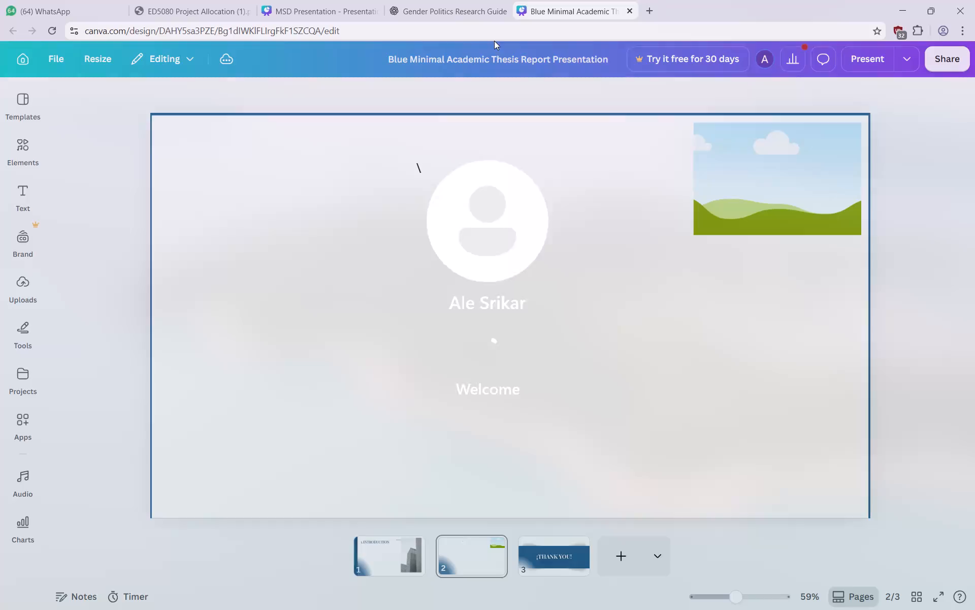
Search the presentation templates for politics.
{"action": "left_click", "coordinate": [545, 0]}
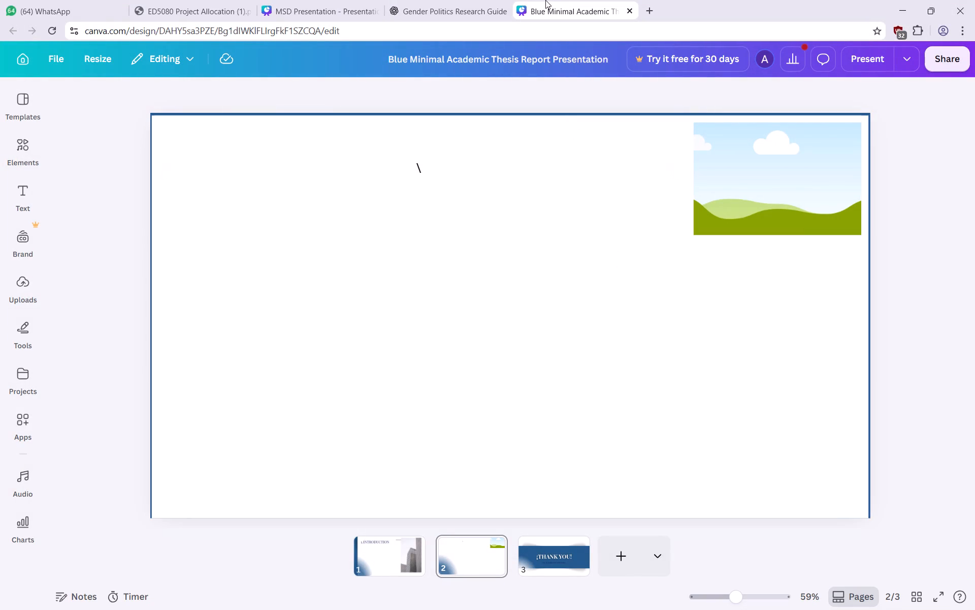
{"action": "left_click", "coordinate": [9, 112]}
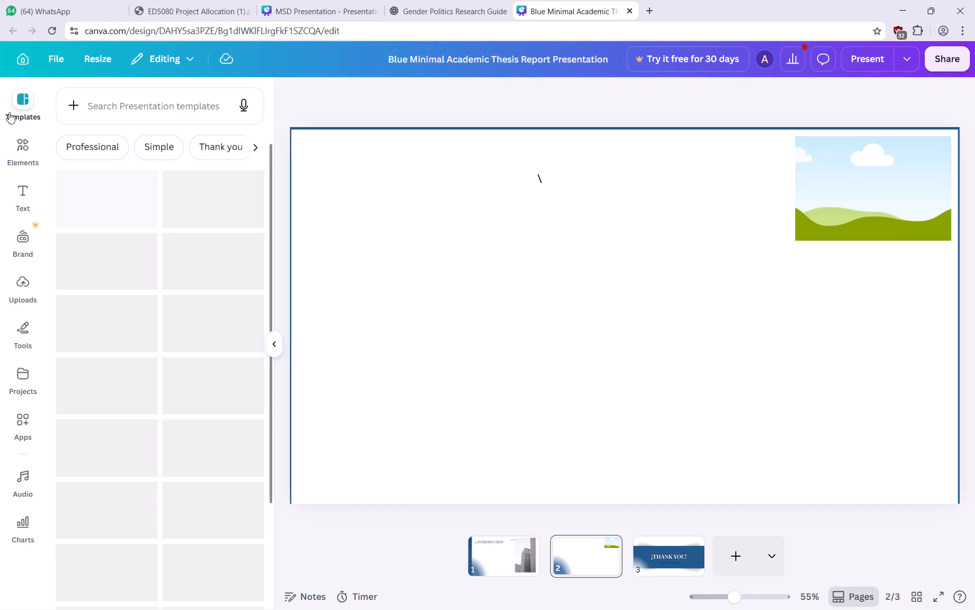
{"action": "left_click", "coordinate": [137, 116]}
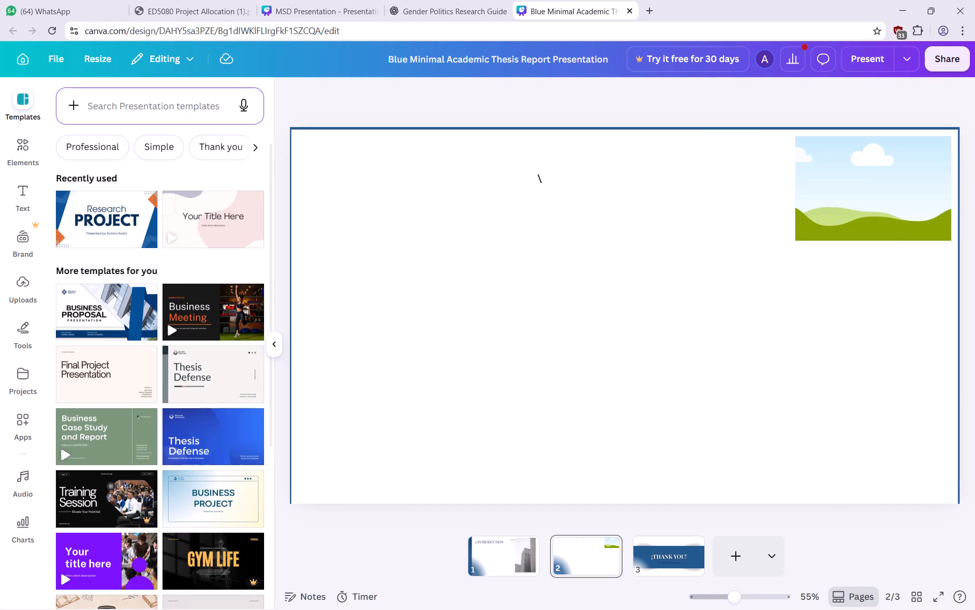
{"action": "left_click", "coordinate": [137, 116]}
{"action": "left_click", "coordinate": [144, 97]}
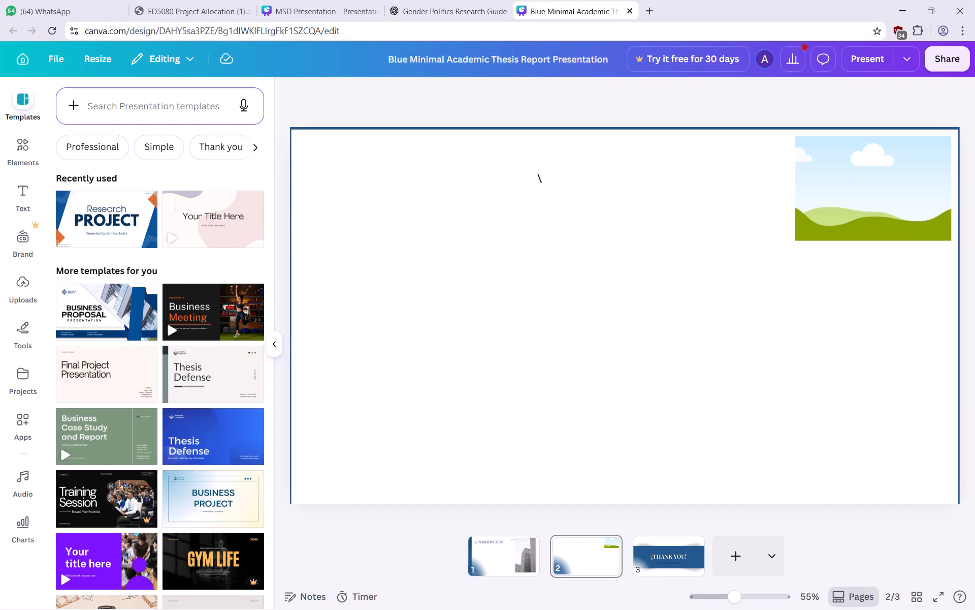
{"action": "left_click", "coordinate": [141, 111]}
{"action": "type", "text": "politics"}
{"action": "key", "text": "Return"}
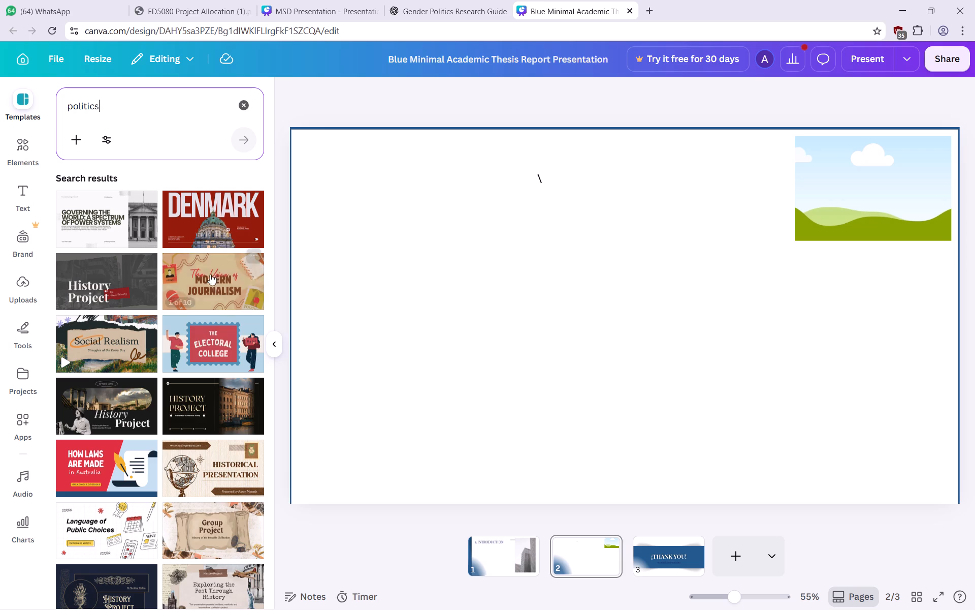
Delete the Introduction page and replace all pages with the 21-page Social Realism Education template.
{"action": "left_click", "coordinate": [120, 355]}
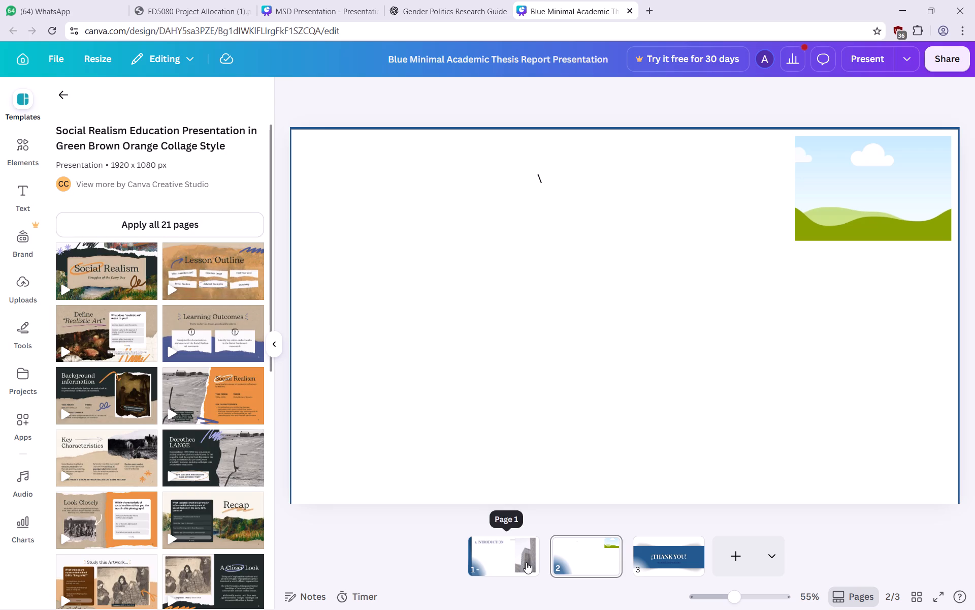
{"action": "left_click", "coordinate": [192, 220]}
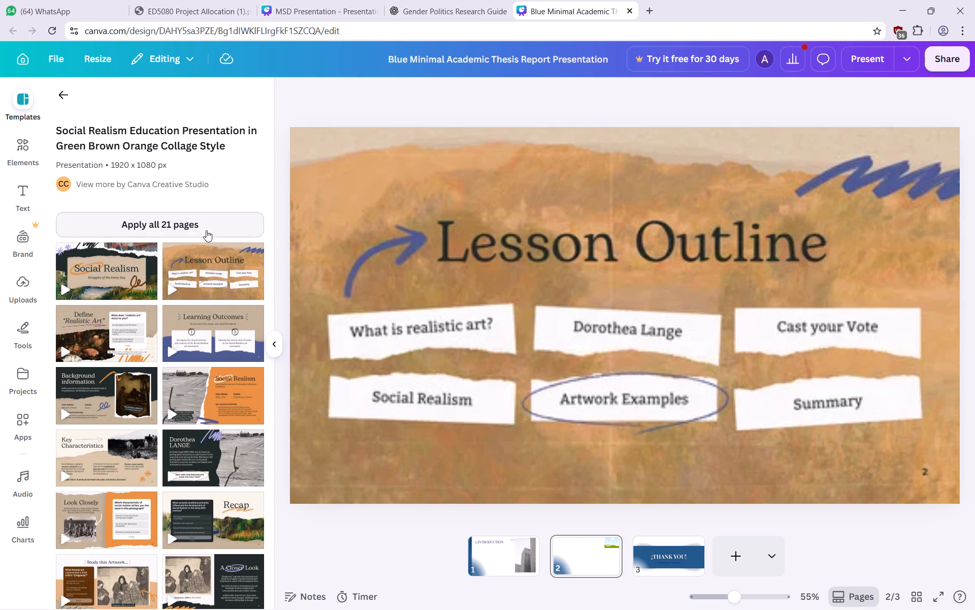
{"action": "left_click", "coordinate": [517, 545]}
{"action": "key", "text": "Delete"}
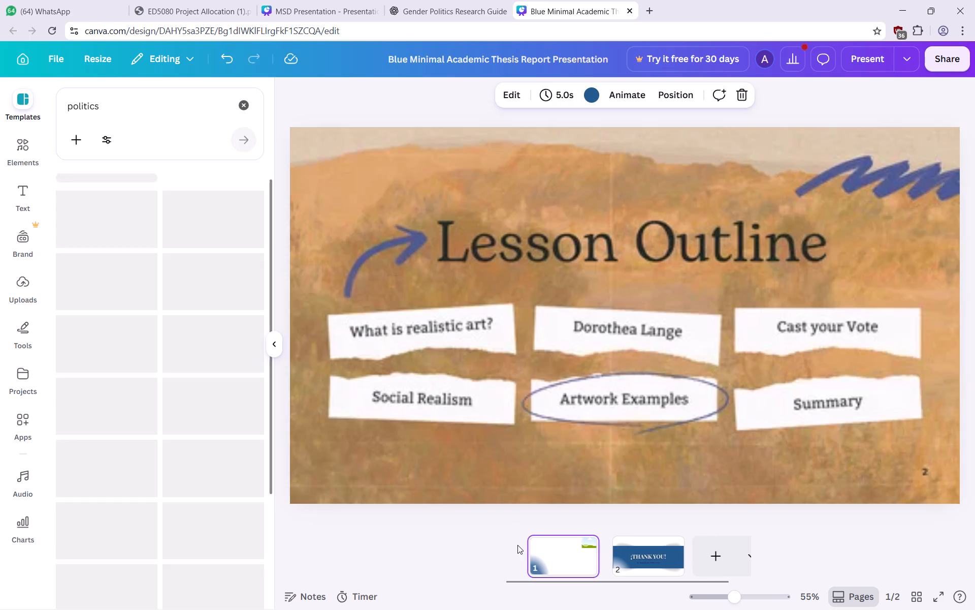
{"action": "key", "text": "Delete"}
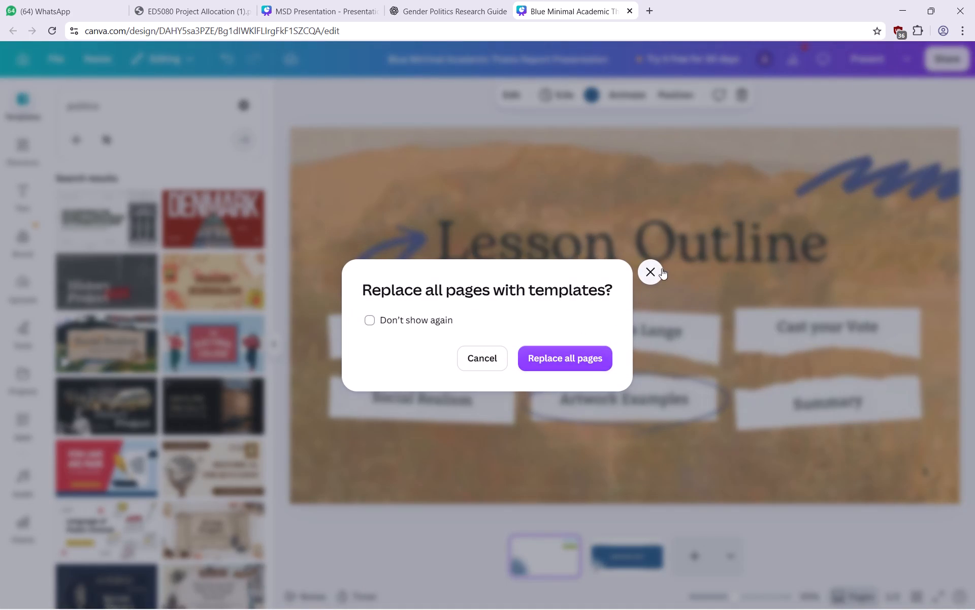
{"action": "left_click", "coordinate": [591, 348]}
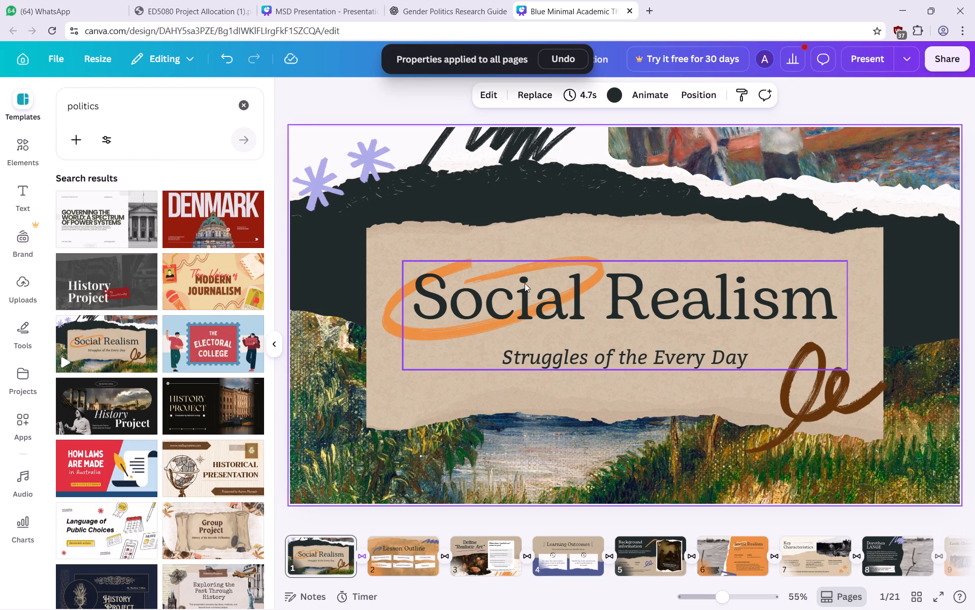
Review the applied Social Realism pages one by one, from page 2 through page 12, checking their layouts.
{"action": "key", "text": "Right"}
{"action": "left_click", "coordinate": [383, 550]}
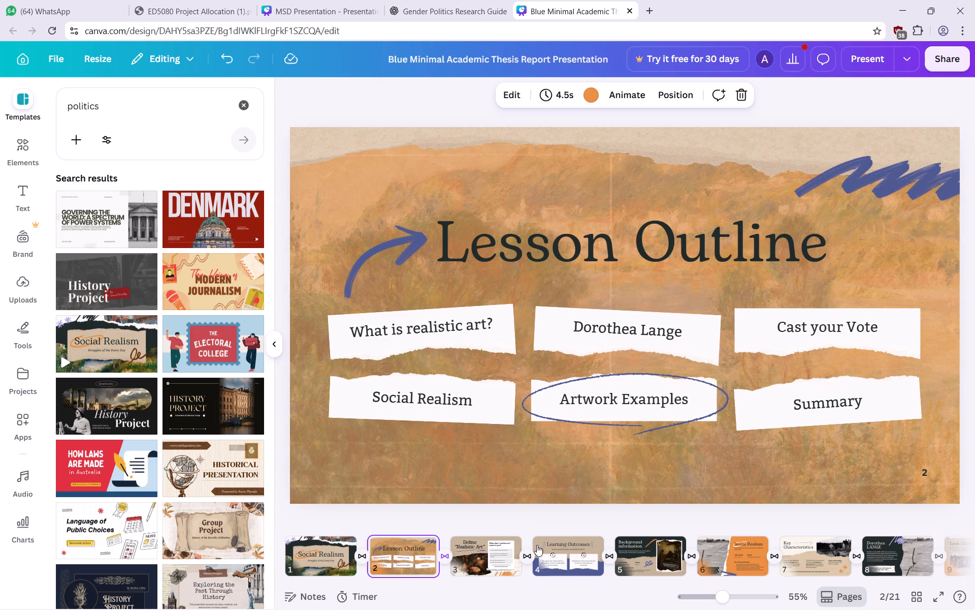
{"action": "left_click", "coordinate": [480, 553]}
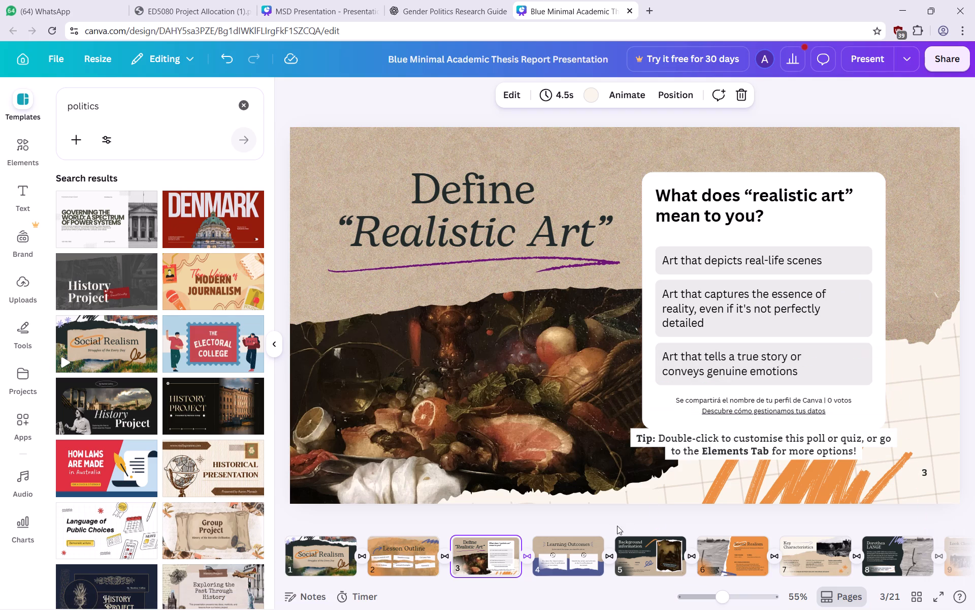
{"action": "left_click", "coordinate": [578, 555]}
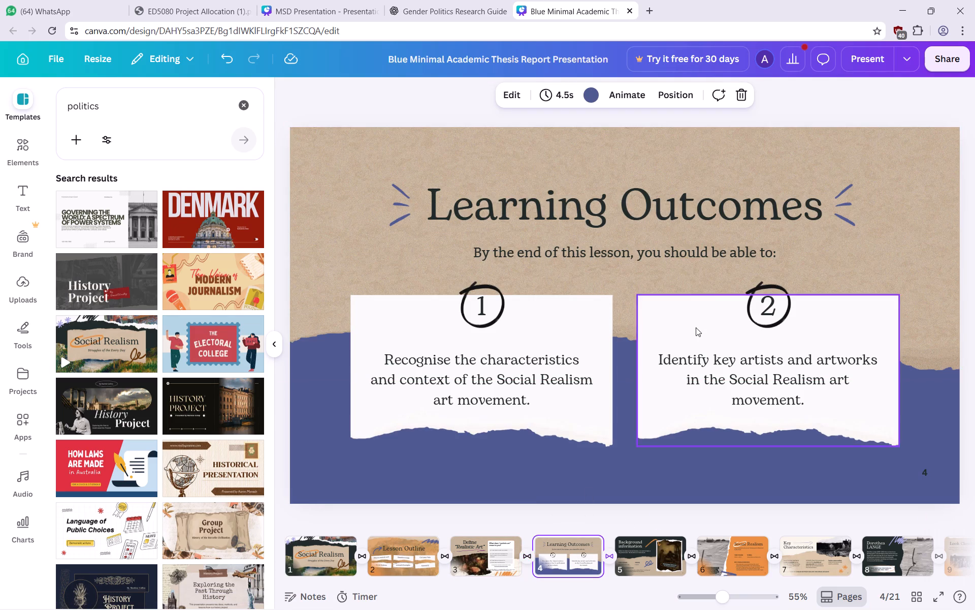
{"action": "left_click", "coordinate": [656, 556]}
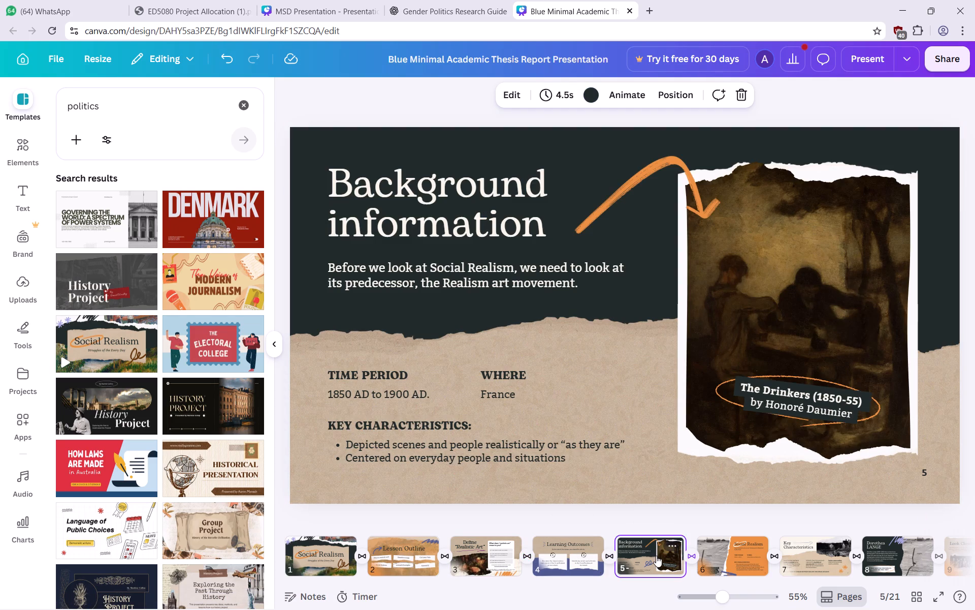
{"action": "left_click", "coordinate": [855, 247]}
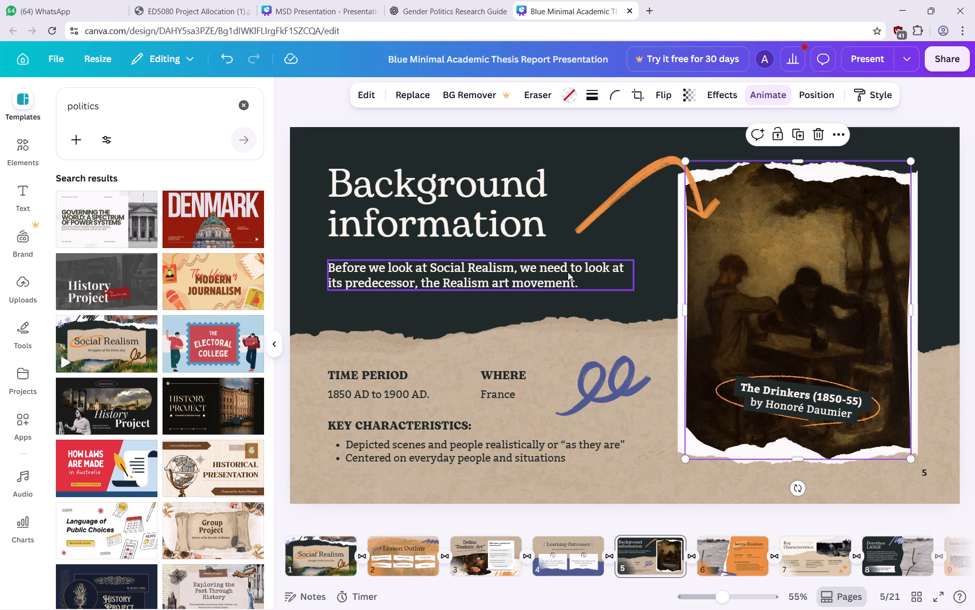
{"action": "left_click", "coordinate": [730, 555]}
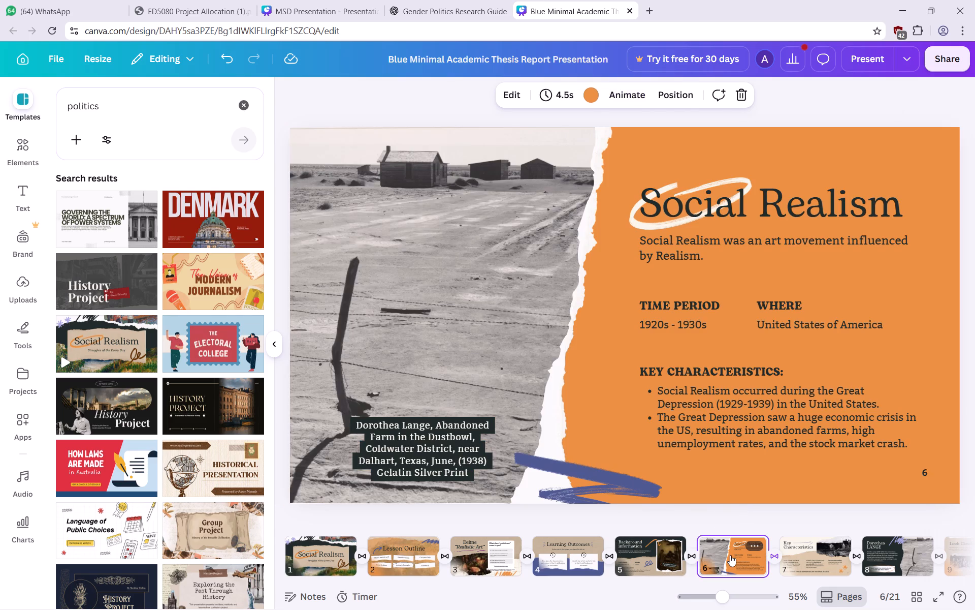
{"action": "key", "text": "Right"}
{"action": "key", "text": "Right"}
{"action": "key", "text": "Left"}
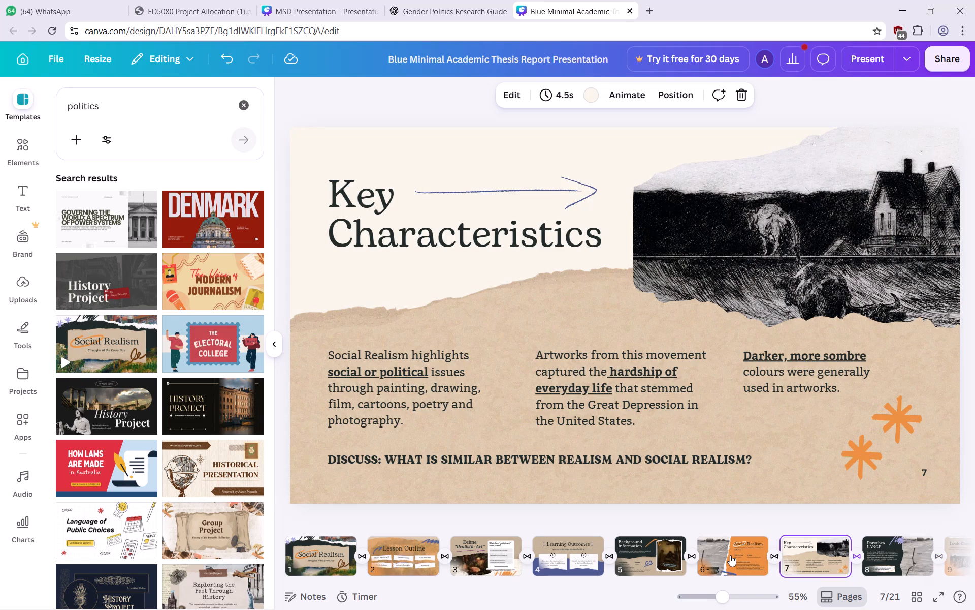
{"action": "key", "text": "Right"}
{"action": "key", "text": "Right"}
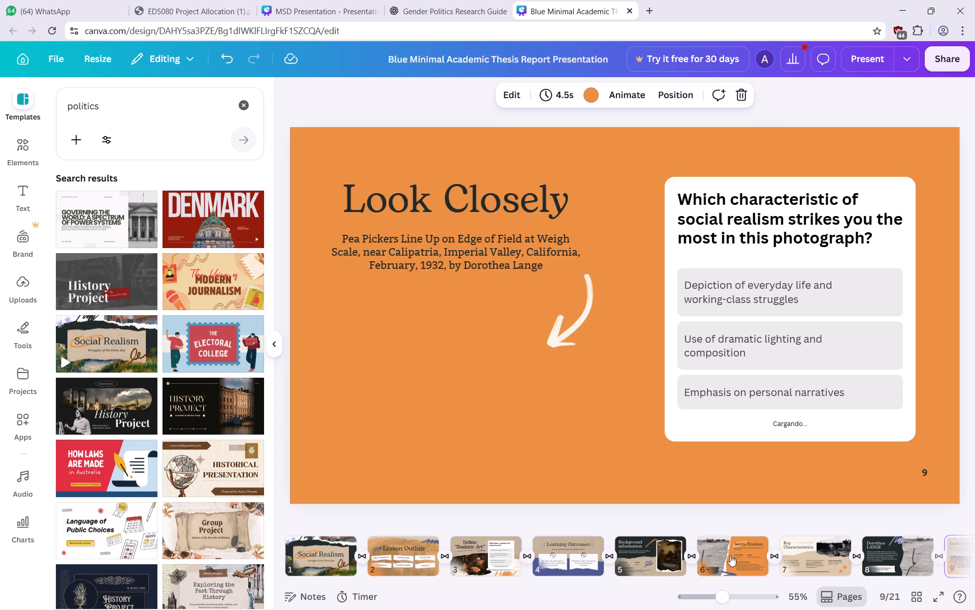
{"action": "key", "text": "Right"}
{"action": "key", "text": "Right"}
{"action": "key", "text": "Right"}
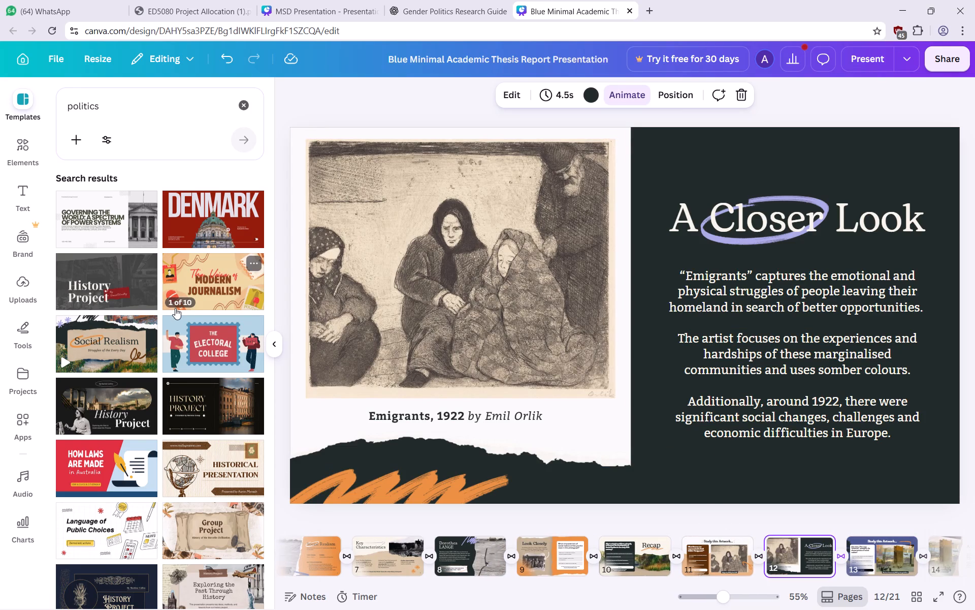
Browse more politics templates and preview the Brown and Beige Vintage Ornament Historical Presentation.
{"action": "scroll", "coordinate": [169, 371], "scroll_direction": "down", "scroll_amount": 2}
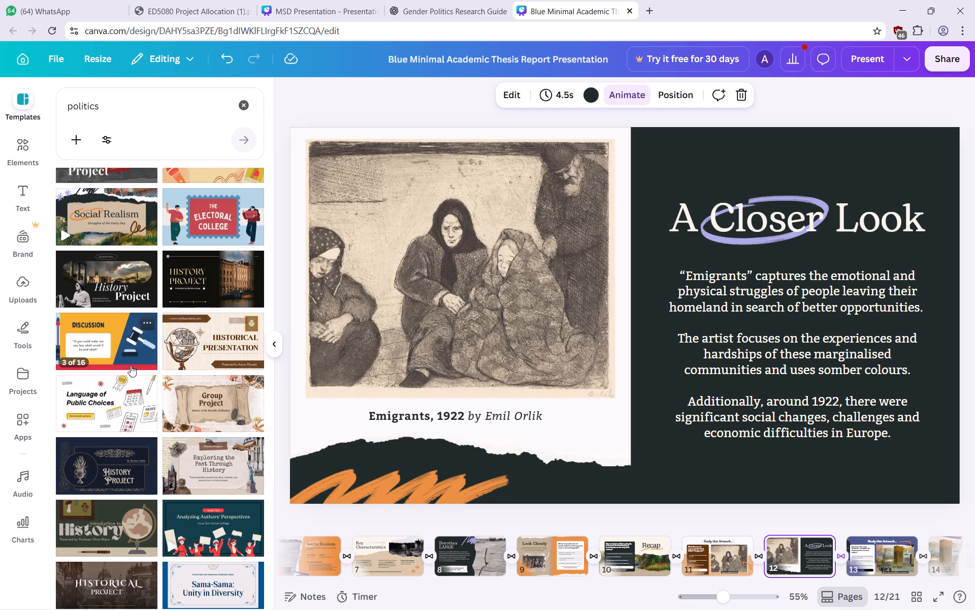
{"action": "left_click", "coordinate": [222, 350]}
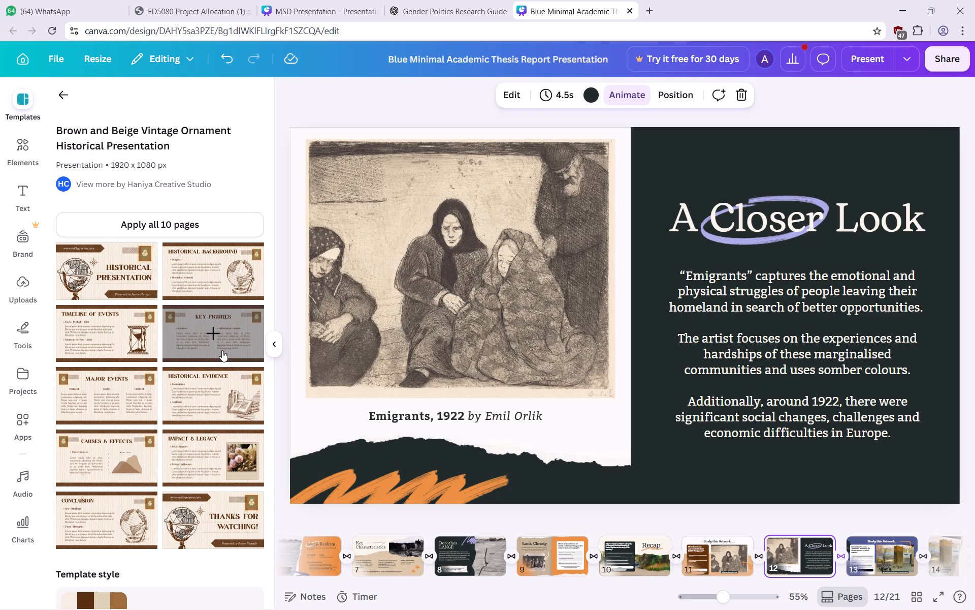
{"action": "left_click", "coordinate": [70, 95]}
{"action": "scroll", "coordinate": [210, 422], "scroll_direction": "down", "scroll_amount": 2}
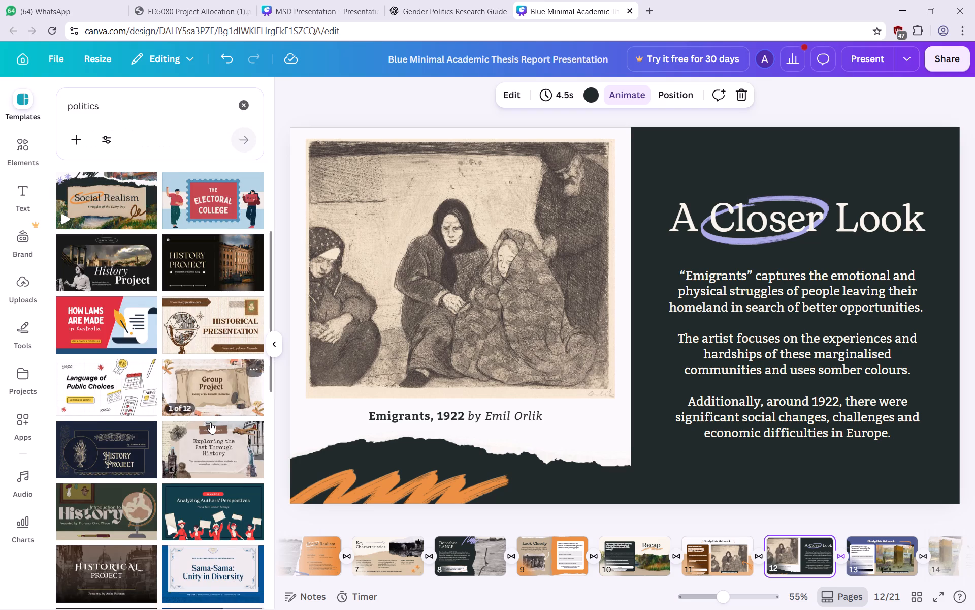
{"action": "scroll", "coordinate": [210, 422], "scroll_direction": "down", "scroll_amount": 1}
{"action": "scroll", "coordinate": [208, 426], "scroll_direction": "up", "scroll_amount": 11}
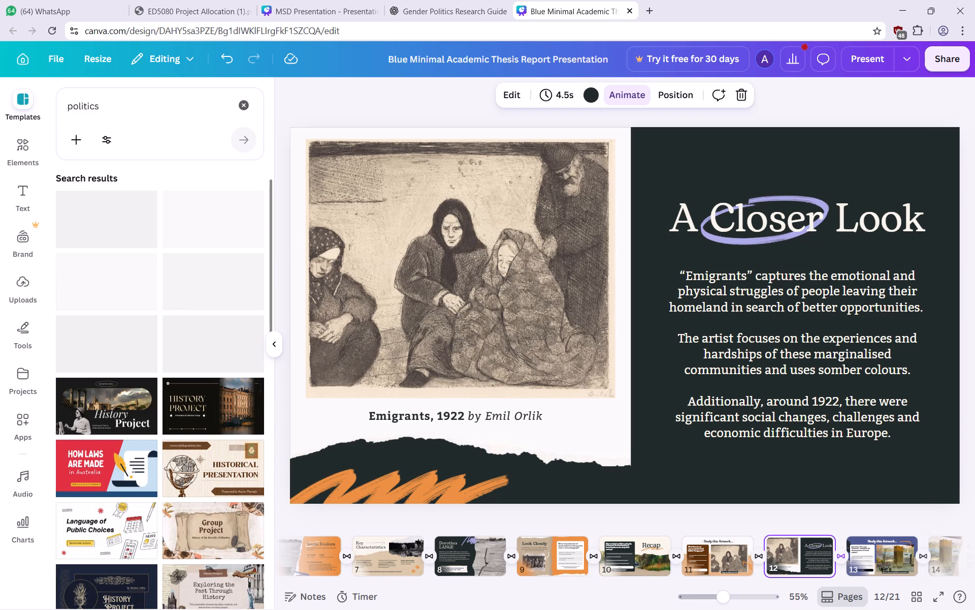
Search the templates for gender and preview the purple illustrated Equality and Human Rights presentation.
{"action": "double_click", "coordinate": [132, 107]}
{"action": "type", "text": "gene"}
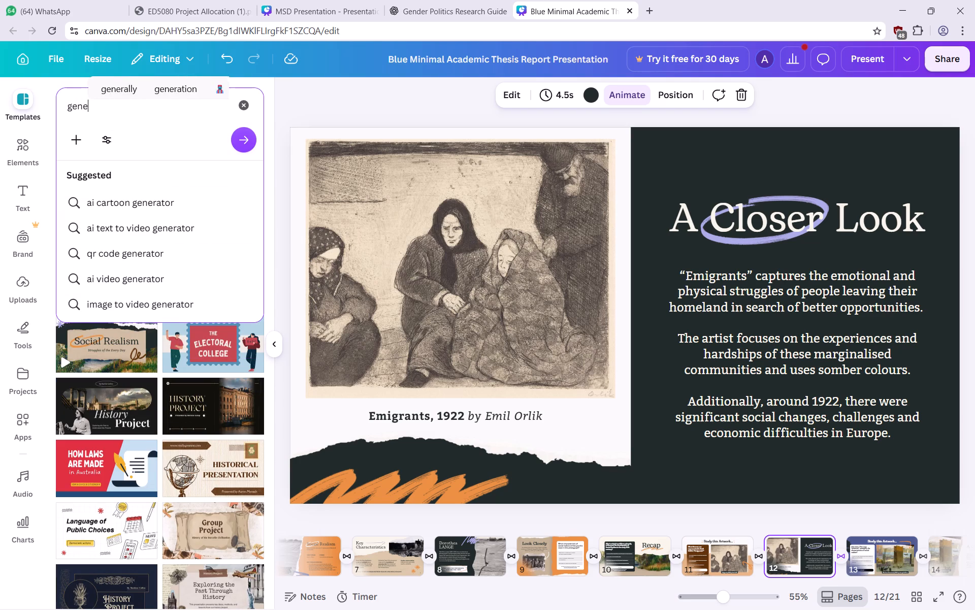
{"action": "key", "text": "BackSpace"}
{"action": "type", "text": "der"}
{"action": "key", "text": "Return"}
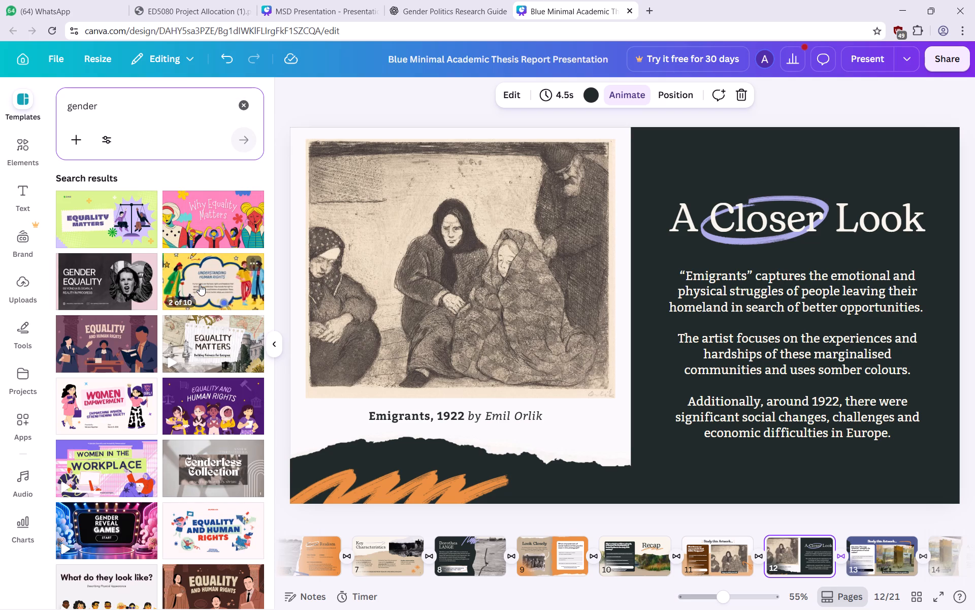
{"action": "left_click", "coordinate": [92, 327]}
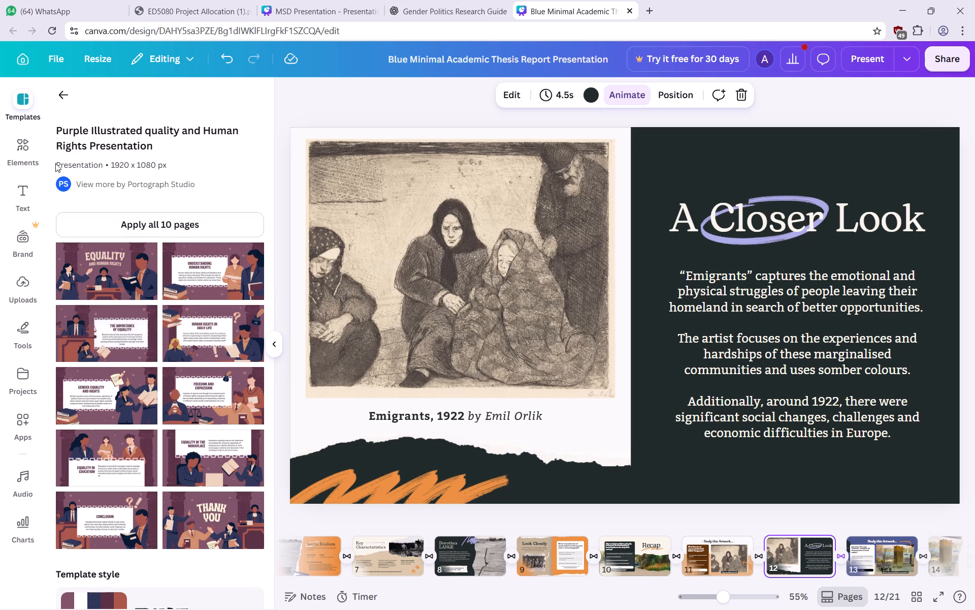
{"action": "left_click", "coordinate": [62, 102]}
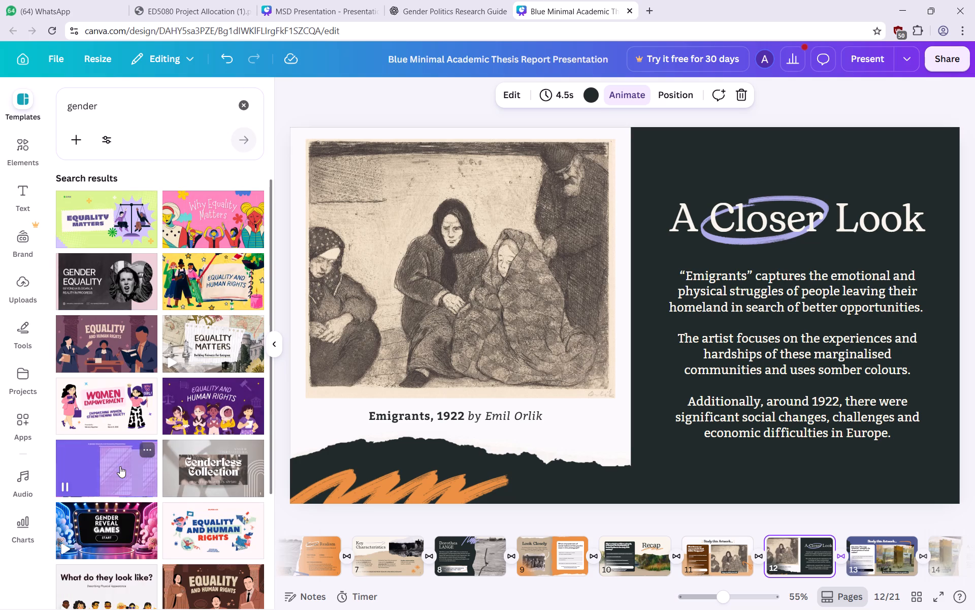
Apply all 10 pages of the Vibrant Bold Illustrative Gender Diversity and Inclusivity template.
{"action": "left_click", "coordinate": [120, 466]}
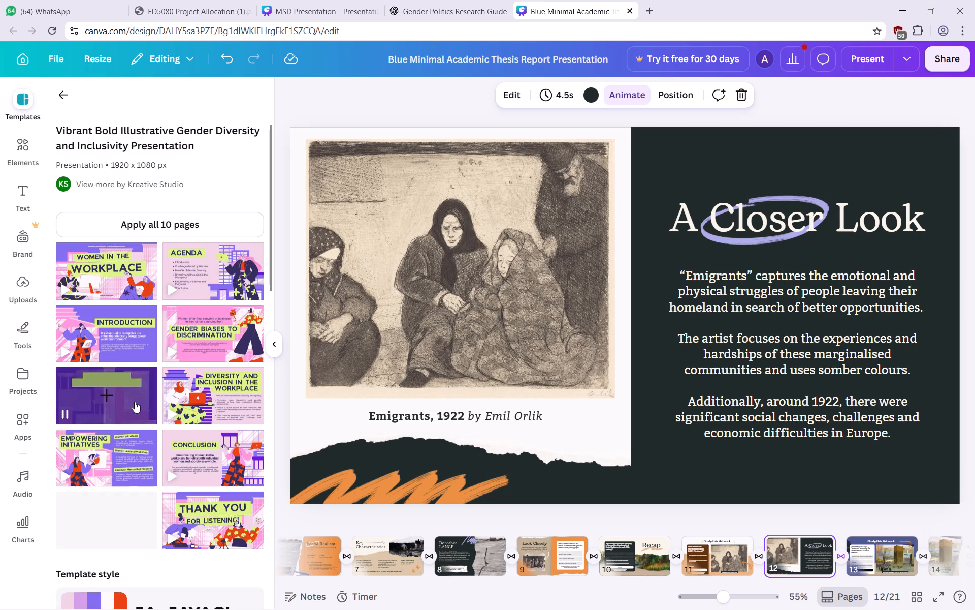
{"action": "left_click", "coordinate": [126, 278]}
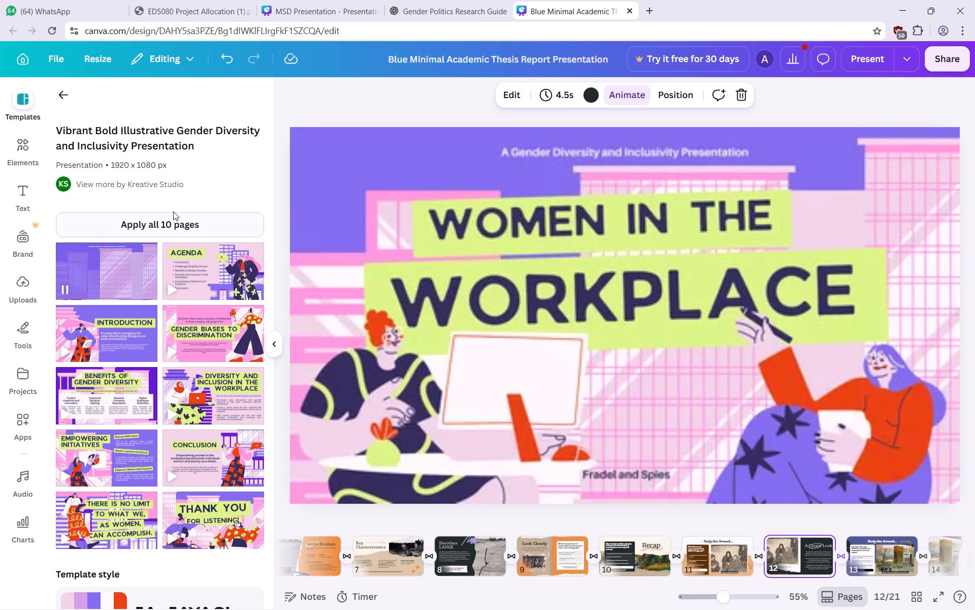
{"action": "left_click", "coordinate": [171, 213]}
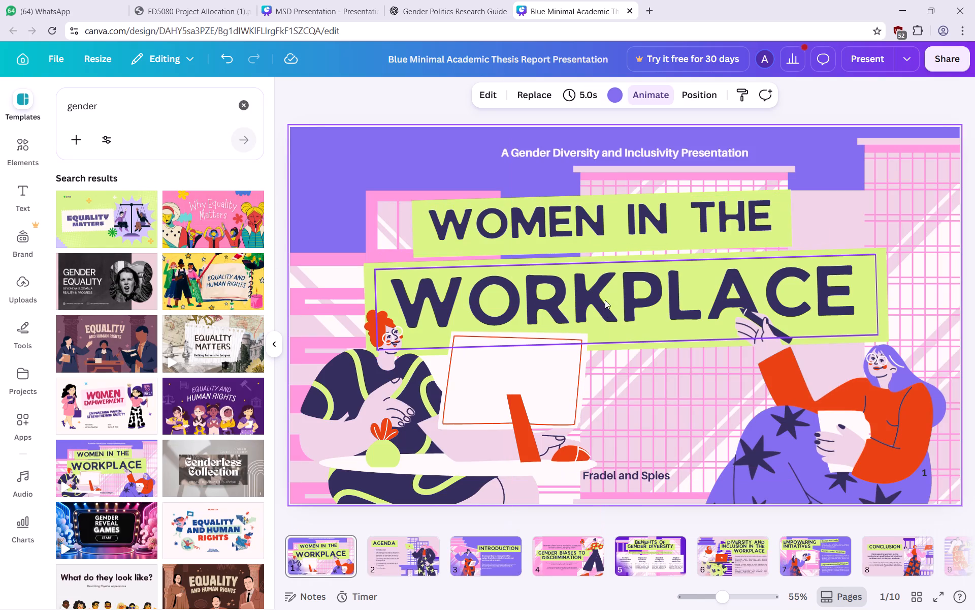
Review the applied gender diversity pages from page 2 through page 4, including the standing woman illustration.
{"action": "key", "text": "Right"}
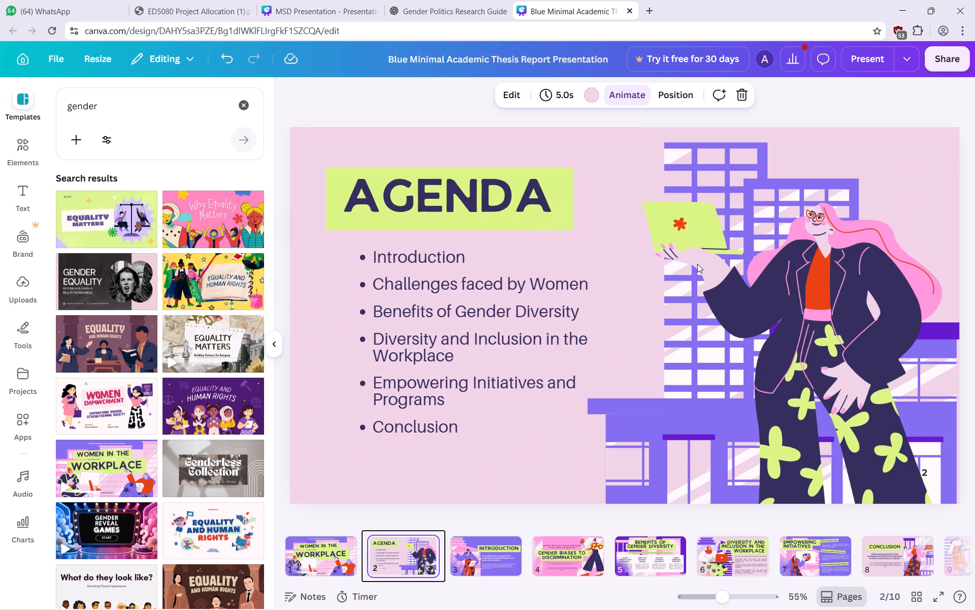
{"action": "key", "text": "Right"}
{"action": "key", "text": "Right"}
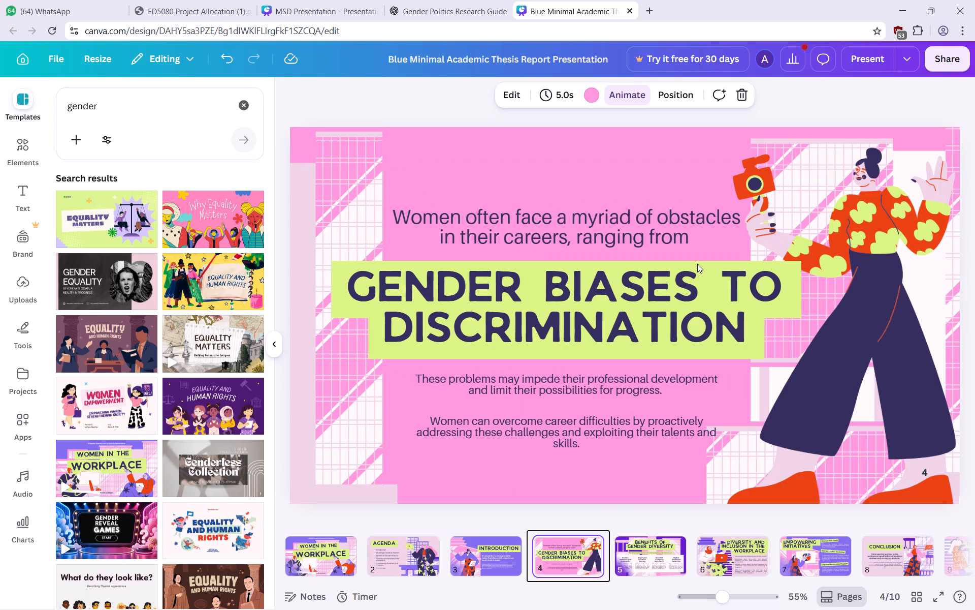
{"action": "left_click", "coordinate": [805, 238]}
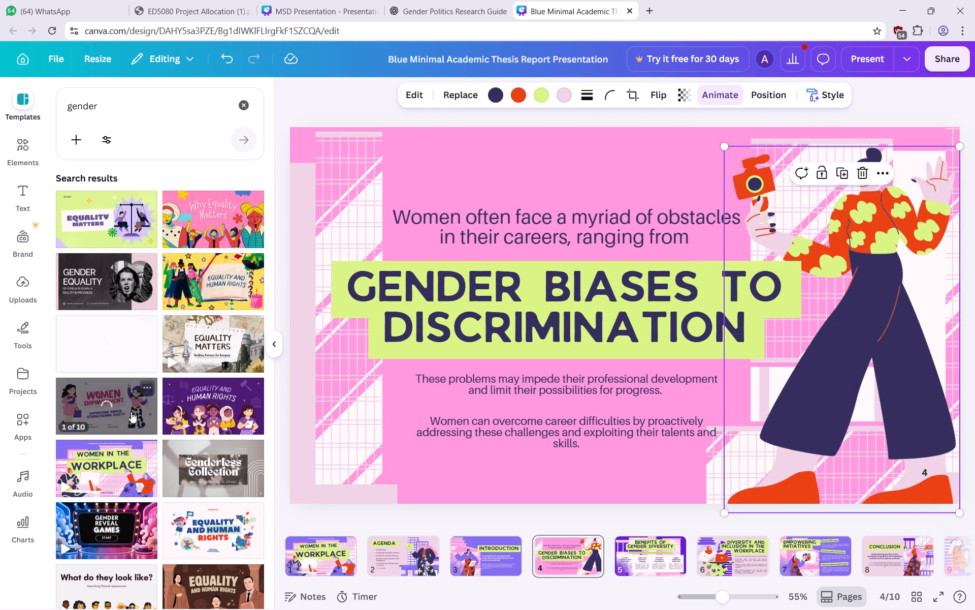
Preview the Brown and Beige Illustrated Equality and Human Rights presentation from the gender search results.
{"action": "scroll", "coordinate": [131, 412], "scroll_direction": "down", "scroll_amount": 1}
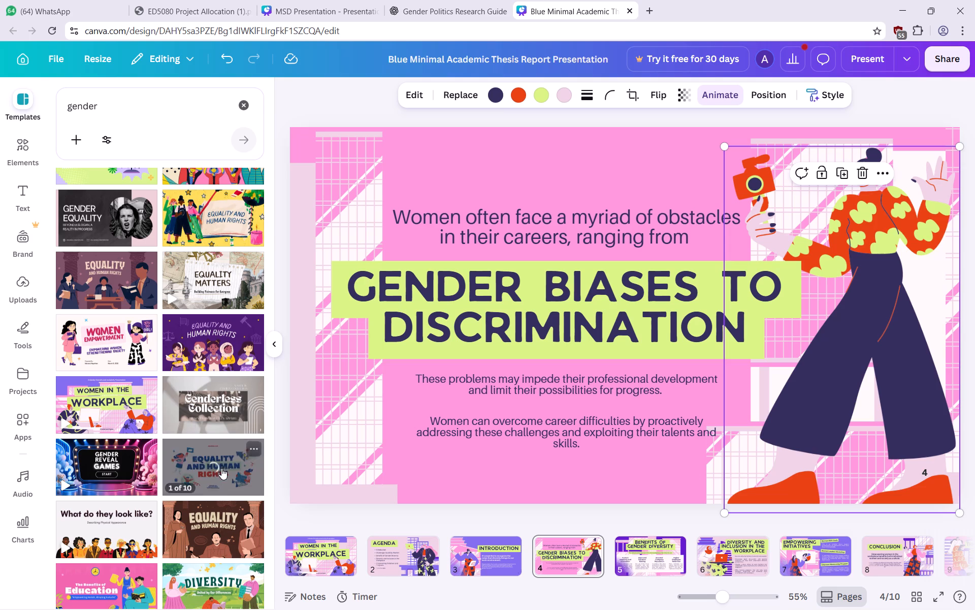
{"action": "left_click", "coordinate": [205, 498]}
{"action": "left_click", "coordinate": [212, 515]}
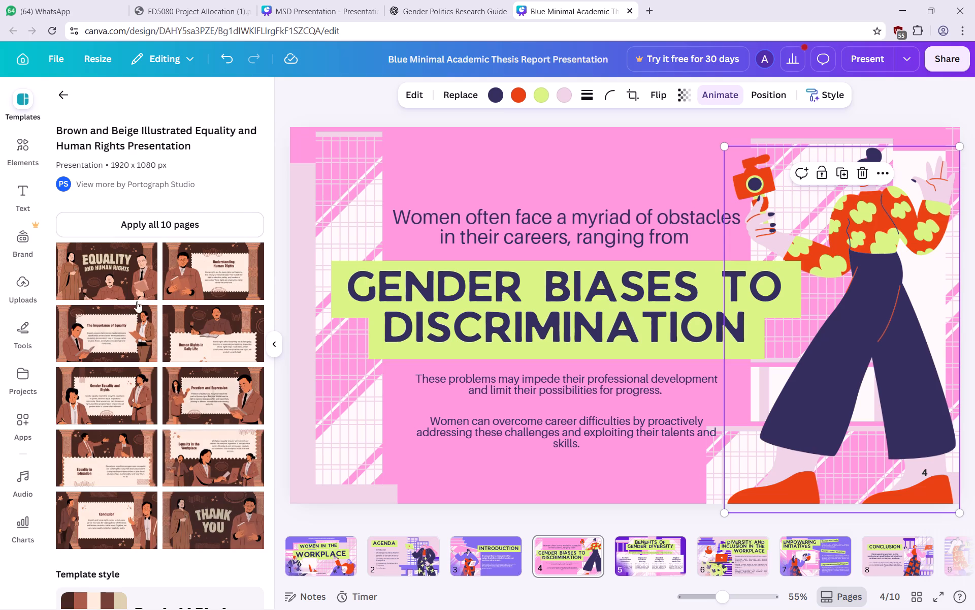
{"action": "left_click", "coordinate": [65, 84]}
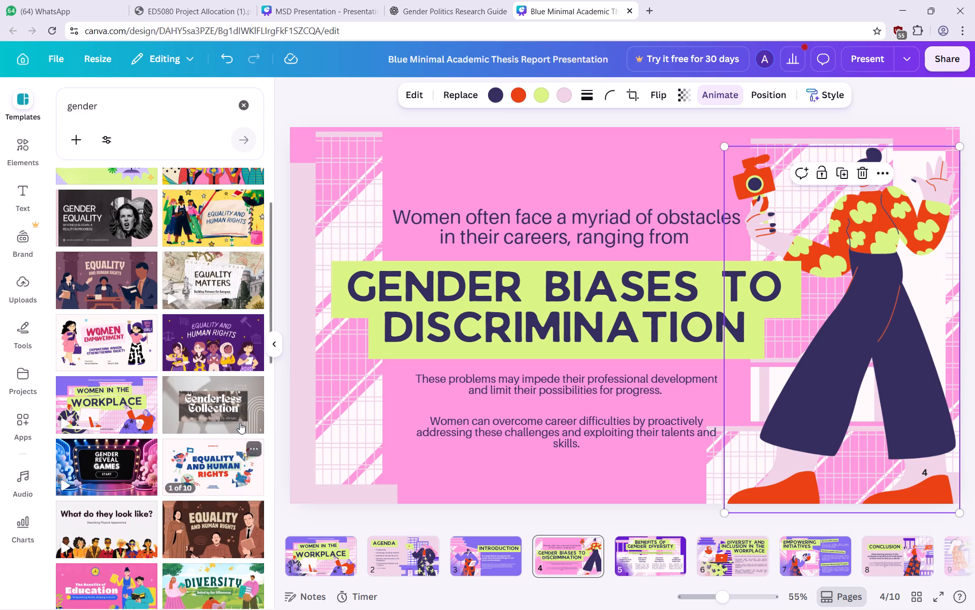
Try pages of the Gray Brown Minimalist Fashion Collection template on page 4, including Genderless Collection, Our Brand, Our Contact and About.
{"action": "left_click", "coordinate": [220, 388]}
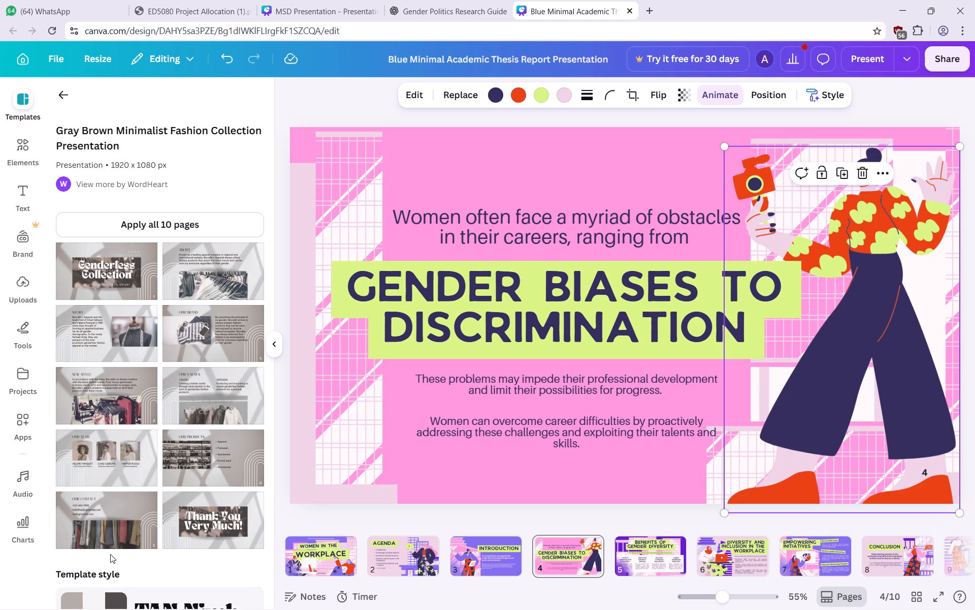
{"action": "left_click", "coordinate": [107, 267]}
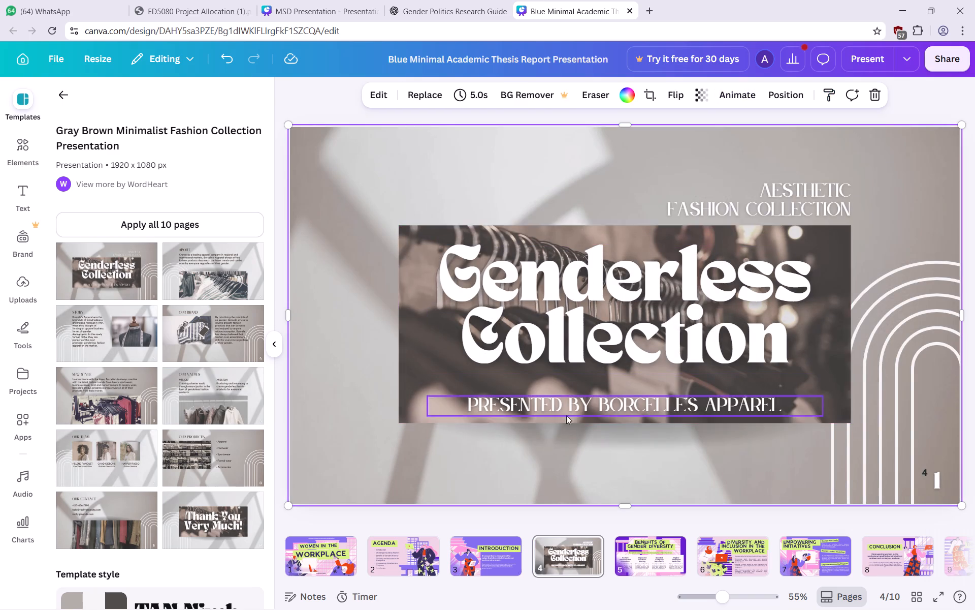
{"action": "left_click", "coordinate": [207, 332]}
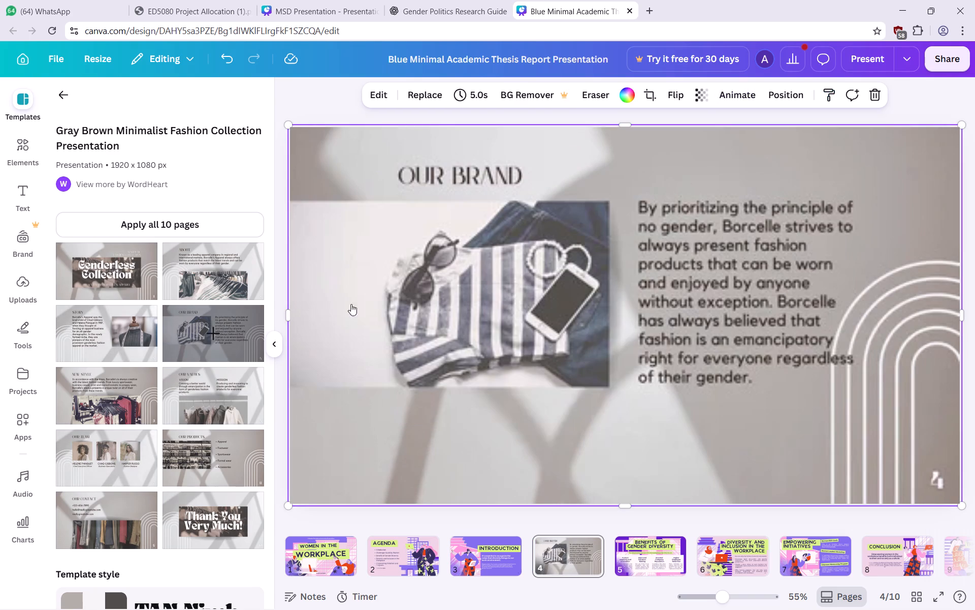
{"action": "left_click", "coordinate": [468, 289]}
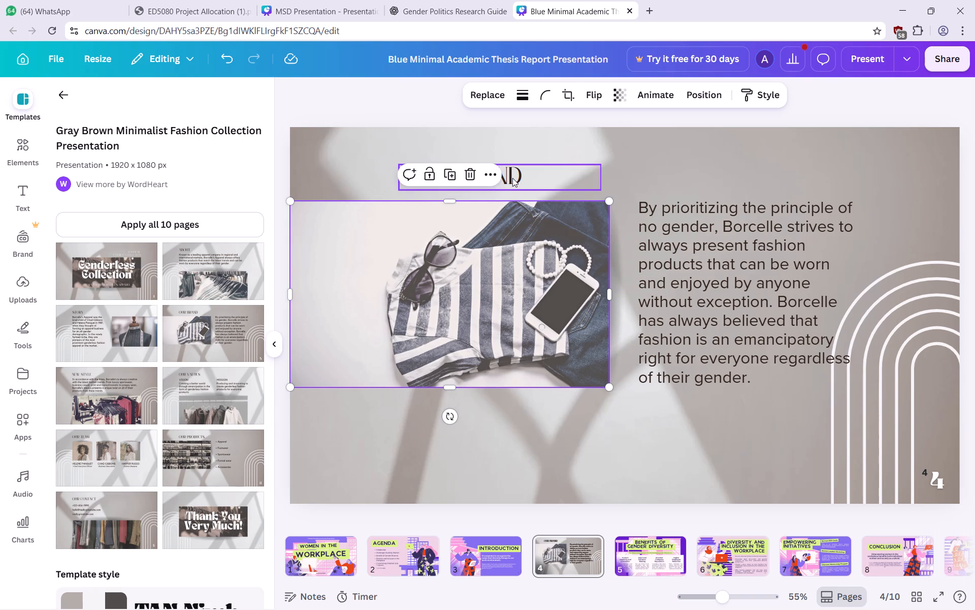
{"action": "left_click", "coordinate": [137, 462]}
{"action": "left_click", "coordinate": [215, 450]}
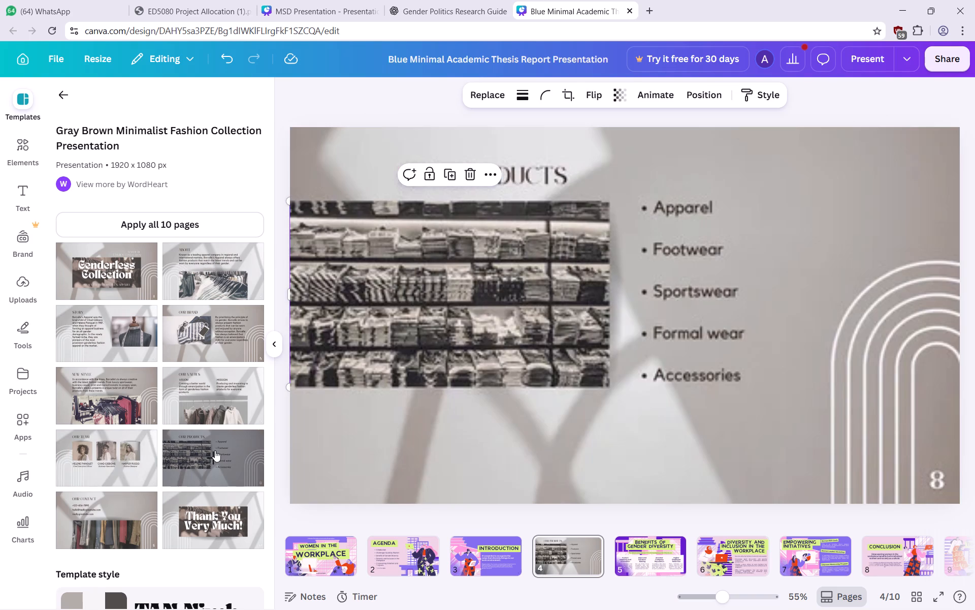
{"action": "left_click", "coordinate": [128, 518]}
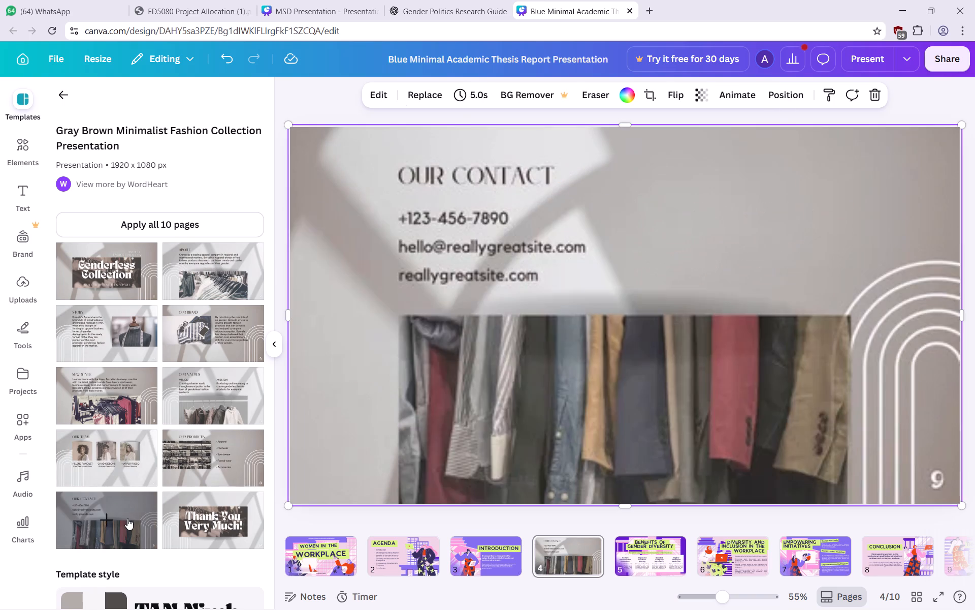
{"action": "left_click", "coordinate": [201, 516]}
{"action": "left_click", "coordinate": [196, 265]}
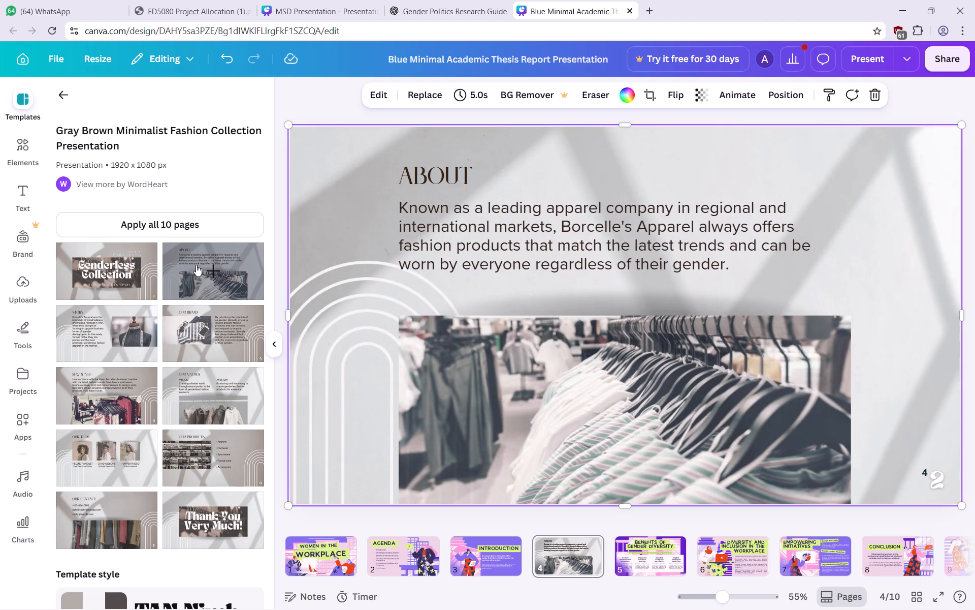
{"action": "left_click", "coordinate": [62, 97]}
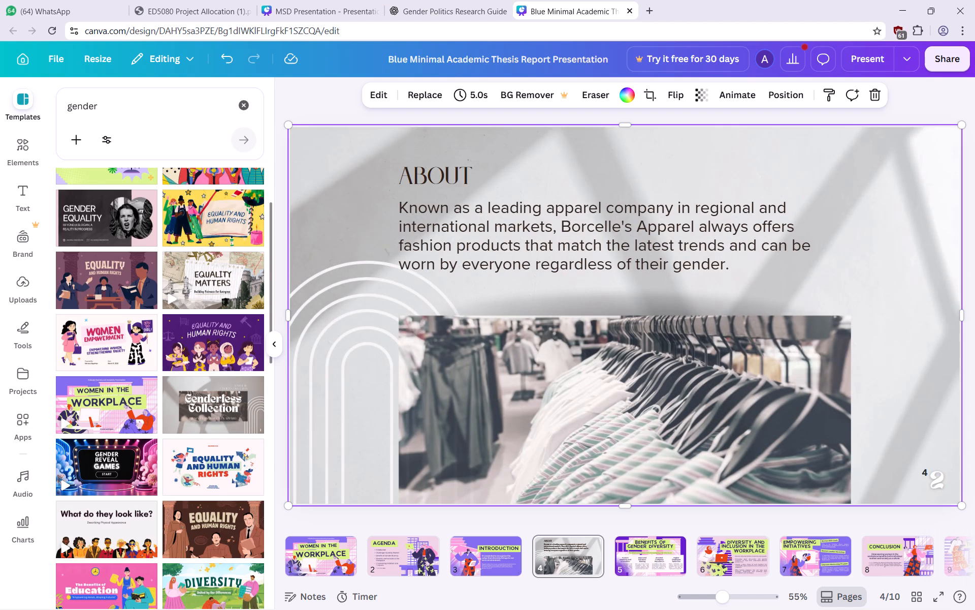
Apply the Our Values page of the Blue Minimalist Fashion Collection template to page 4.
{"action": "scroll", "coordinate": [167, 426], "scroll_direction": "down", "scroll_amount": 5}
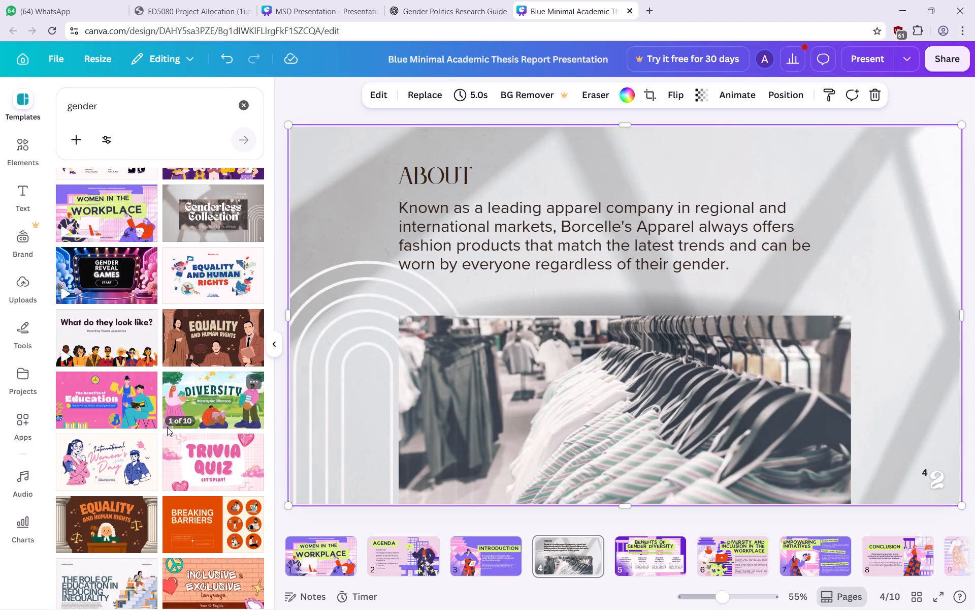
{"action": "scroll", "coordinate": [167, 427], "scroll_direction": "down", "scroll_amount": 3}
{"action": "left_click", "coordinate": [202, 302]}
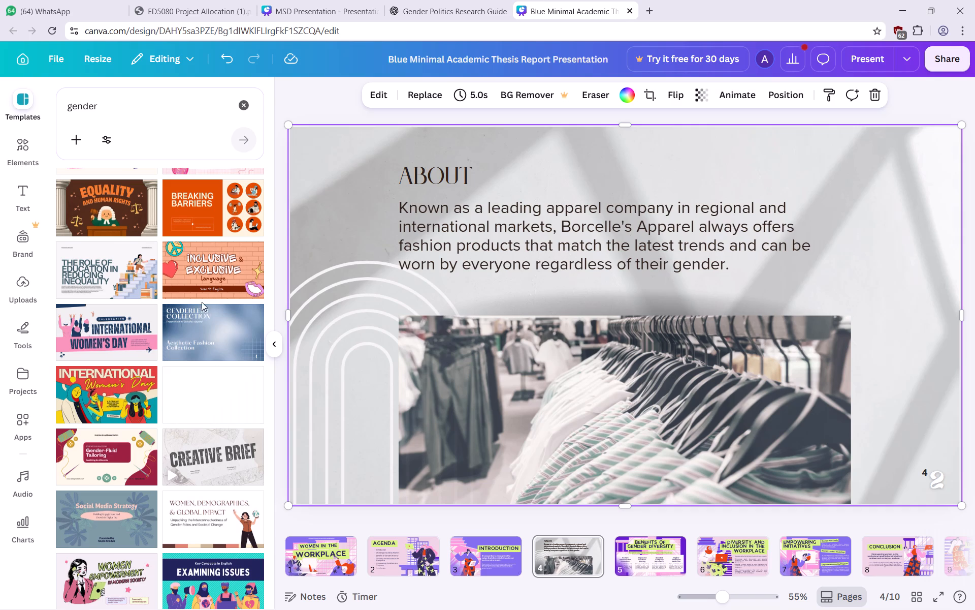
{"action": "left_click", "coordinate": [208, 319]}
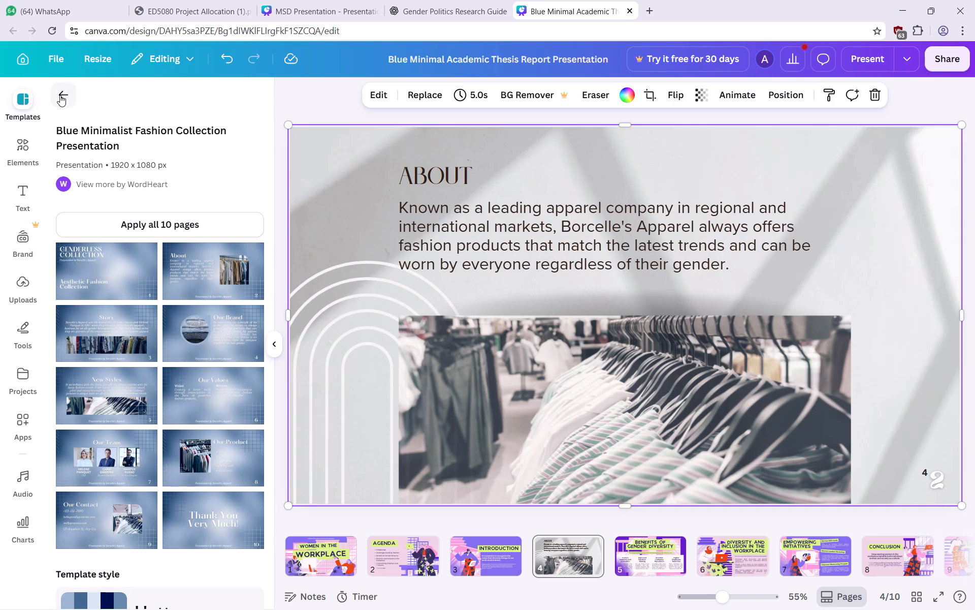
{"action": "left_click", "coordinate": [199, 385]}
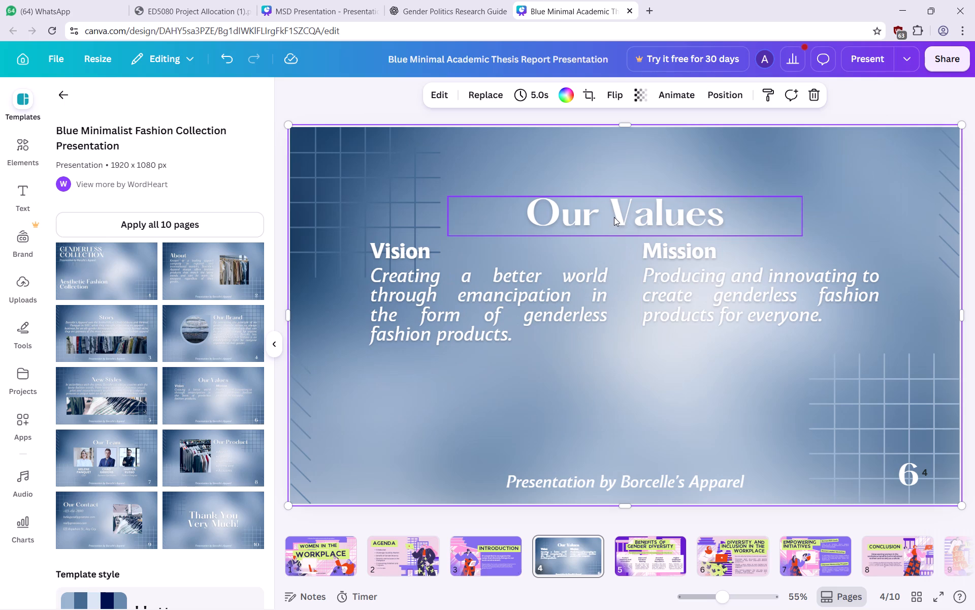
{"action": "left_click", "coordinate": [74, 95]}
Clear the gender template search and browse the recommended presentation templates.
{"action": "left_click", "coordinate": [22, 106]}
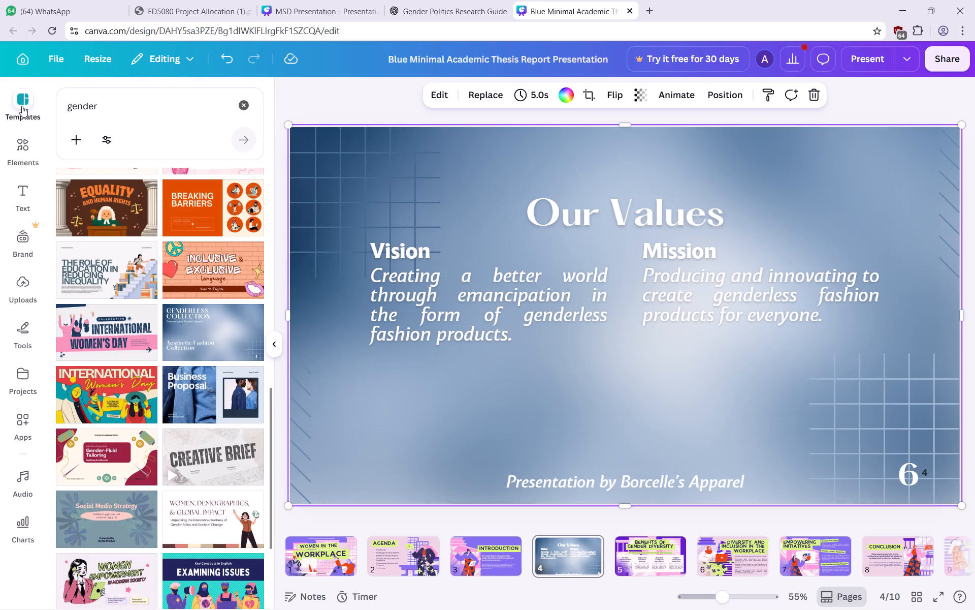
{"action": "left_click", "coordinate": [22, 106]}
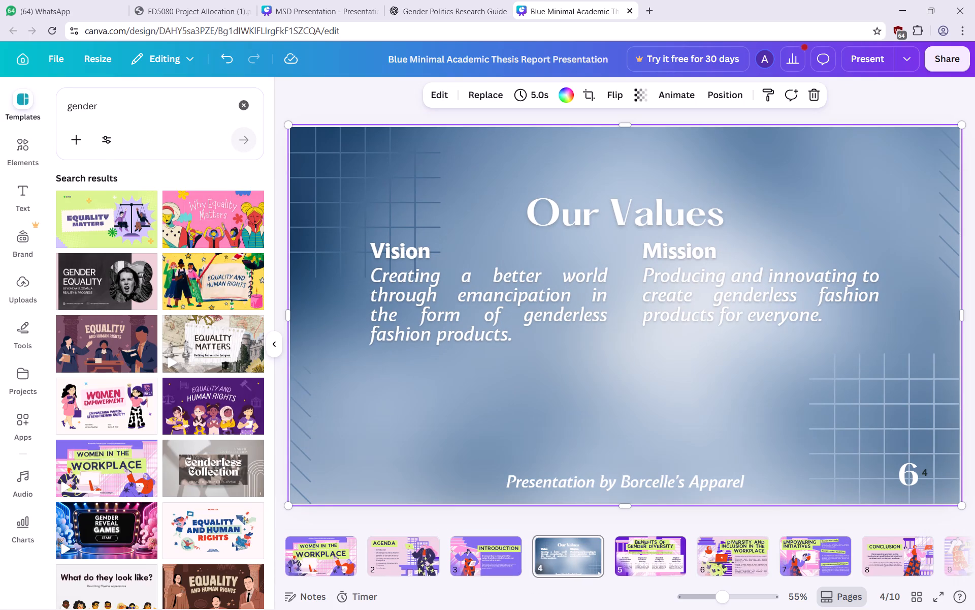
{"action": "left_click", "coordinate": [240, 109]}
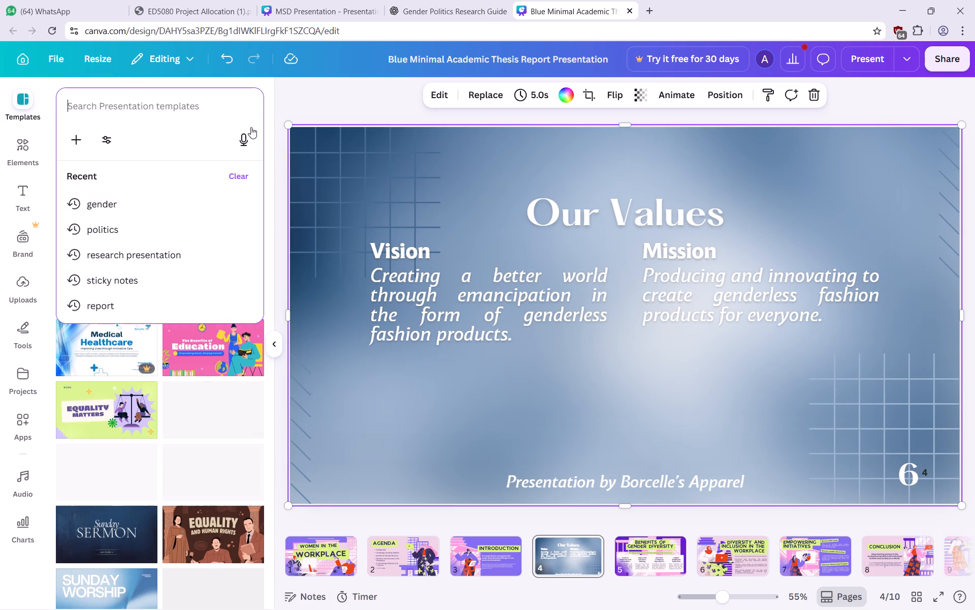
{"action": "left_click", "coordinate": [271, 100]}
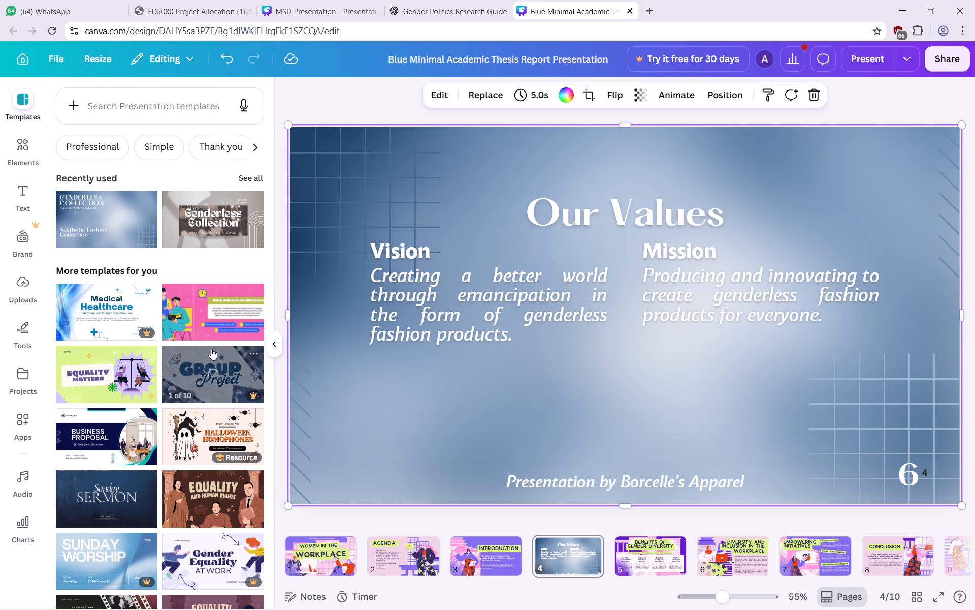
{"action": "scroll", "coordinate": [211, 349], "scroll_direction": "down", "scroll_amount": 4}
{"action": "scroll", "coordinate": [211, 349], "scroll_direction": "up", "scroll_amount": 4}
{"action": "scroll", "coordinate": [211, 349], "scroll_direction": "down", "scroll_amount": 6}
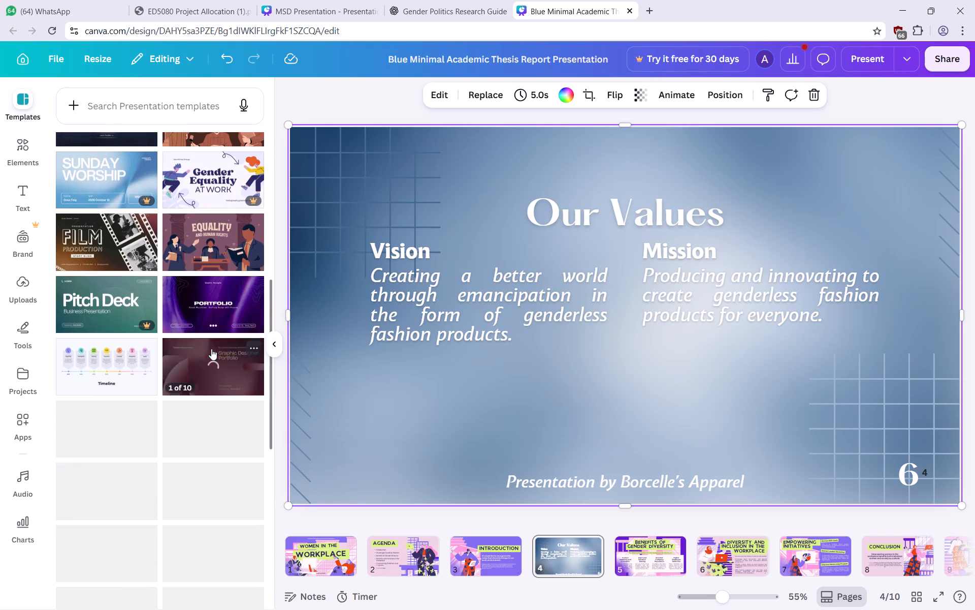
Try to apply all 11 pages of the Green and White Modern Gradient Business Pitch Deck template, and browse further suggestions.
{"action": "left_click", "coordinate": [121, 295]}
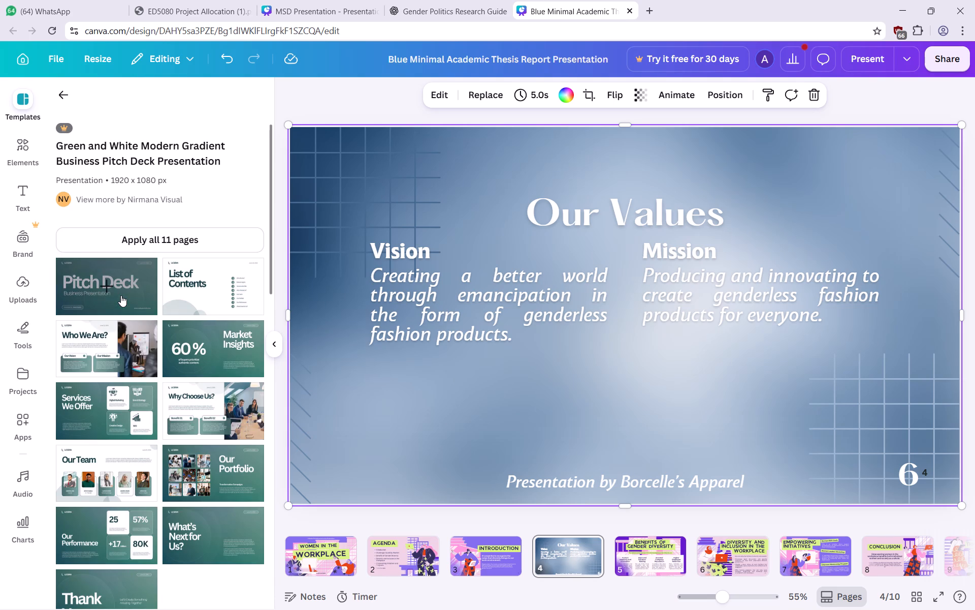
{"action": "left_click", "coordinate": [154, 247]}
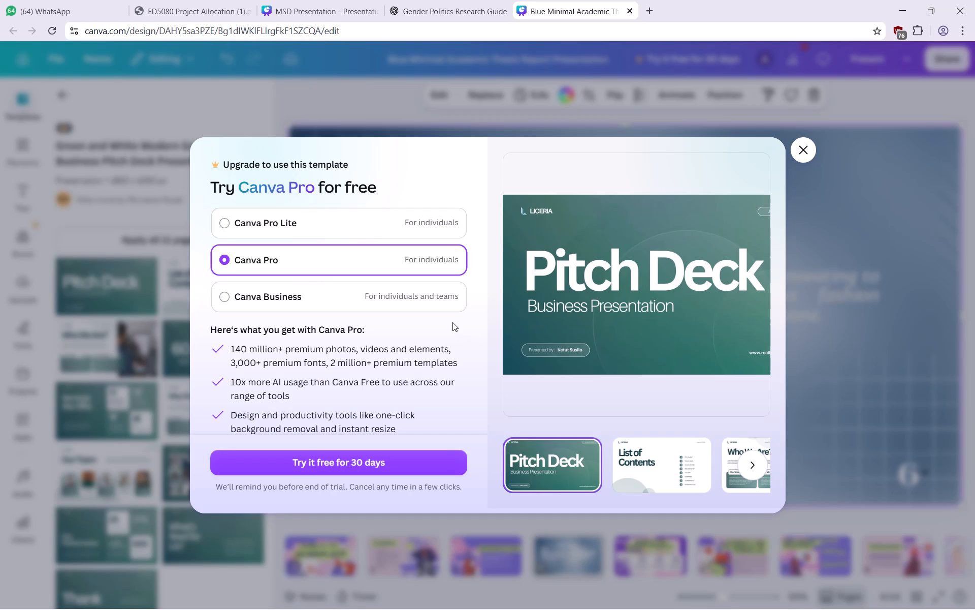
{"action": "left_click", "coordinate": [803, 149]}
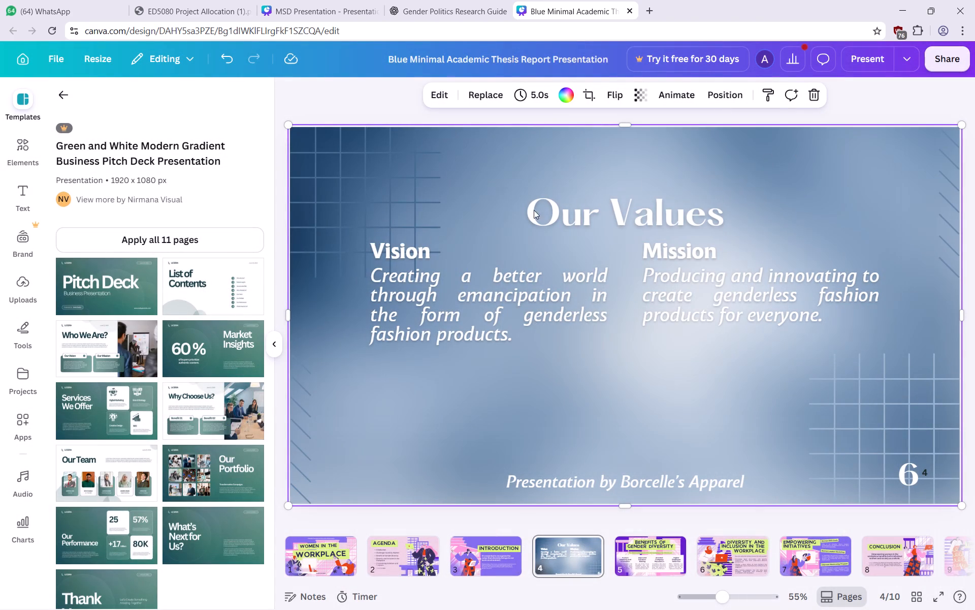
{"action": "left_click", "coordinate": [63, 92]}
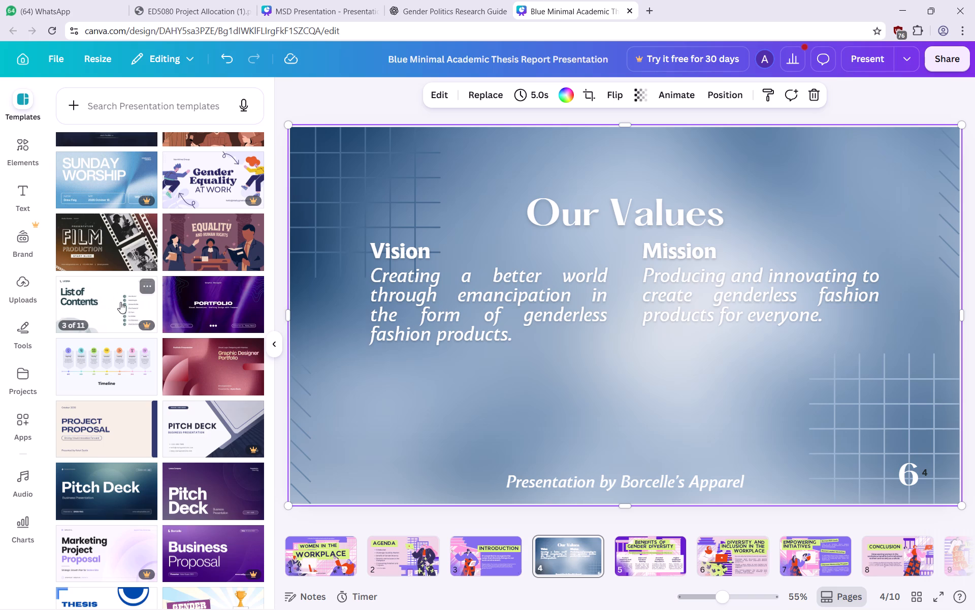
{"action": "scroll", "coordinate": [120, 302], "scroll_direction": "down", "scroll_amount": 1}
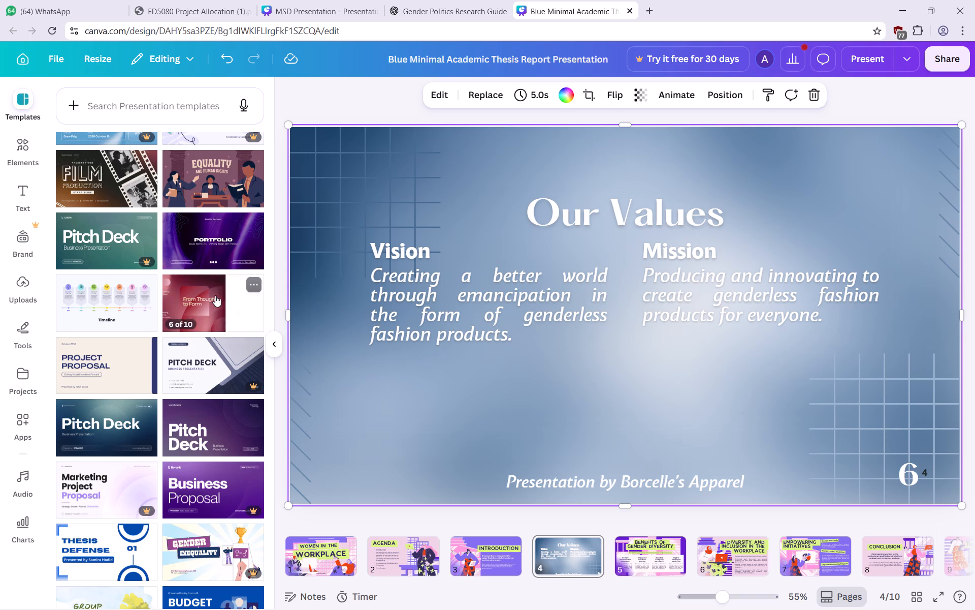
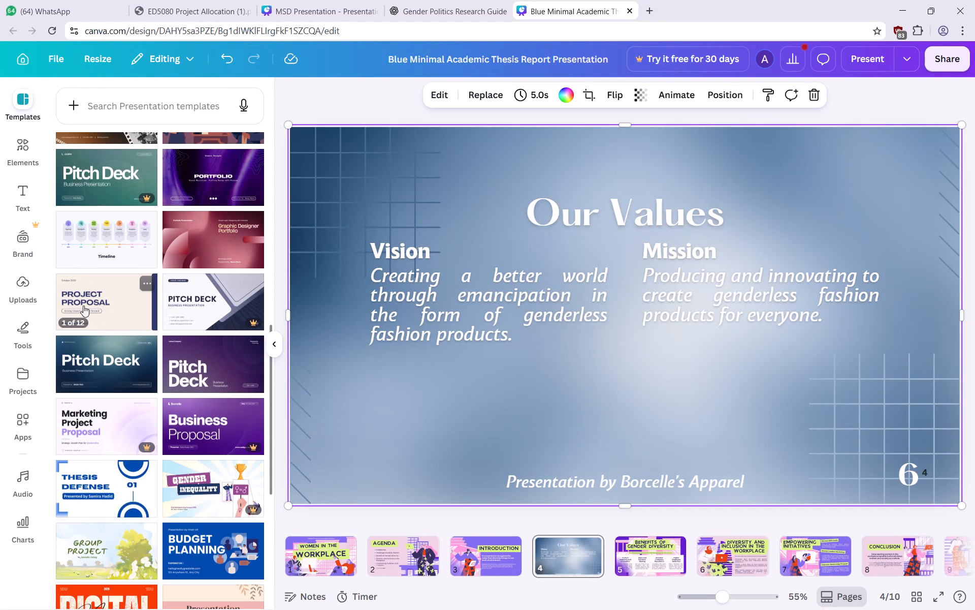
Preview the Blue and Beige Project Proposal, Understanding Gender Inequality, and White Blue and Grey Startup Pitch Deck presentation templates.
{"action": "left_click", "coordinate": [97, 302]}
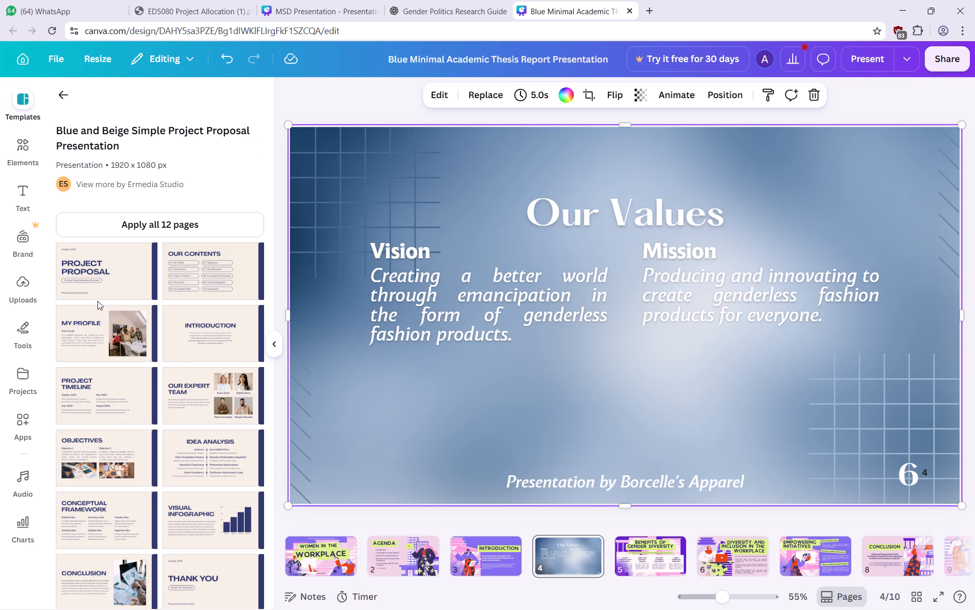
{"action": "scroll", "coordinate": [97, 301], "scroll_direction": "down", "scroll_amount": 3}
{"action": "scroll", "coordinate": [97, 301], "scroll_direction": "up", "scroll_amount": 3}
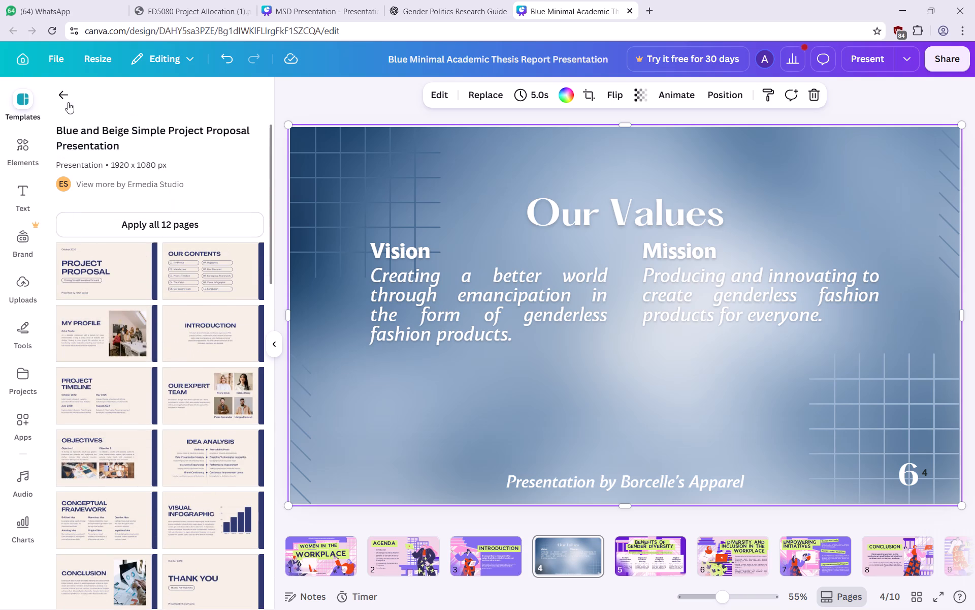
{"action": "left_click", "coordinate": [68, 101]}
{"action": "scroll", "coordinate": [200, 424], "scroll_direction": "down", "scroll_amount": 3}
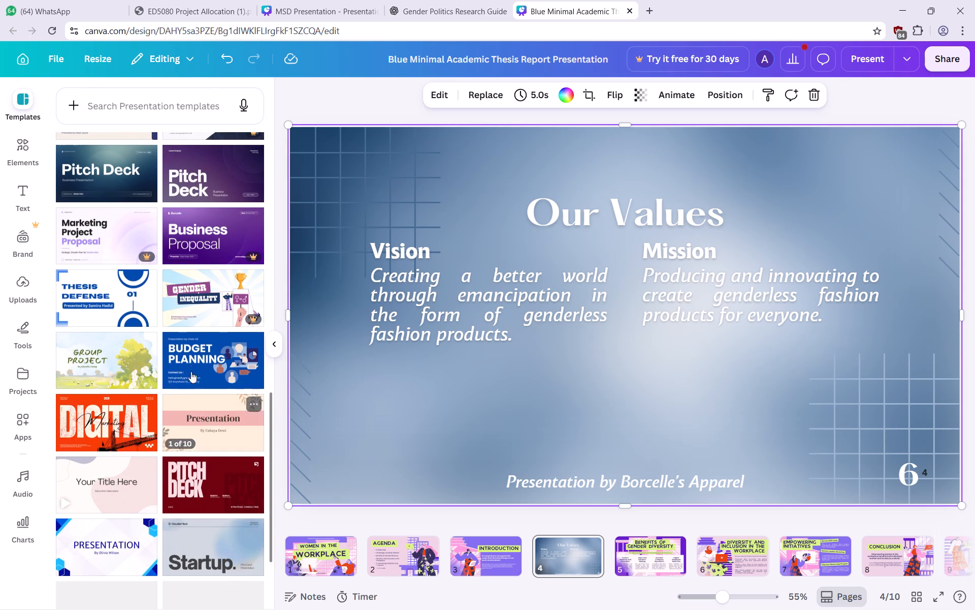
{"action": "left_click", "coordinate": [214, 300]}
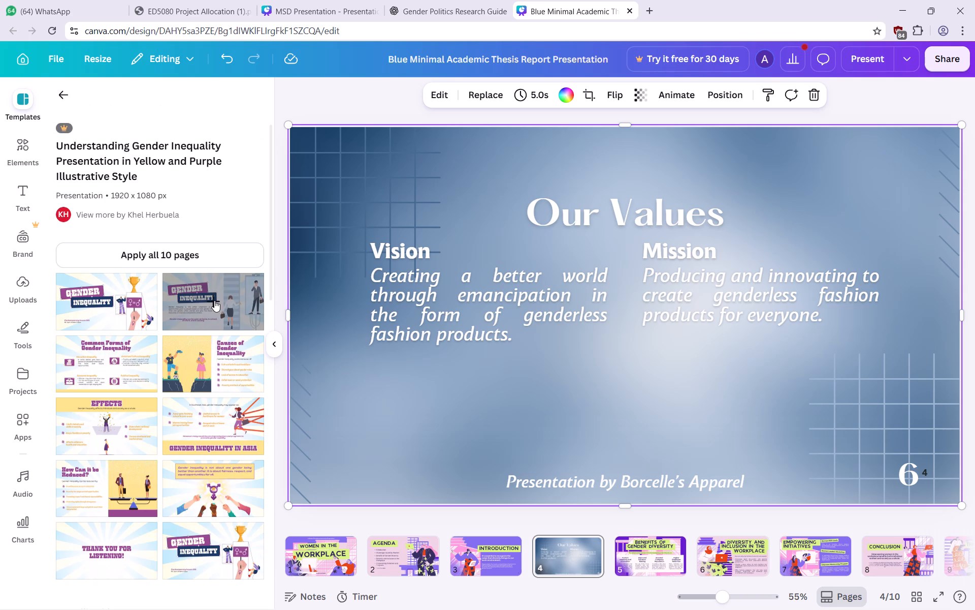
{"action": "left_click", "coordinate": [59, 98]}
{"action": "scroll", "coordinate": [135, 399], "scroll_direction": "down", "scroll_amount": 2}
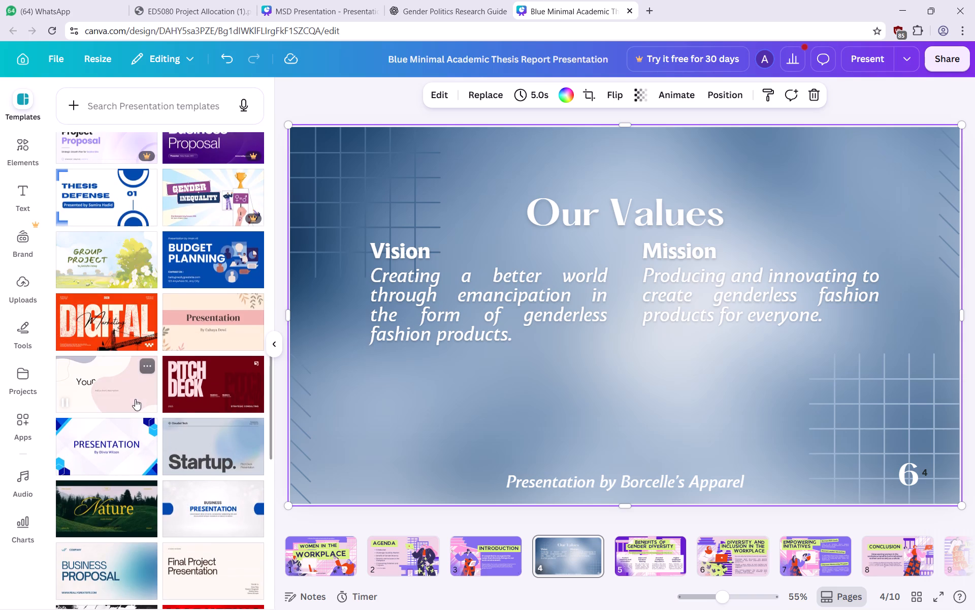
{"action": "left_click", "coordinate": [188, 443]}
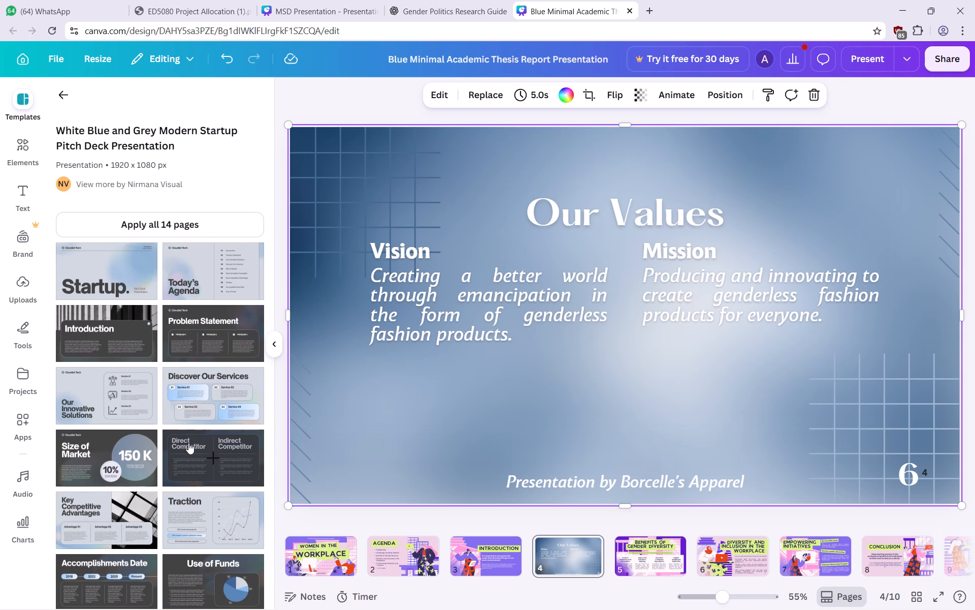
{"action": "left_click", "coordinate": [64, 100]}
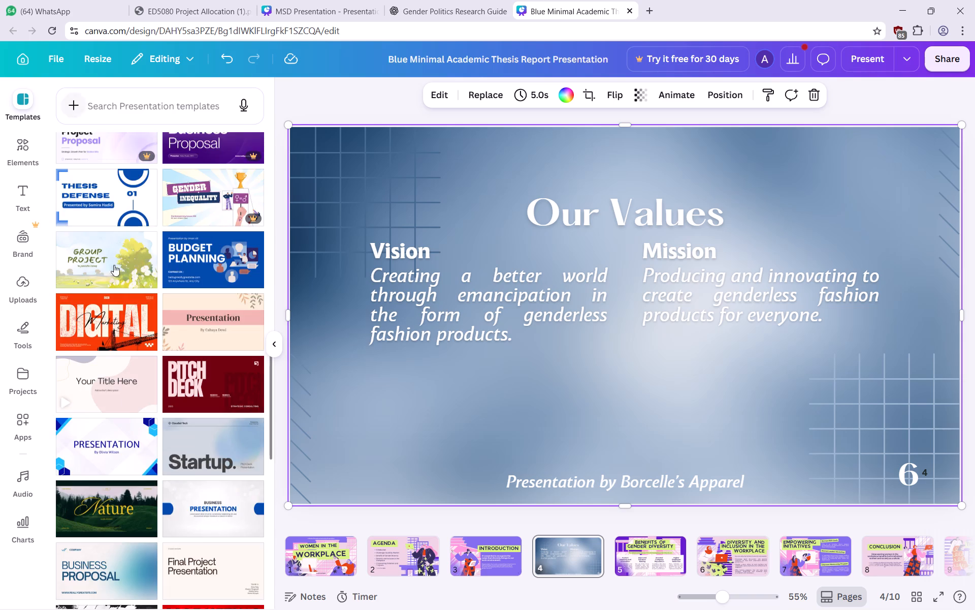
{"action": "scroll", "coordinate": [148, 509], "scroll_direction": "down", "scroll_amount": 3}
{"action": "left_click", "coordinate": [126, 396]}
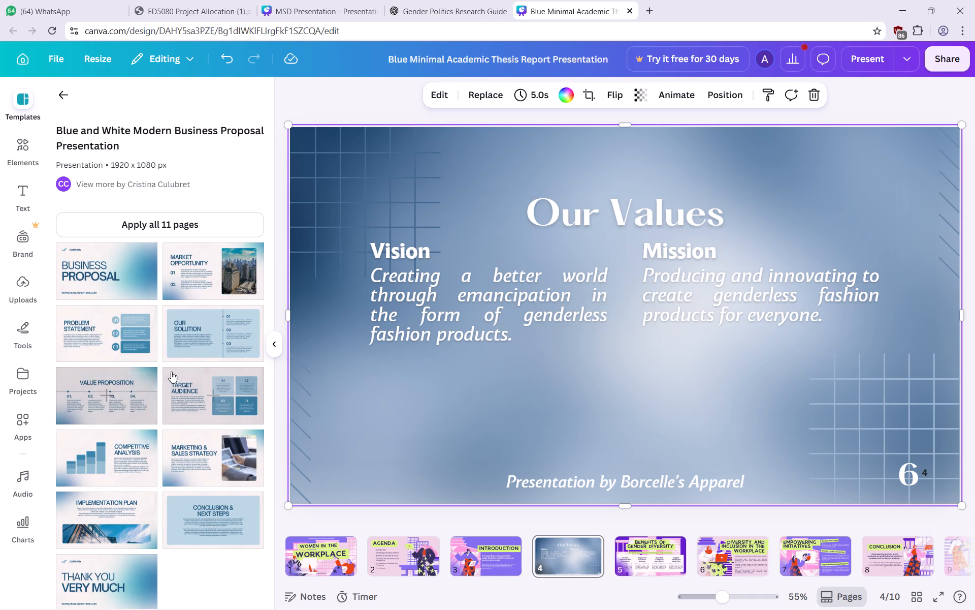
{"action": "scroll", "coordinate": [176, 383], "scroll_direction": "down", "scroll_amount": 3}
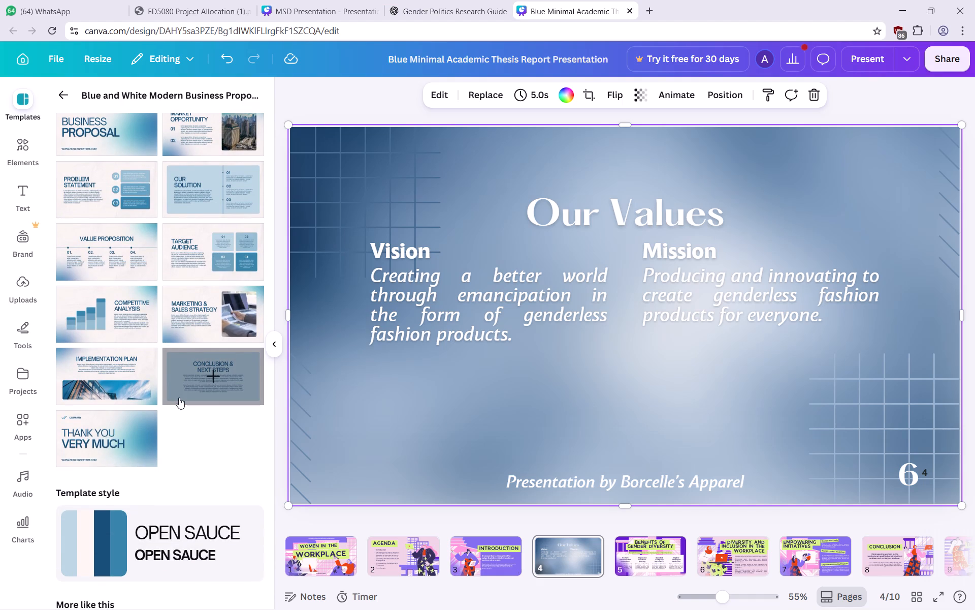
{"action": "scroll", "coordinate": [179, 398], "scroll_direction": "up", "scroll_amount": 2}
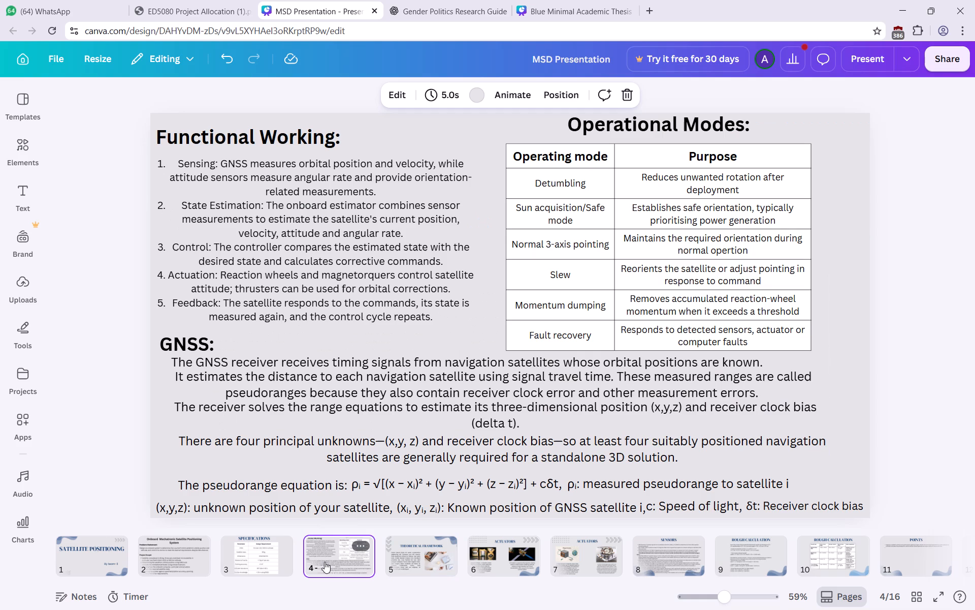
Return to the thesis report design and preview the Startup Pitch Deck and Green and Yellow Aesthetic Nature templates.
{"action": "left_click", "coordinate": [576, 0]}
{"action": "left_click", "coordinate": [220, 249]}
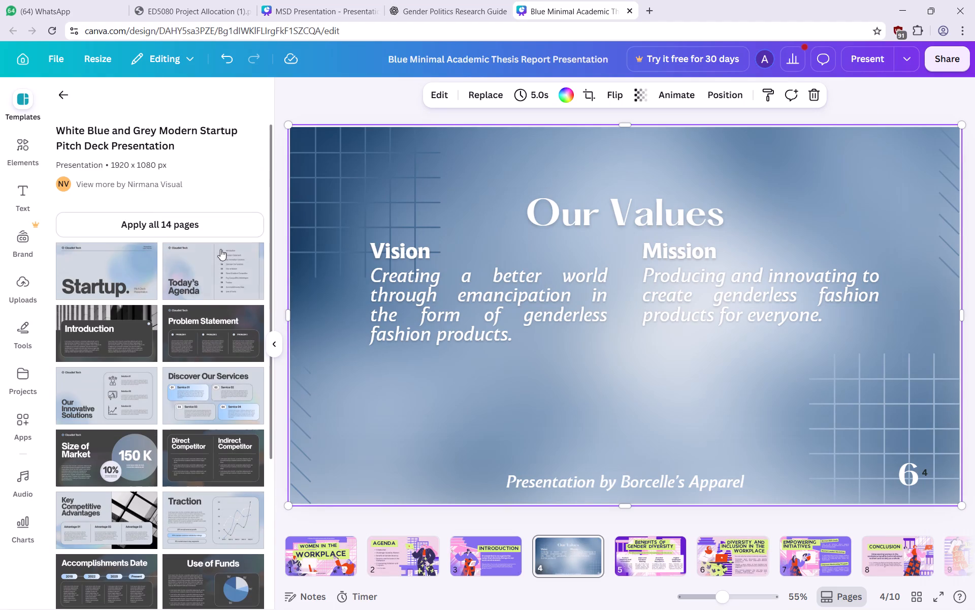
{"action": "left_click", "coordinate": [59, 100]}
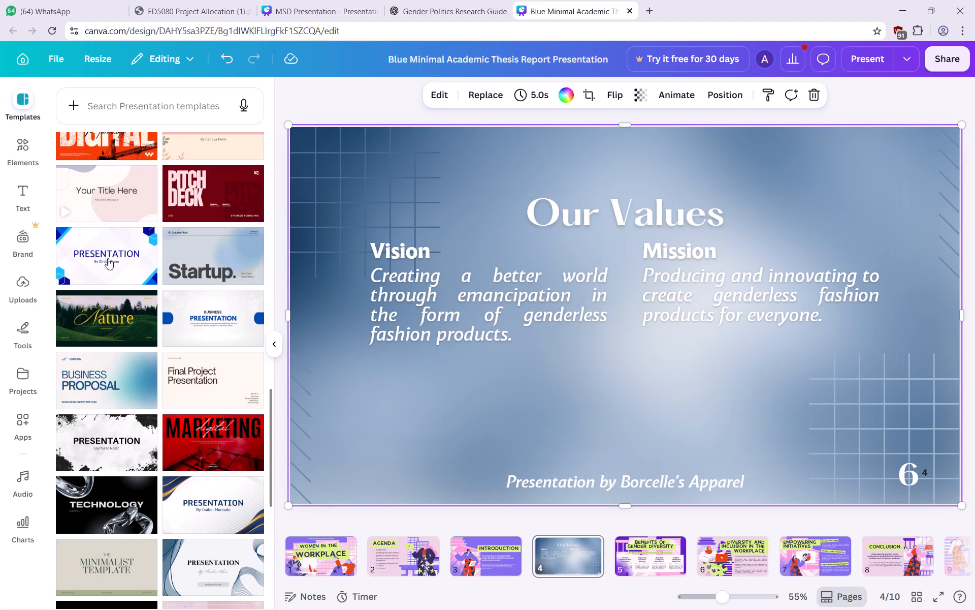
{"action": "left_click", "coordinate": [110, 320]}
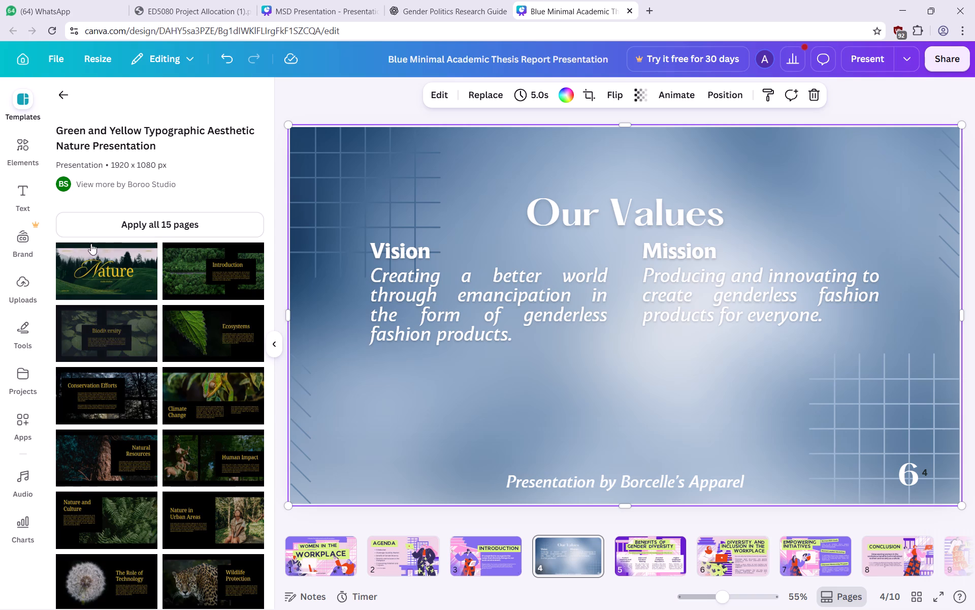
{"action": "left_click", "coordinate": [56, 98]}
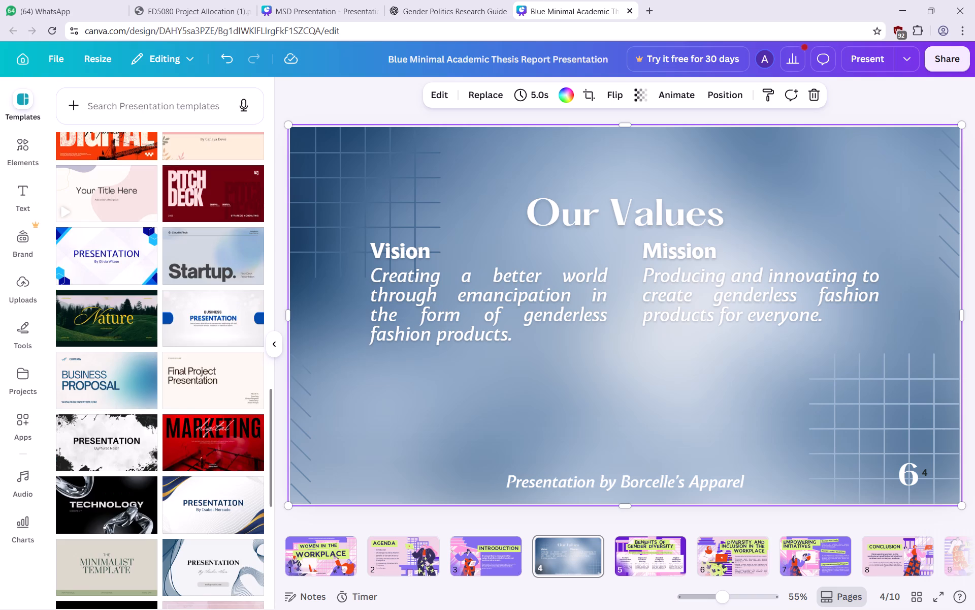
Apply all 10 pages of the Black White Grunge Project Presentation template to the design, trying its cover page first.
{"action": "left_click", "coordinate": [102, 449]}
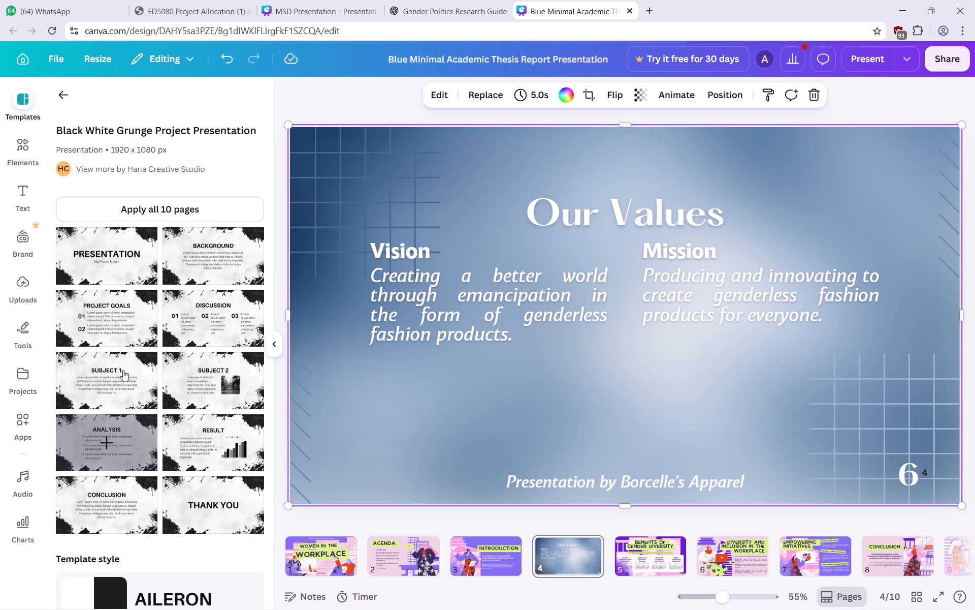
{"action": "left_click", "coordinate": [131, 263]}
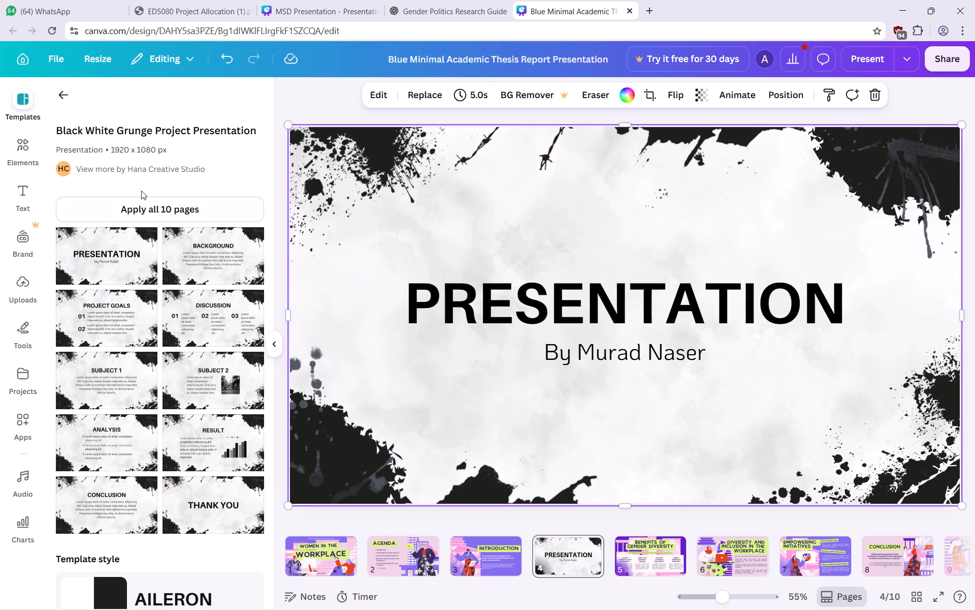
{"action": "left_click", "coordinate": [130, 199]}
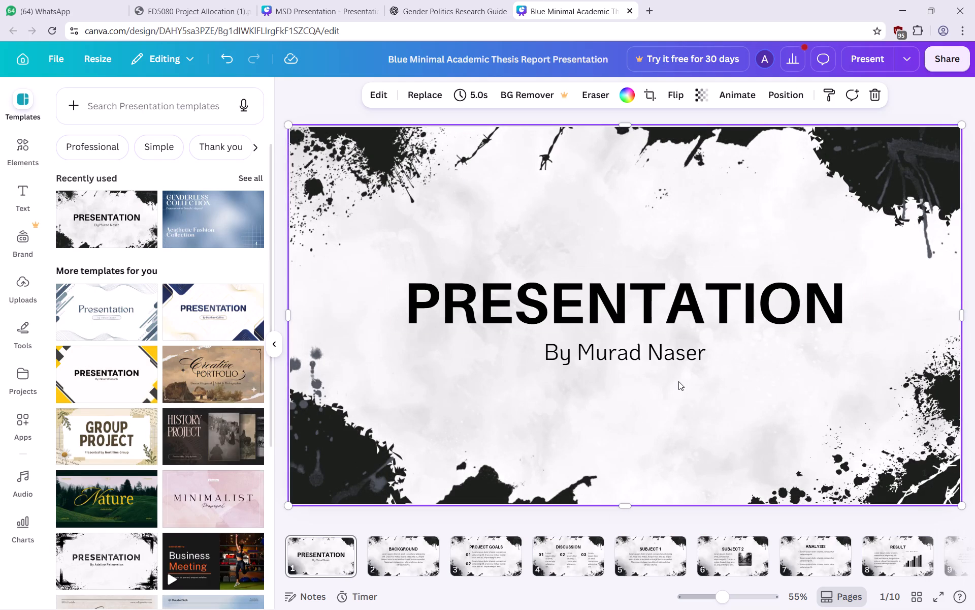
Open the sharing options for the thesis report presentation.
{"action": "left_click", "coordinate": [948, 65]}
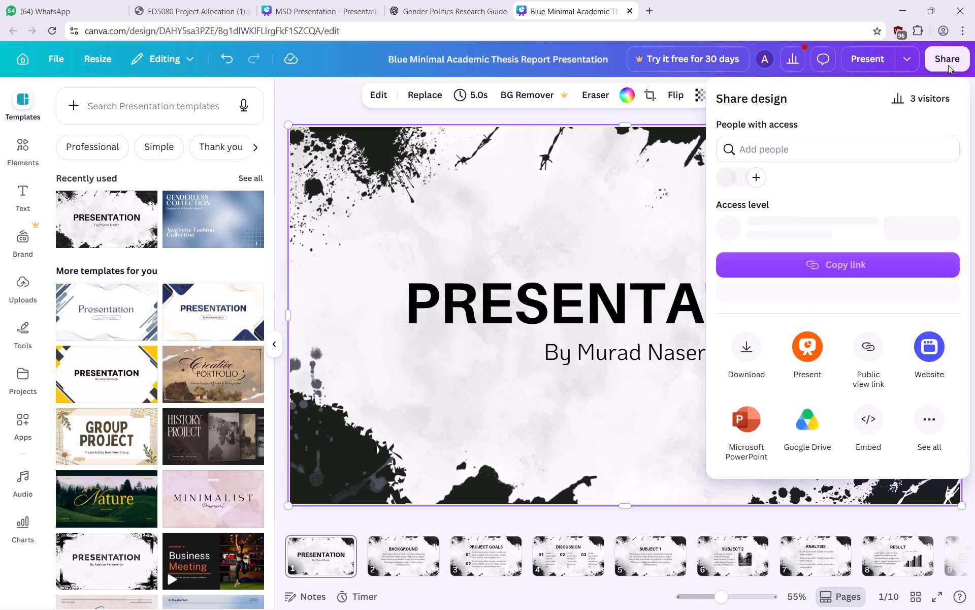
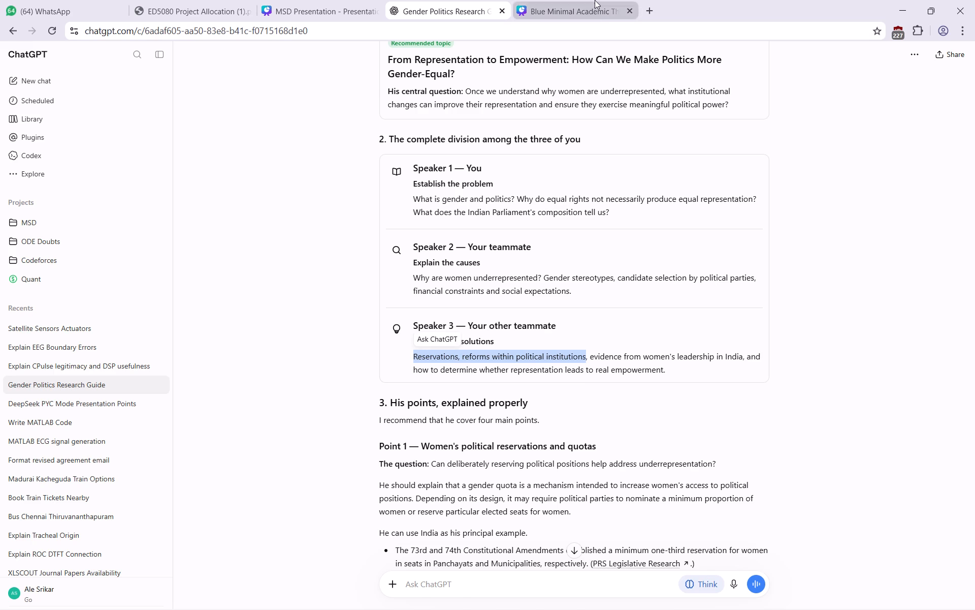
{"action": "key", "text": "ctrl+v"}
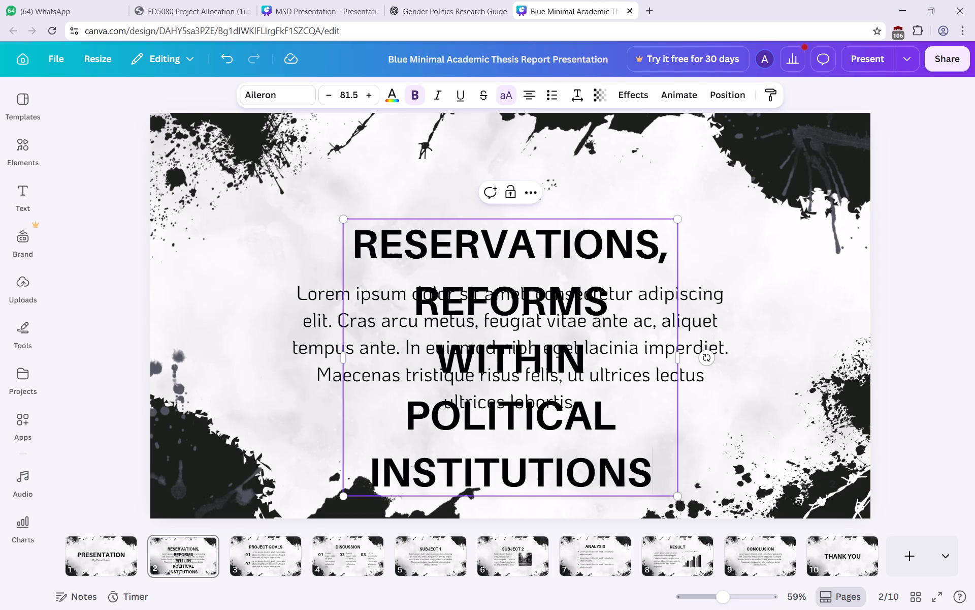
Widen the slide 2 title box on both sides to nearly the full slide width, so the heading wraps onto two lines.
{"action": "left_click_drag", "start_coordinate": [679, 363], "coordinate": [800, 350]}
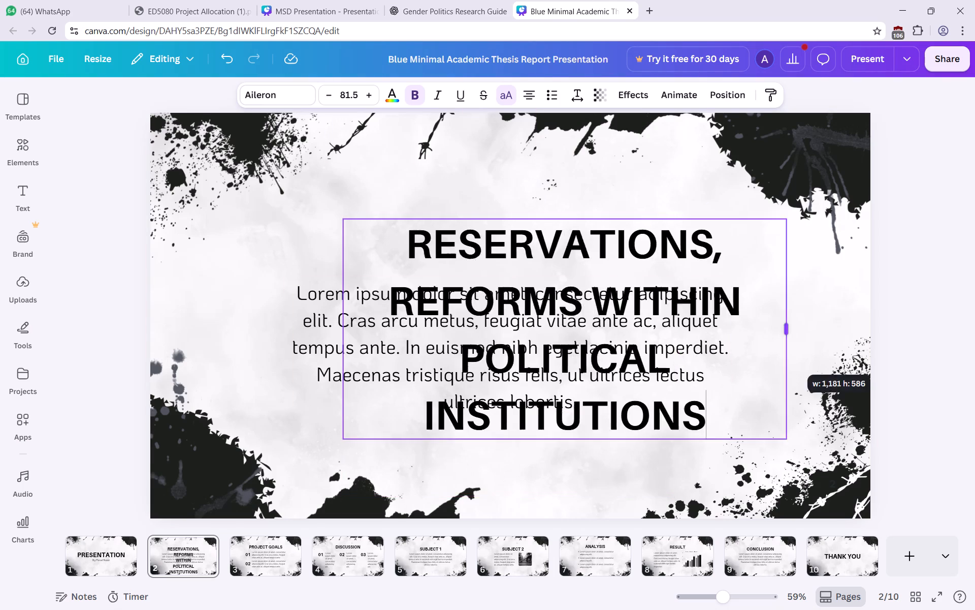
{"action": "left_click_drag", "start_coordinate": [800, 350], "coordinate": [860, 341]}
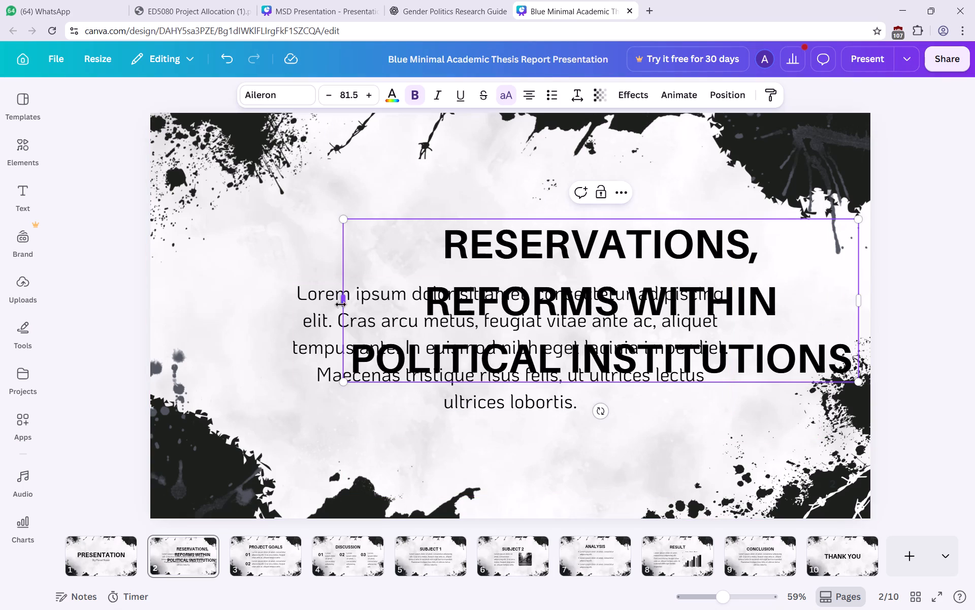
{"action": "left_click_drag", "start_coordinate": [345, 303], "coordinate": [340, 302]}
{"action": "left_click_drag", "start_coordinate": [340, 302], "coordinate": [157, 317]}
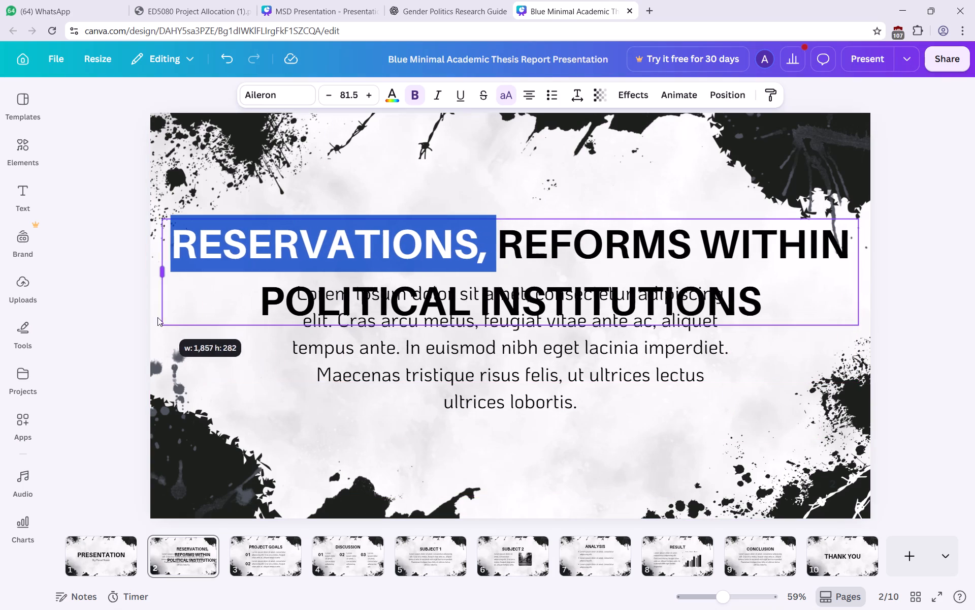
{"action": "left_click_drag", "start_coordinate": [157, 317], "coordinate": [155, 318]}
{"action": "left_click", "coordinate": [946, 314]}
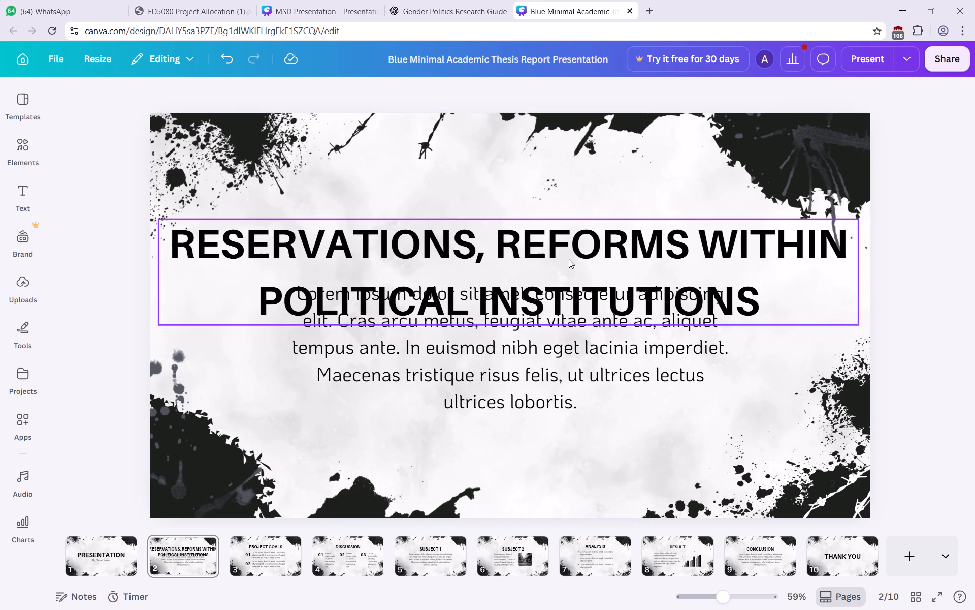
Move the slide 2 title up above the body paragraph and centre it horizontally on the slide.
{"action": "left_click_drag", "start_coordinate": [503, 261], "coordinate": [521, 207]}
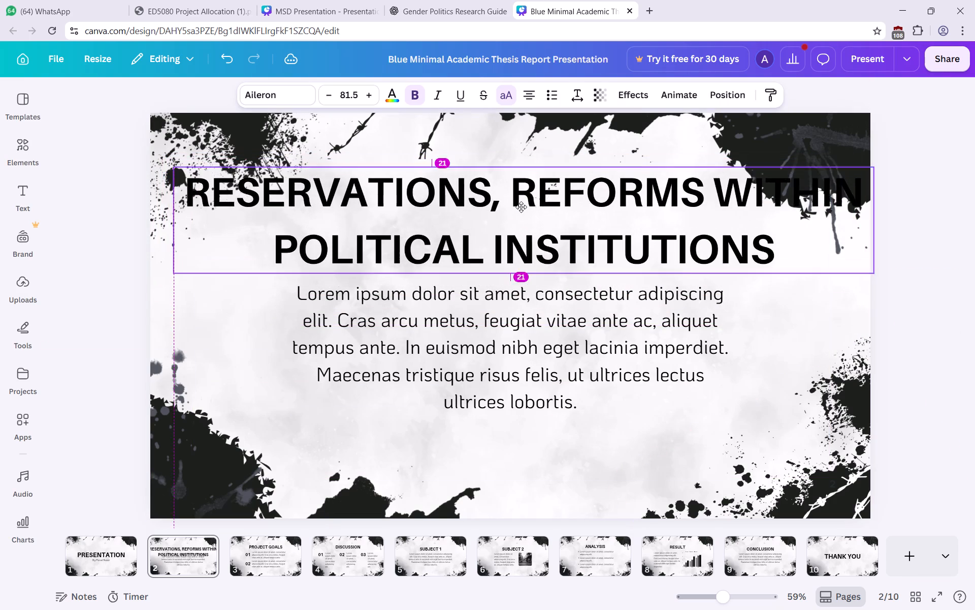
{"action": "left_click_drag", "start_coordinate": [521, 207], "coordinate": [535, 220]}
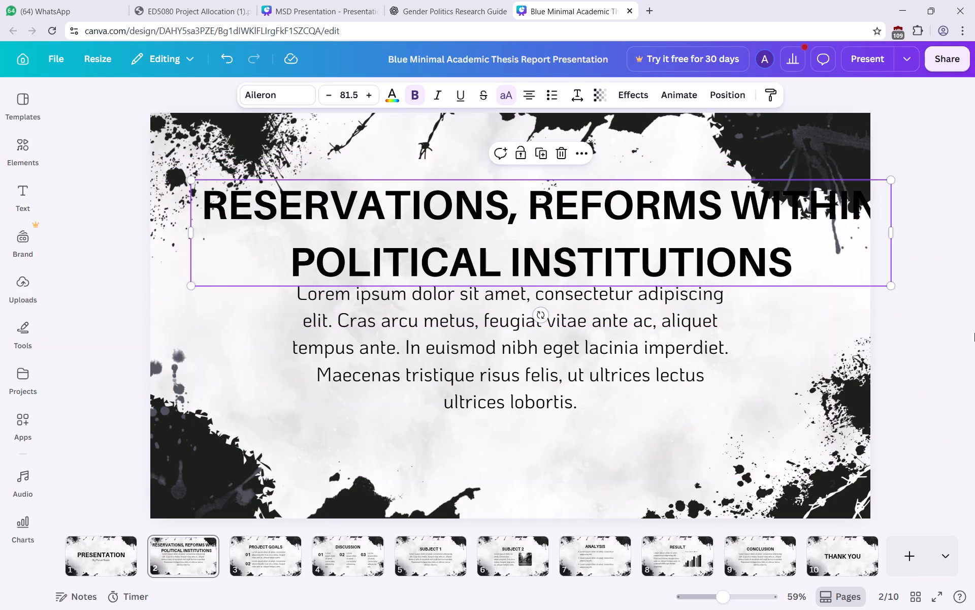
{"action": "left_click_drag", "start_coordinate": [392, 227], "coordinate": [366, 221]}
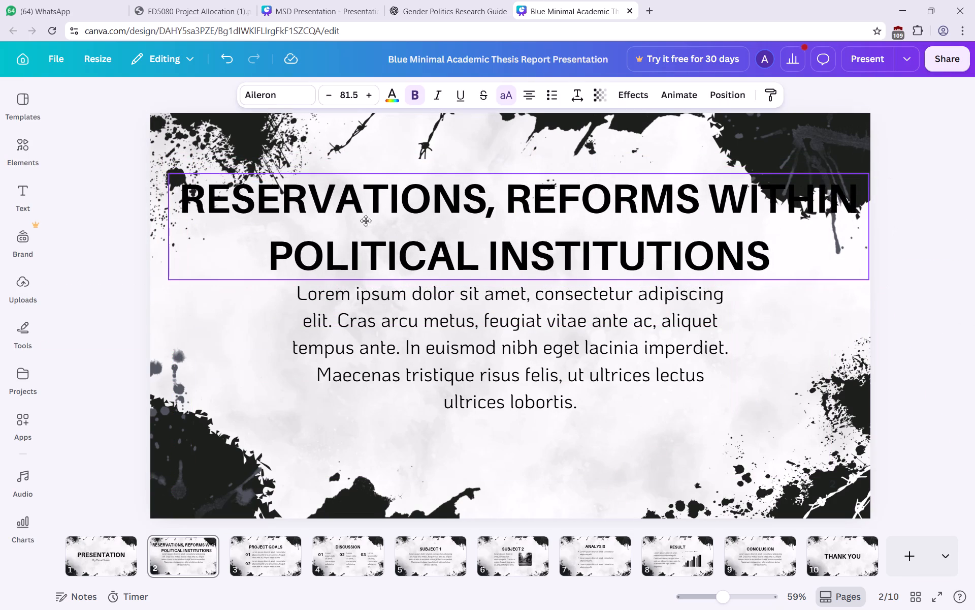
{"action": "left_click_drag", "start_coordinate": [366, 221], "coordinate": [357, 223]}
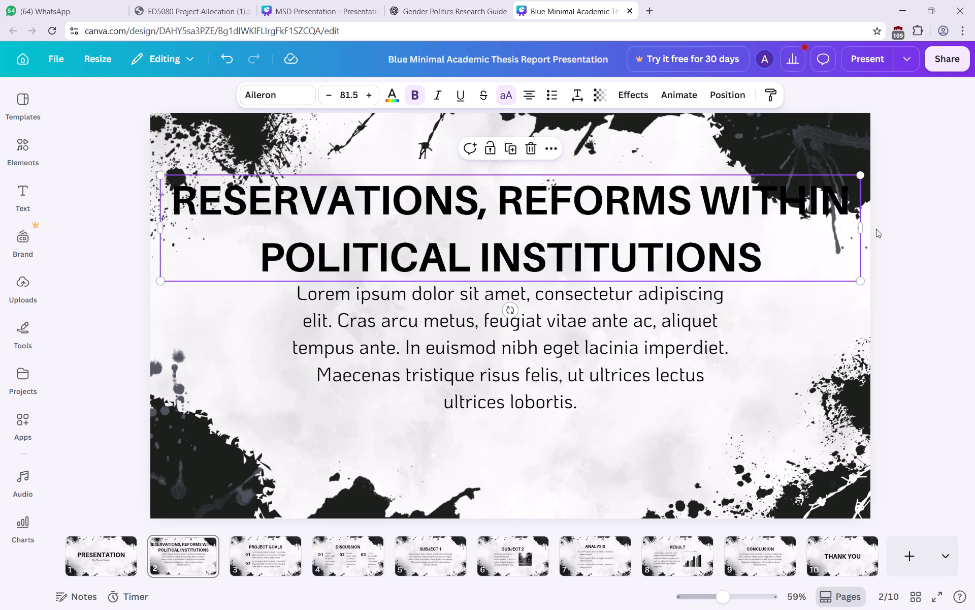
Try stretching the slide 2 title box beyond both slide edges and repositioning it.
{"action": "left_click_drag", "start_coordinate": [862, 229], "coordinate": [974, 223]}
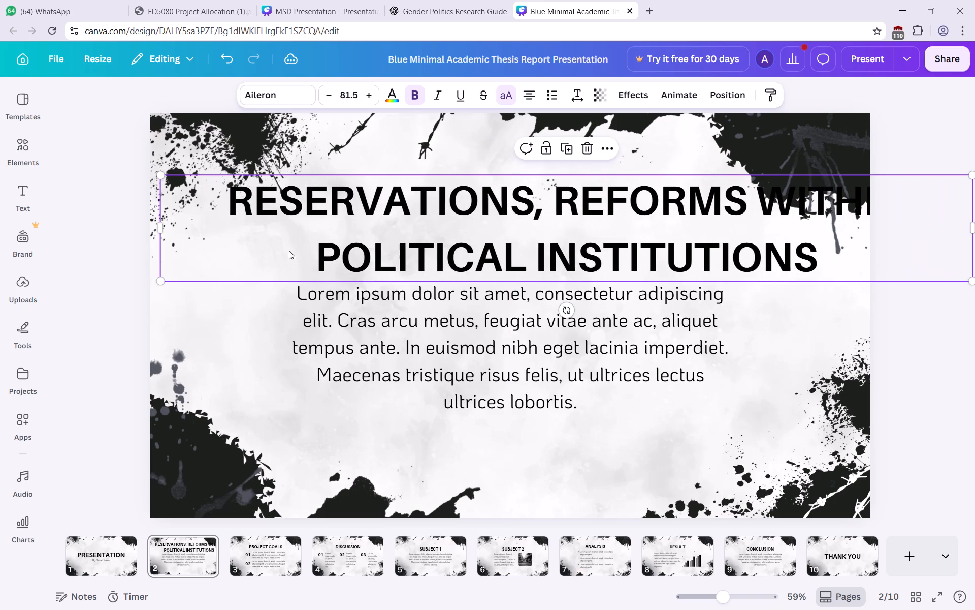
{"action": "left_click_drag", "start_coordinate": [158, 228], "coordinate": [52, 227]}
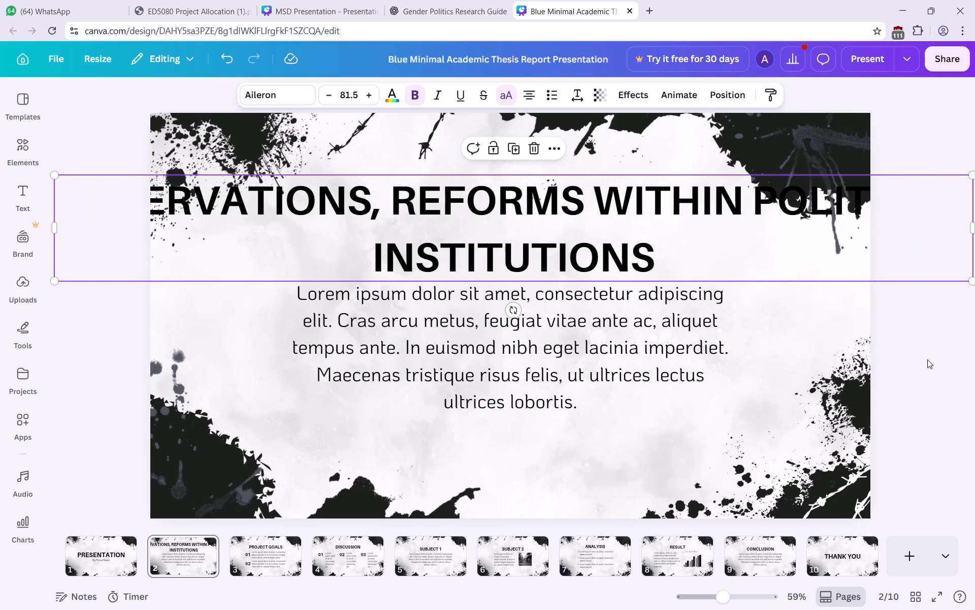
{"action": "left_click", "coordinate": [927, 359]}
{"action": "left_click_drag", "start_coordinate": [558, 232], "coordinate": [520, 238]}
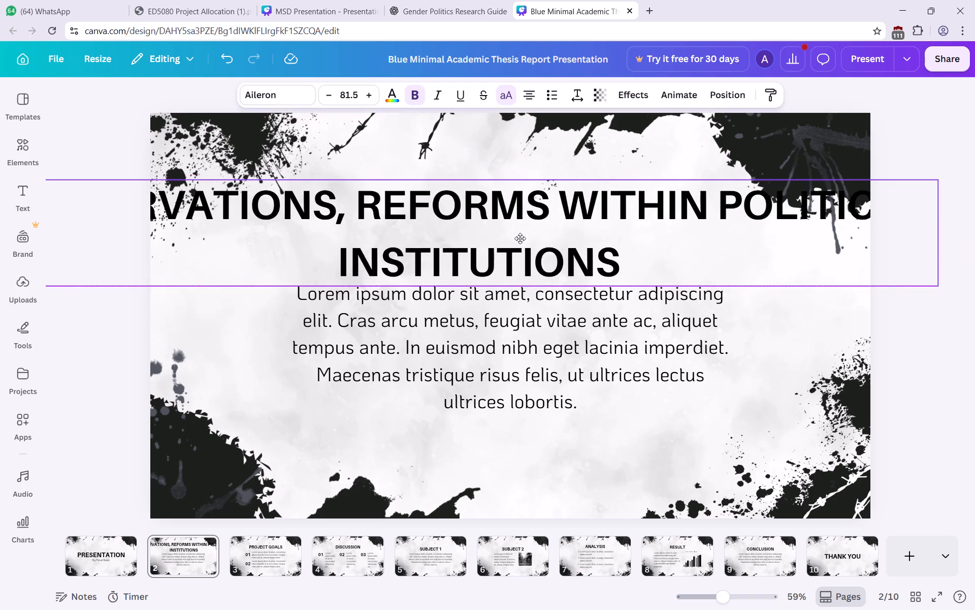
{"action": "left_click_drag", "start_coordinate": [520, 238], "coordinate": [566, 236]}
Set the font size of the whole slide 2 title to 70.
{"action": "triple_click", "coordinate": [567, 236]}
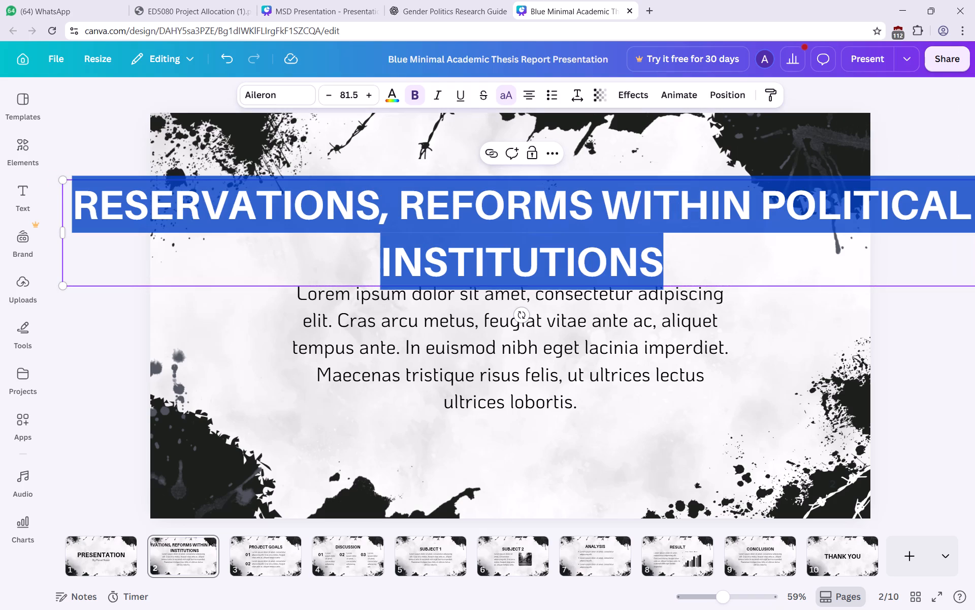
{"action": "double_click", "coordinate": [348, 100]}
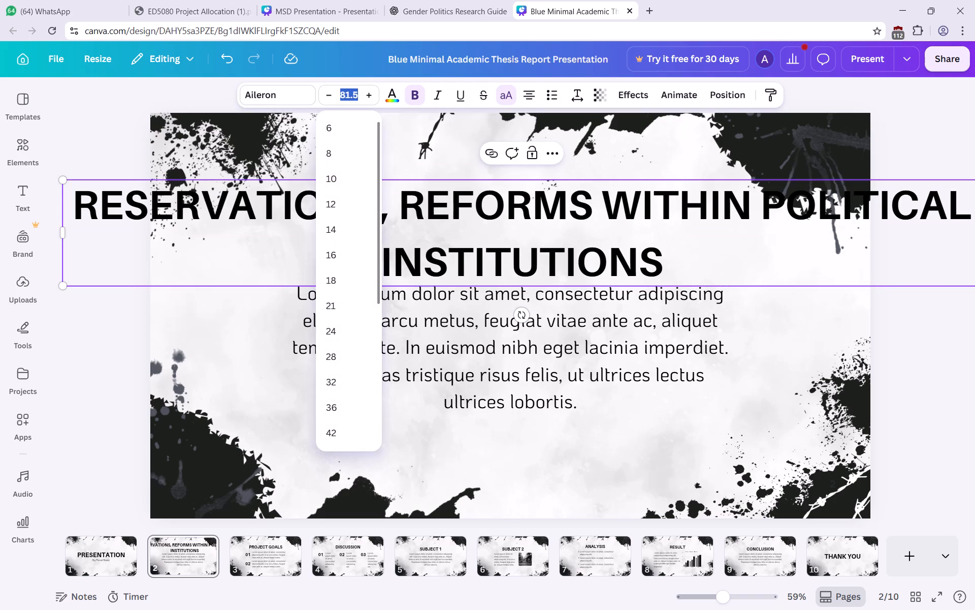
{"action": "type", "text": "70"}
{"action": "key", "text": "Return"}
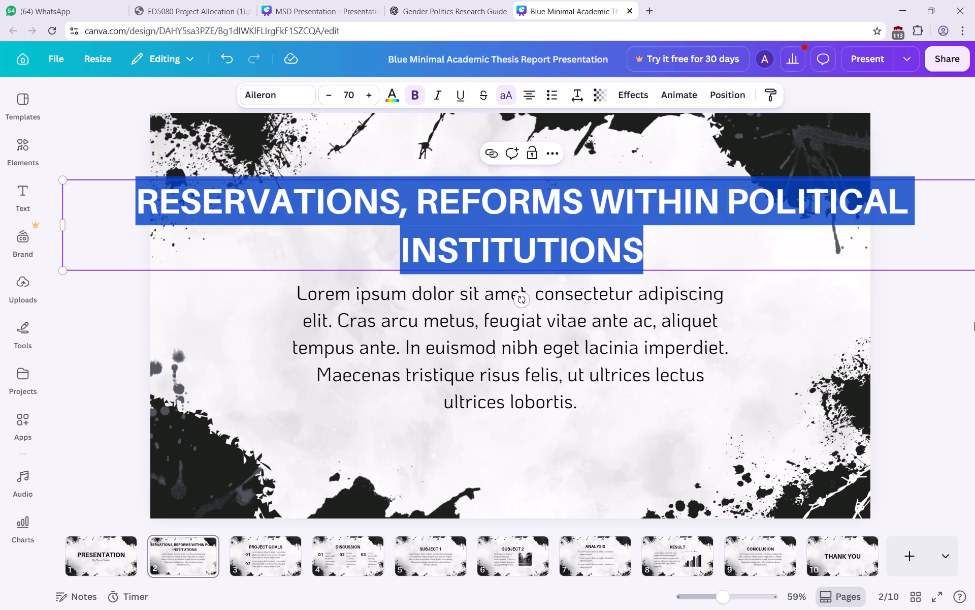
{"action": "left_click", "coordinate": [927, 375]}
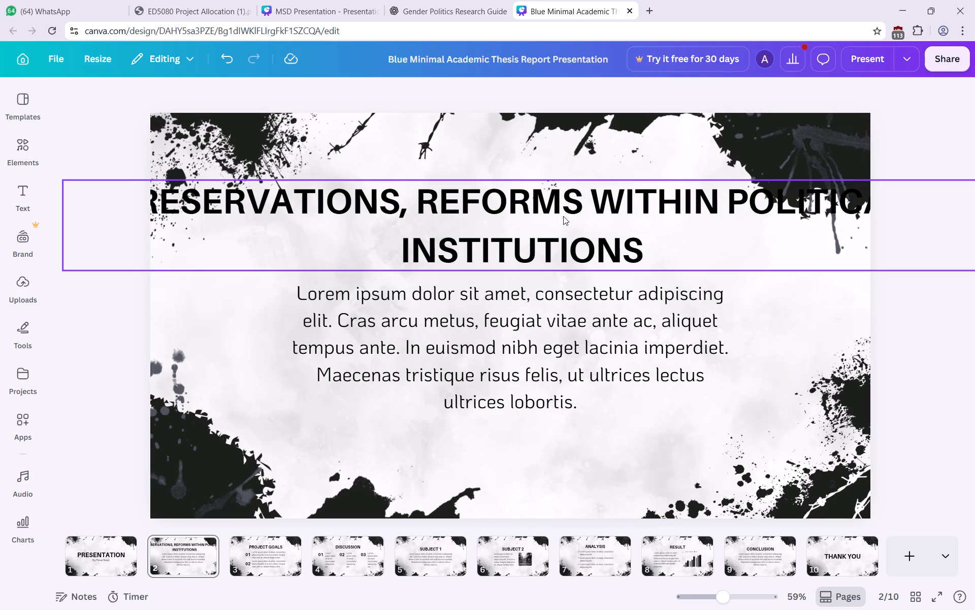
Set the font size of the whole slide 2 title to 55.
{"action": "double_click", "coordinate": [563, 216]}
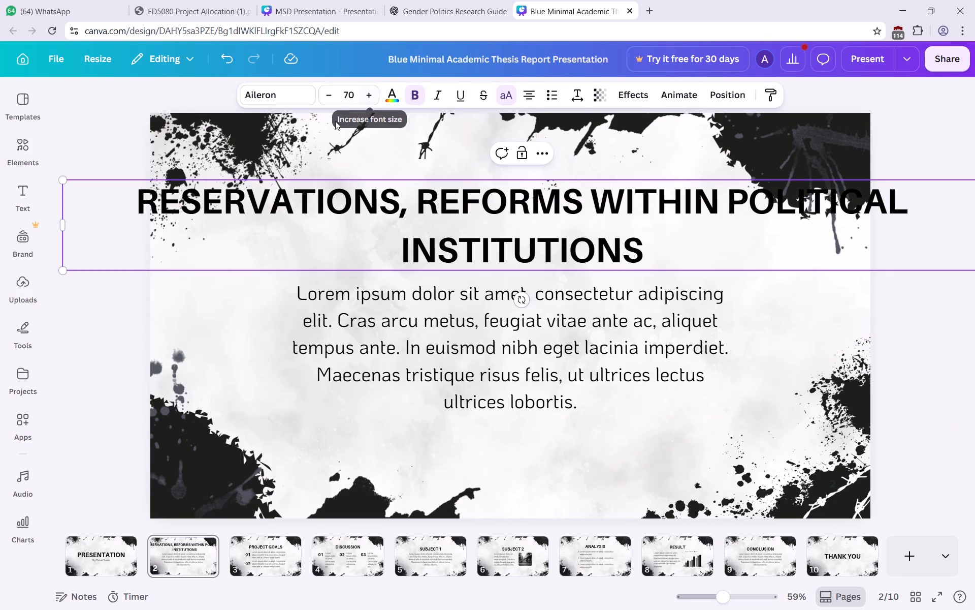
{"action": "left_click", "coordinate": [375, 184]}
{"action": "triple_click", "coordinate": [378, 197]}
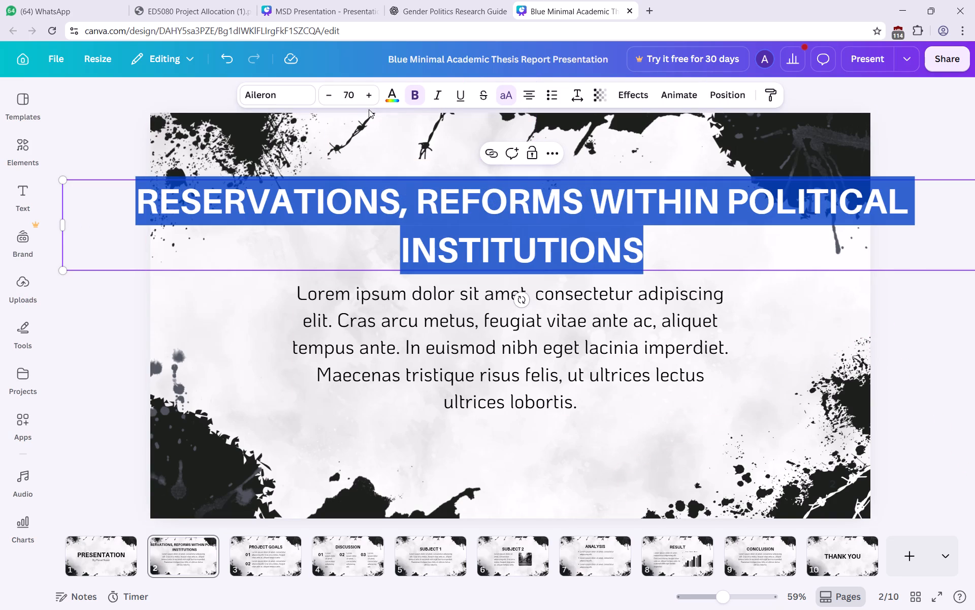
{"action": "double_click", "coordinate": [353, 93]}
{"action": "type", "text": "55"}
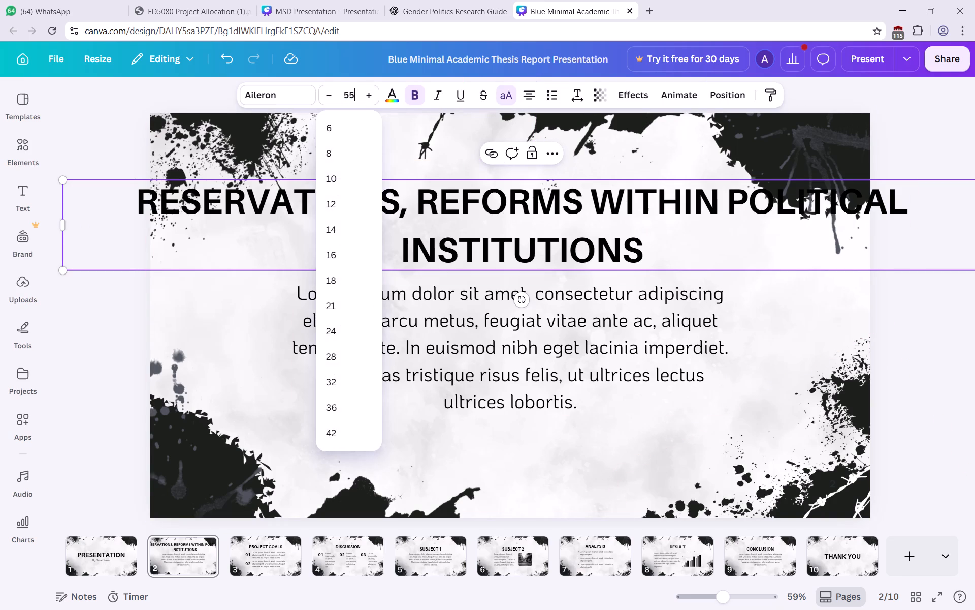
{"action": "key", "text": "Return"}
{"action": "left_click", "coordinate": [932, 307]}
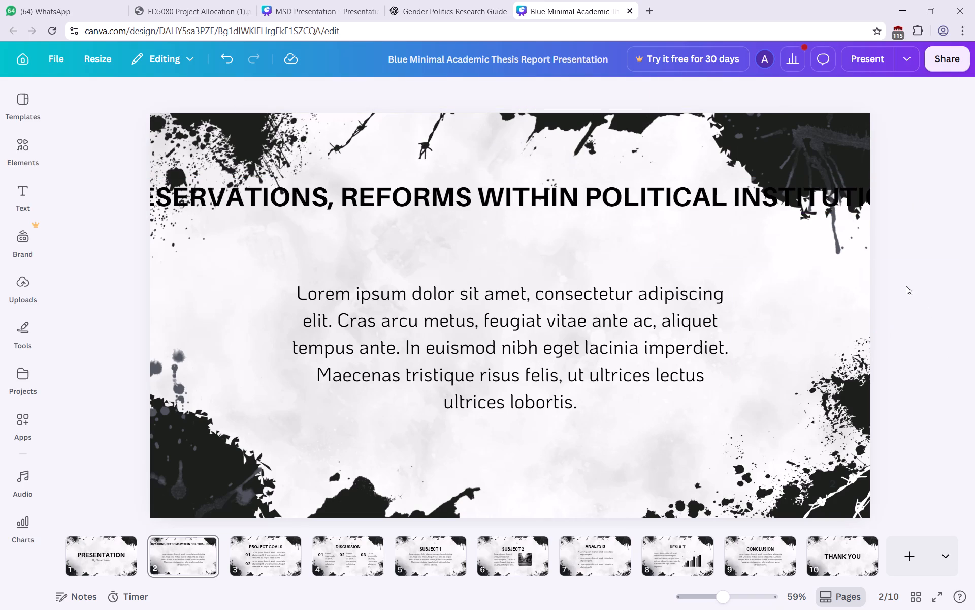
Narrow the slide 2 title box to fit within the slide on two lines, then centre it just above the body paragraph.
{"action": "left_click", "coordinate": [724, 200]}
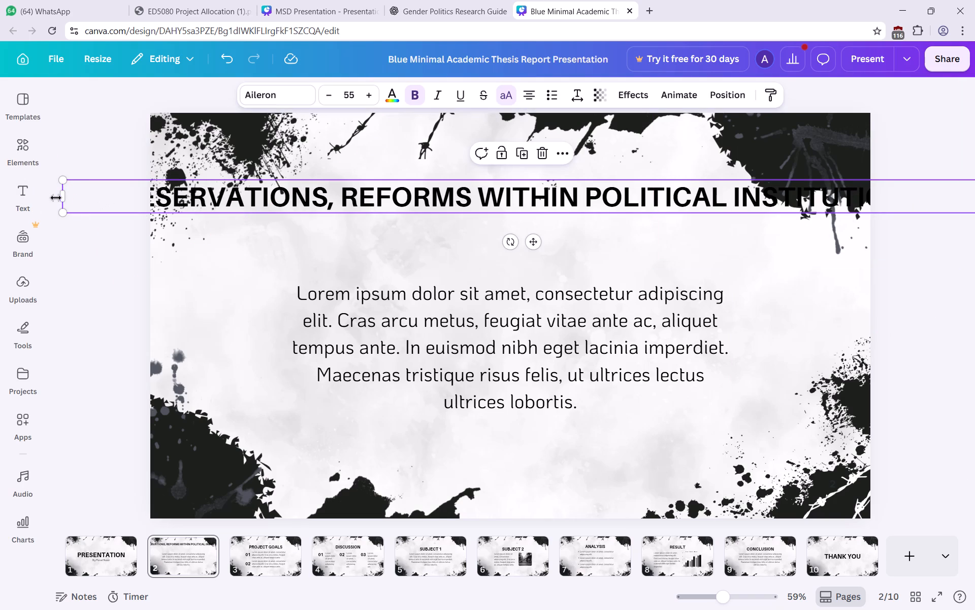
{"action": "left_click_drag", "start_coordinate": [58, 197], "coordinate": [210, 198]}
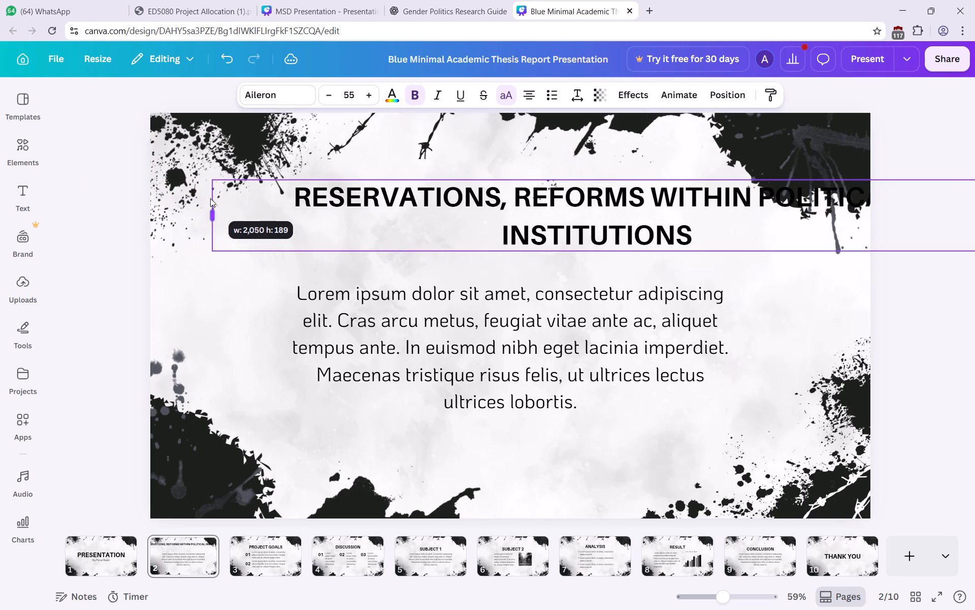
{"action": "left_click_drag", "start_coordinate": [210, 198], "coordinate": [307, 198]}
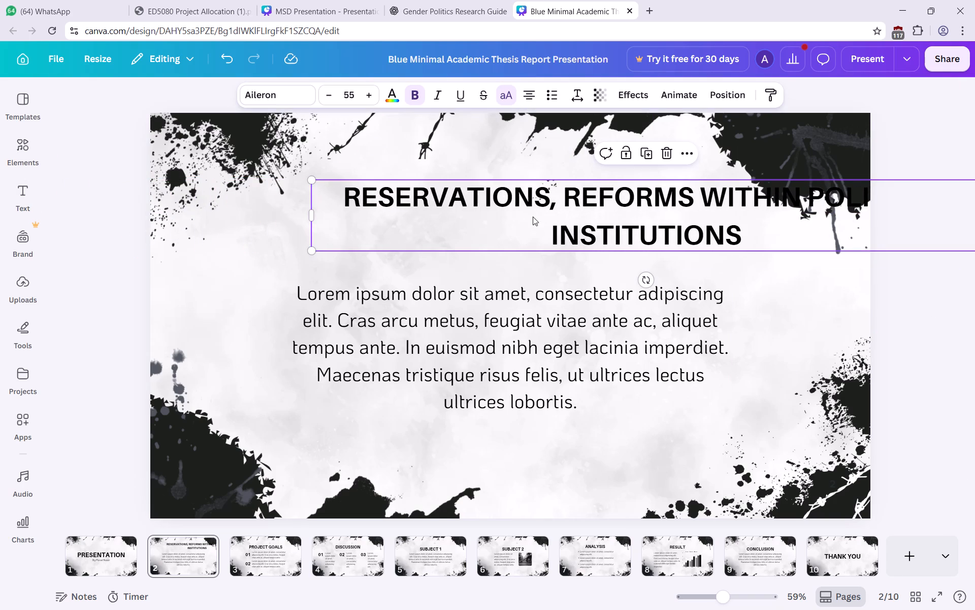
{"action": "left_click_drag", "start_coordinate": [533, 219], "coordinate": [385, 229]}
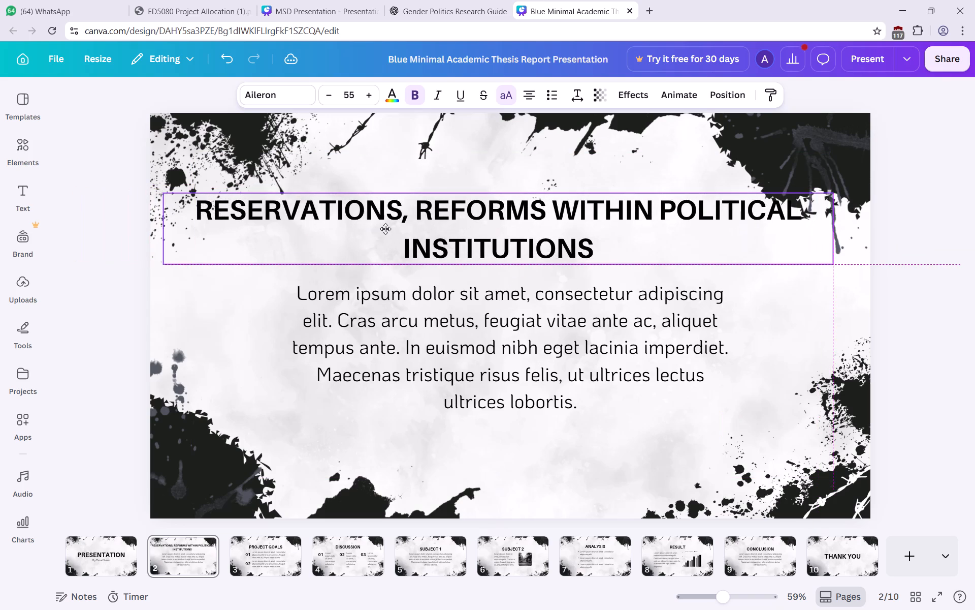
{"action": "left_click_drag", "start_coordinate": [385, 229], "coordinate": [398, 230]}
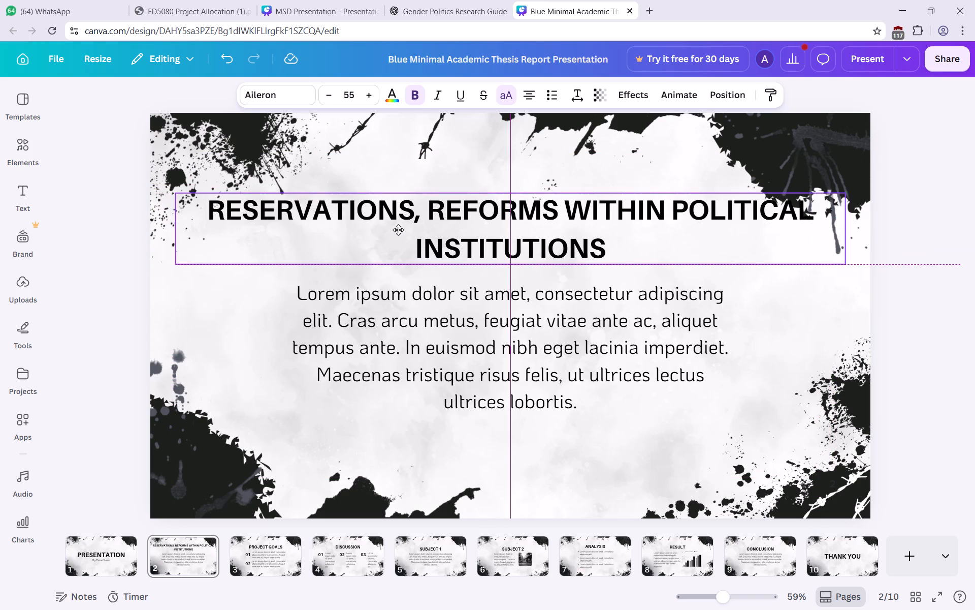
{"action": "left_click_drag", "start_coordinate": [398, 230], "coordinate": [392, 232]}
{"action": "left_click_drag", "start_coordinate": [392, 232], "coordinate": [395, 232]}
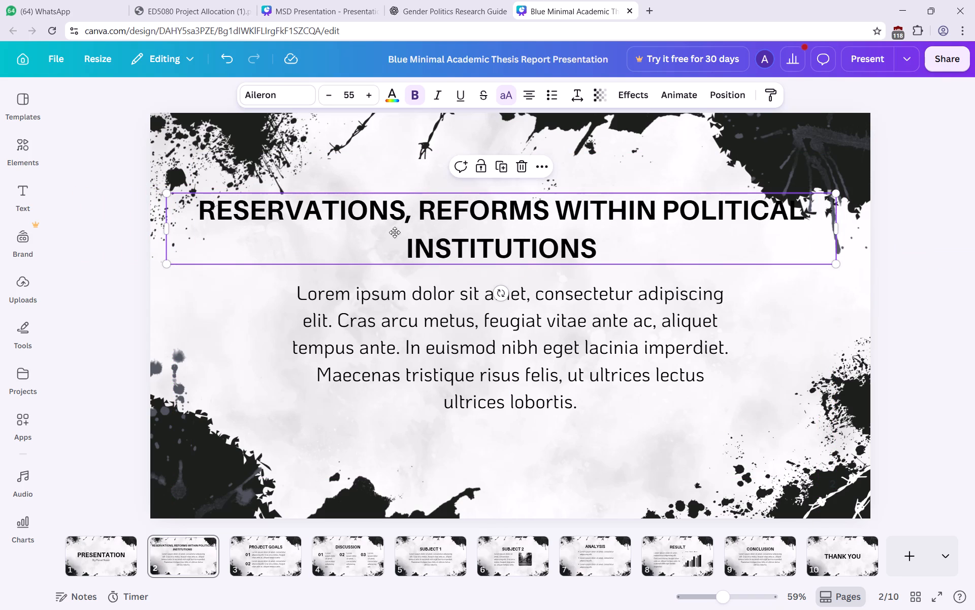
{"action": "left_click_drag", "start_coordinate": [395, 232], "coordinate": [401, 232]}
{"action": "left_click", "coordinate": [911, 288]}
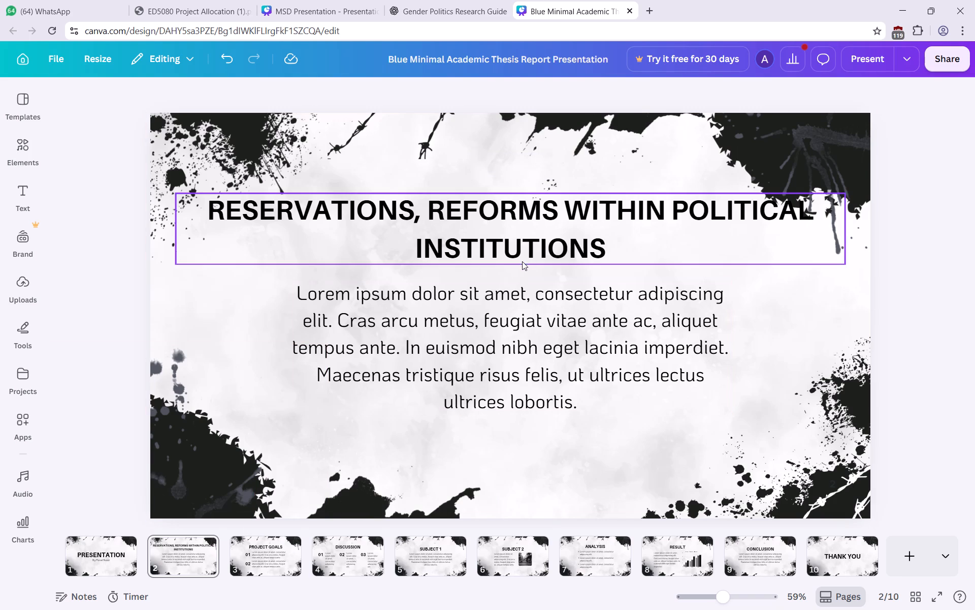
Change the greycyan colour of slide 2's upper-right ink splatter graphic to the default coral red.
{"action": "left_click", "coordinate": [787, 133]}
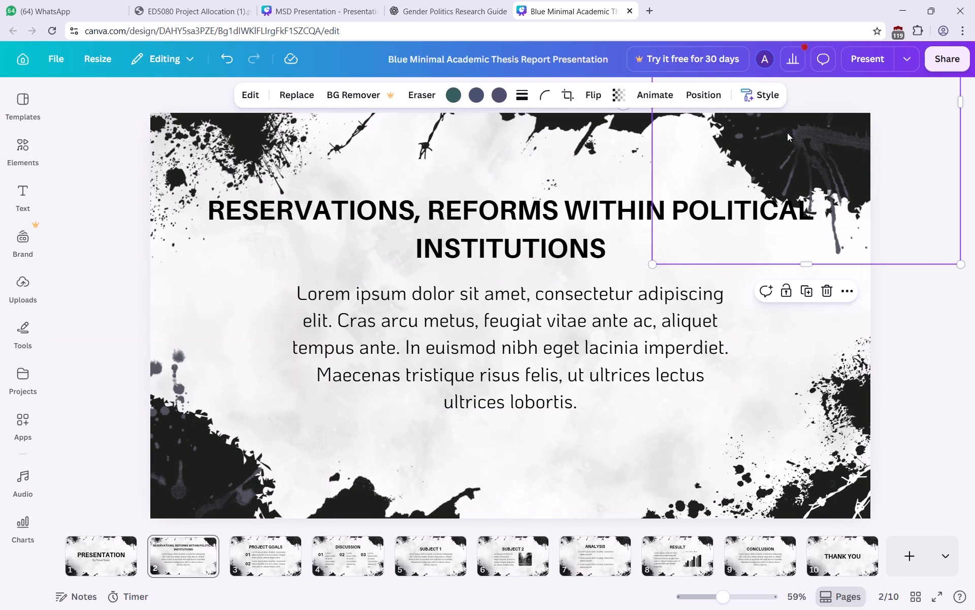
{"action": "left_click", "coordinate": [461, 97]}
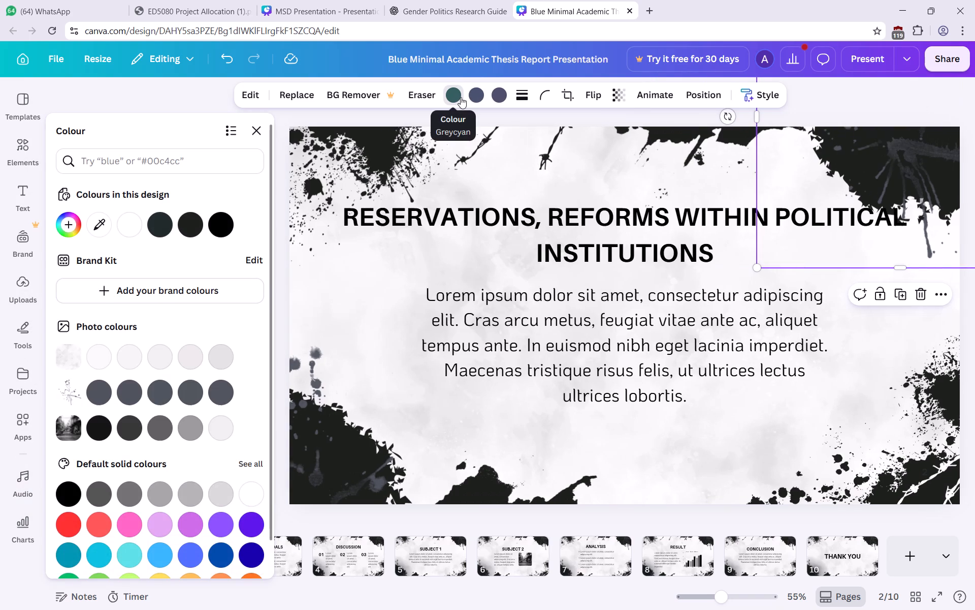
{"action": "left_click", "coordinate": [102, 528]}
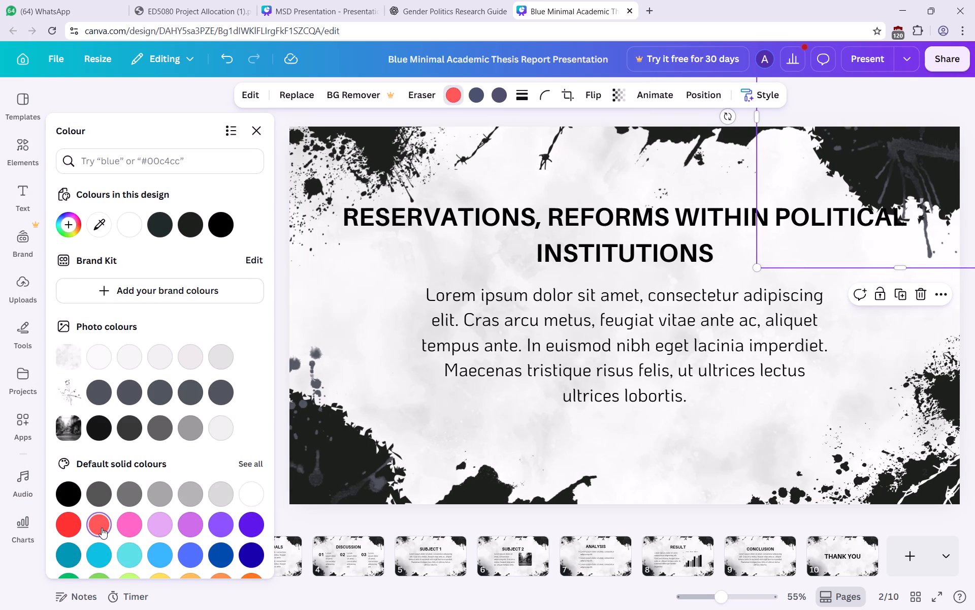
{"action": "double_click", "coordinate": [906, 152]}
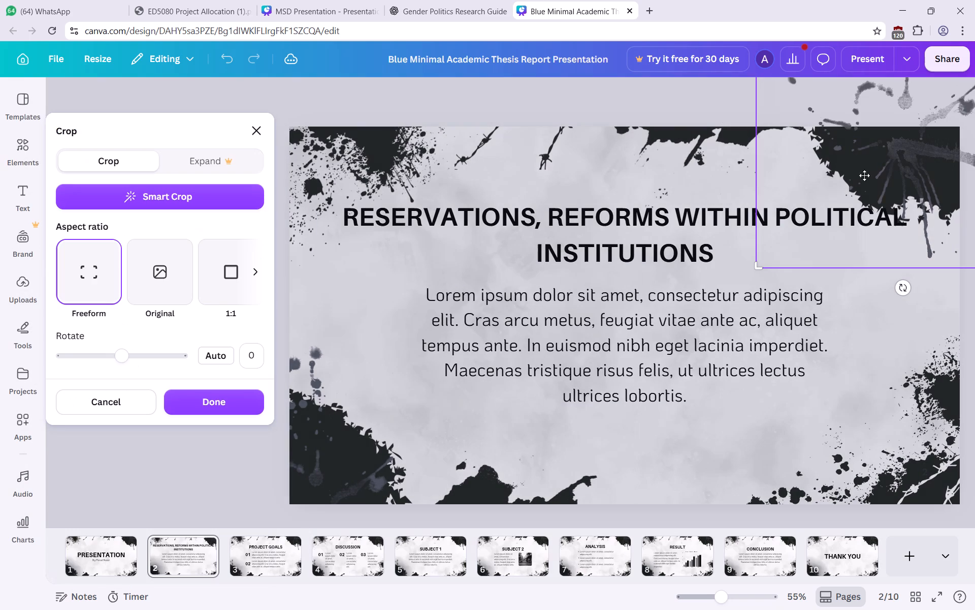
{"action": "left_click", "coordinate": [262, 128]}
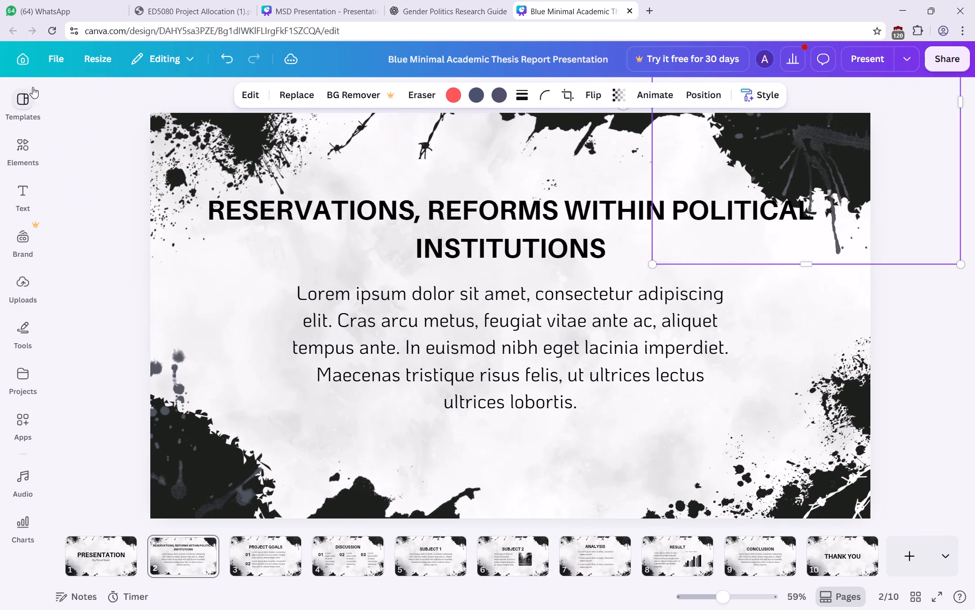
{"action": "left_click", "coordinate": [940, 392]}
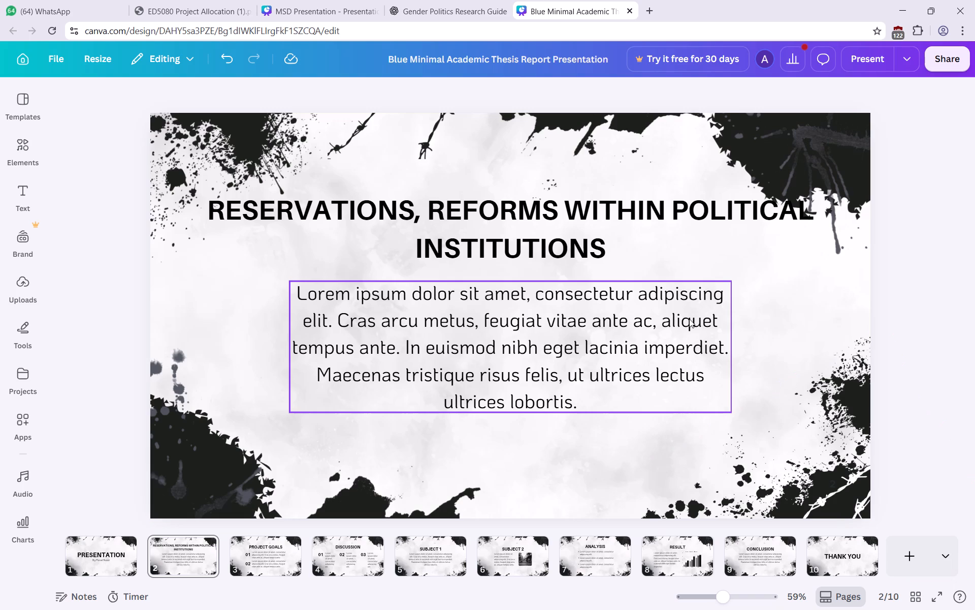
Apply all 10 pages of the Black and Yellow Modern Geometric Simple Presentation template to the design.
{"action": "left_click", "coordinate": [14, 106]}
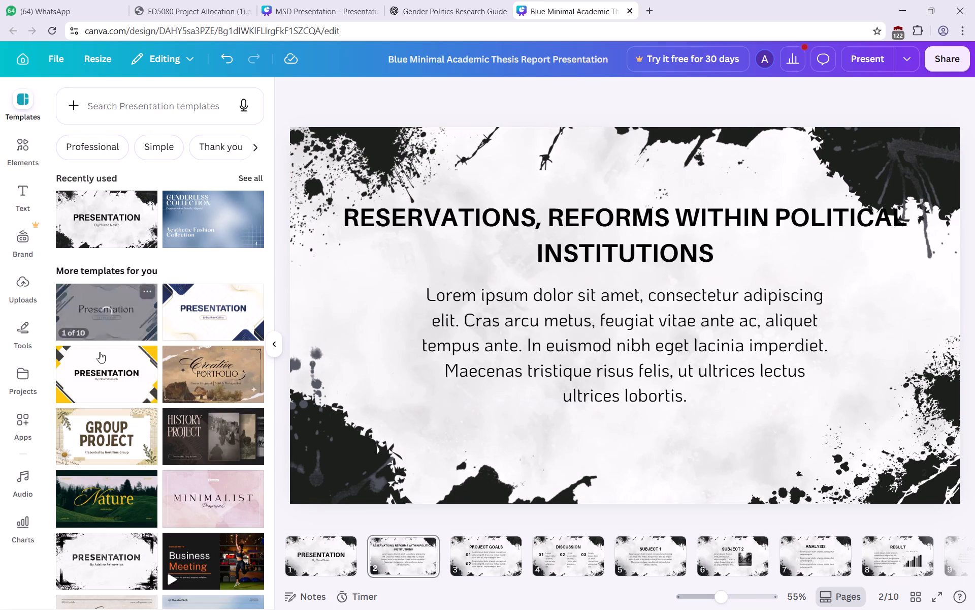
{"action": "left_click", "coordinate": [100, 377]}
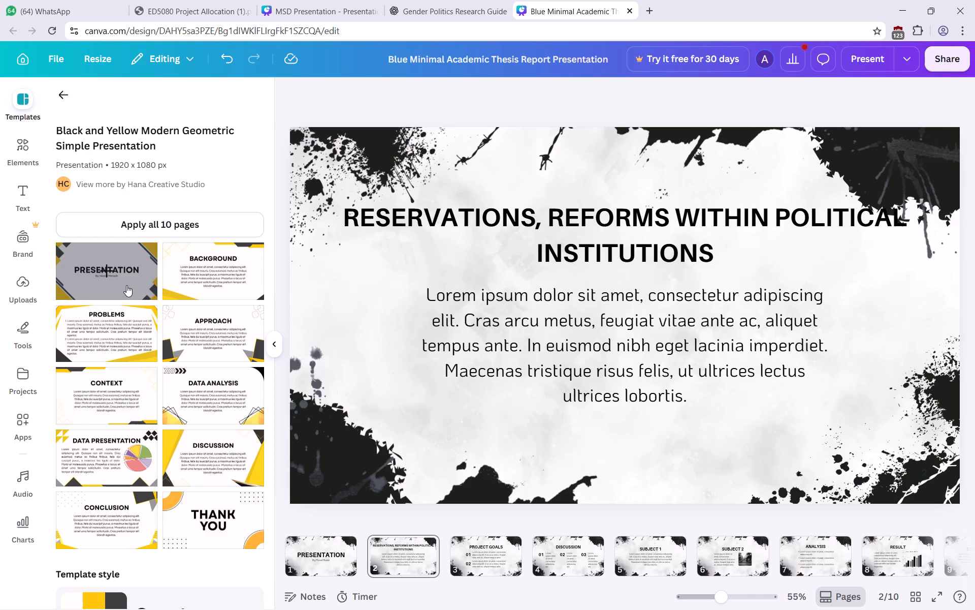
{"action": "left_click", "coordinate": [173, 230]}
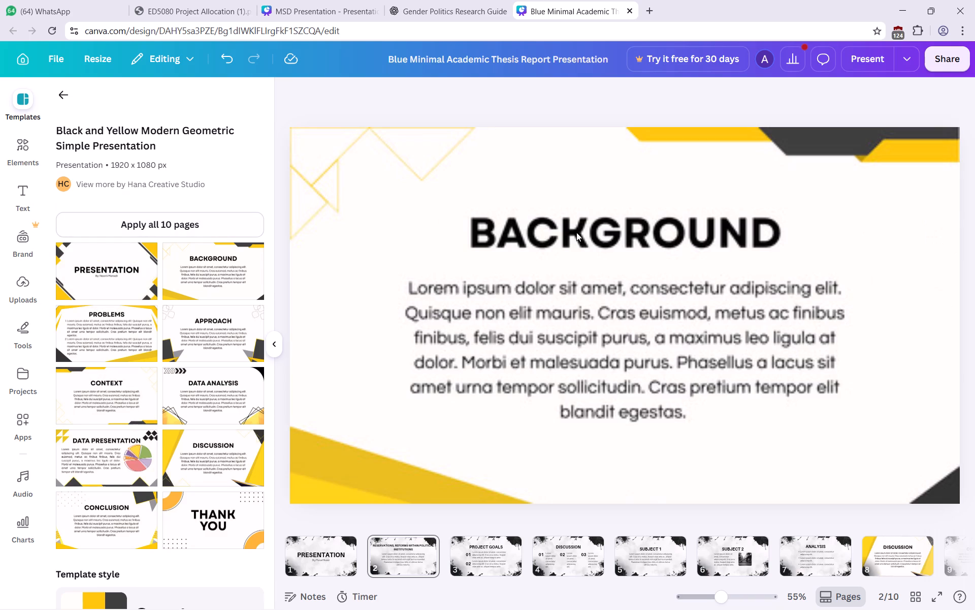
{"action": "left_click", "coordinate": [580, 356]}
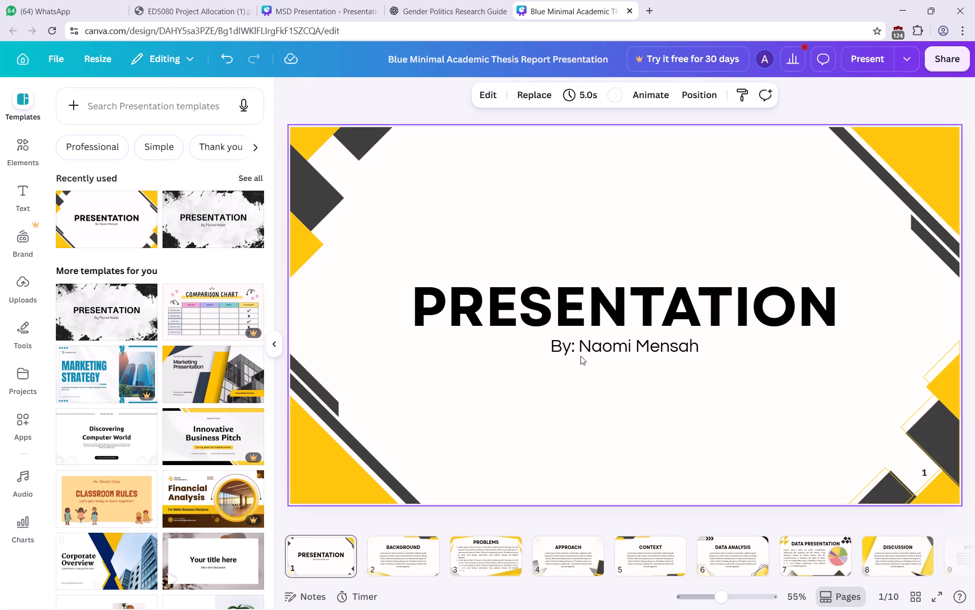
Replace slide 2's BACKGROUND title with the copied text "Reservations, reforms within political institutions".
{"action": "left_click", "coordinate": [397, 567]}
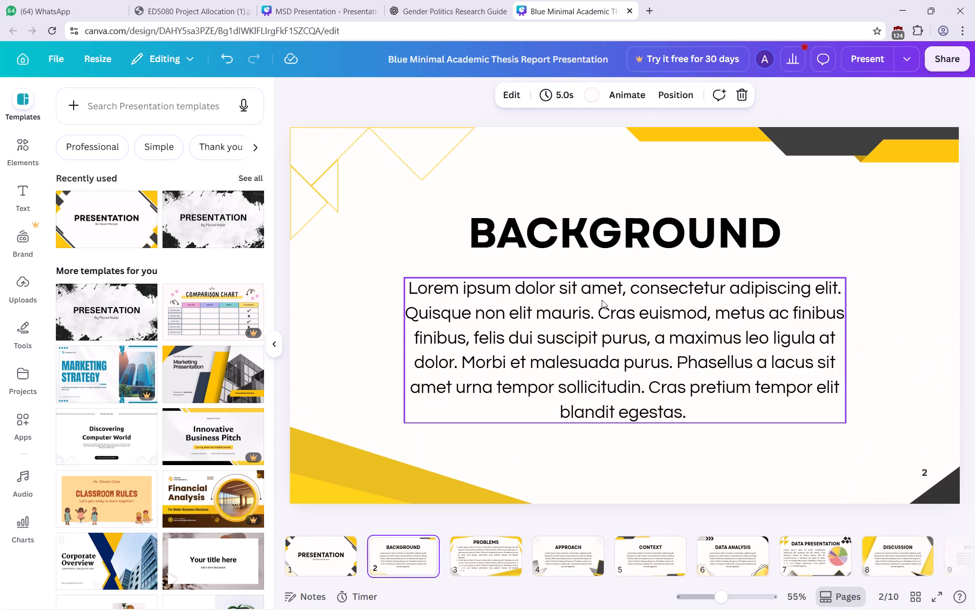
{"action": "left_click", "coordinate": [670, 242]}
{"action": "double_click", "coordinate": [670, 242]}
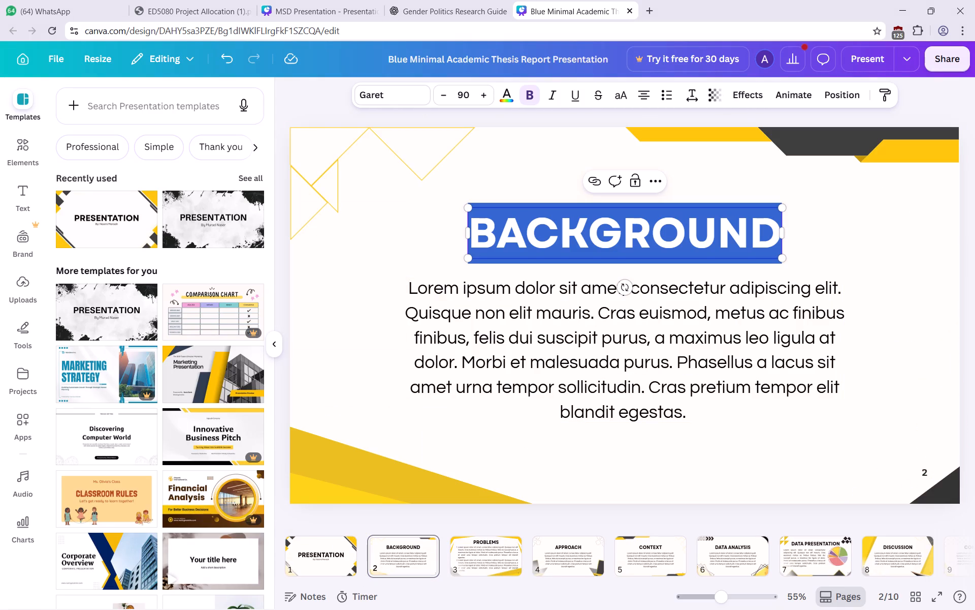
{"action": "key", "text": "ctrl+v"}
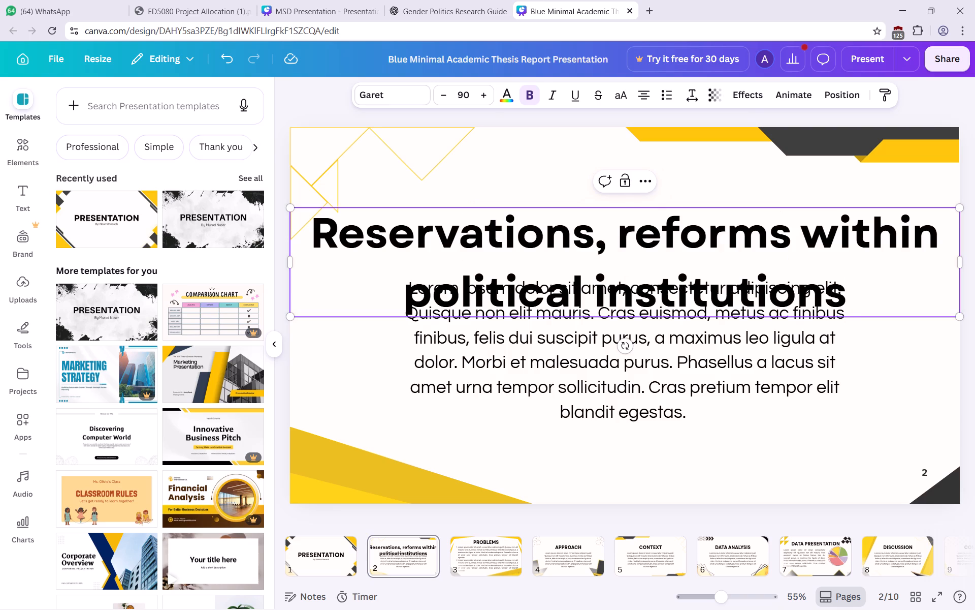
Set the font size of the whole slide 2 title to 45.
{"action": "triple_click", "coordinate": [544, 256]}
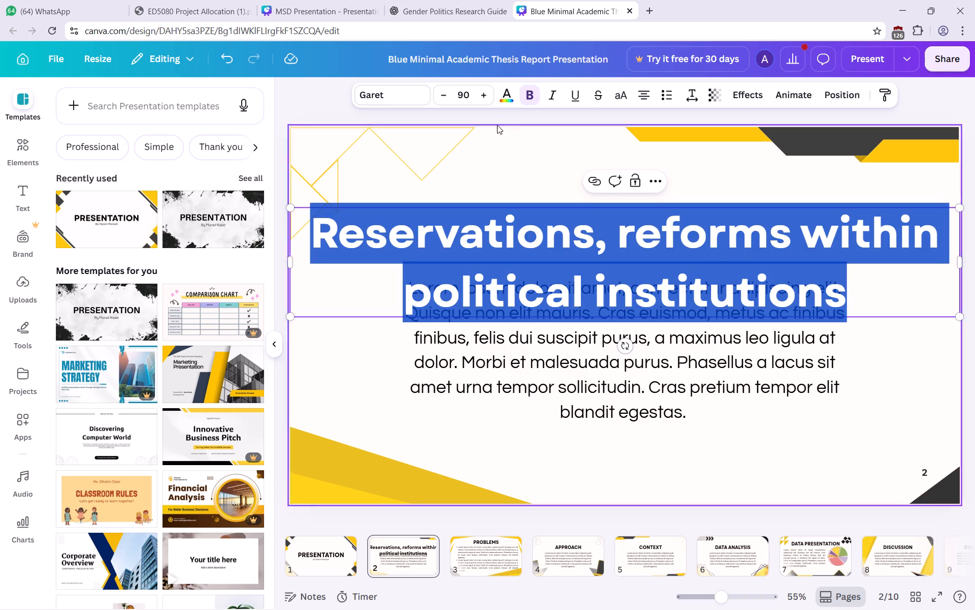
{"action": "double_click", "coordinate": [469, 98]}
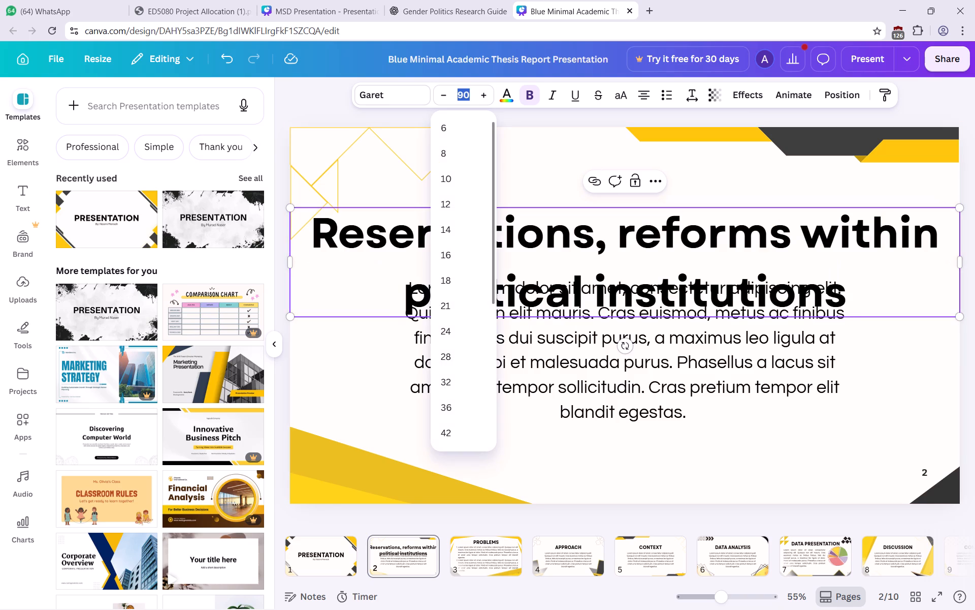
{"action": "type", "text": "45"}
{"action": "key", "text": "Return"}
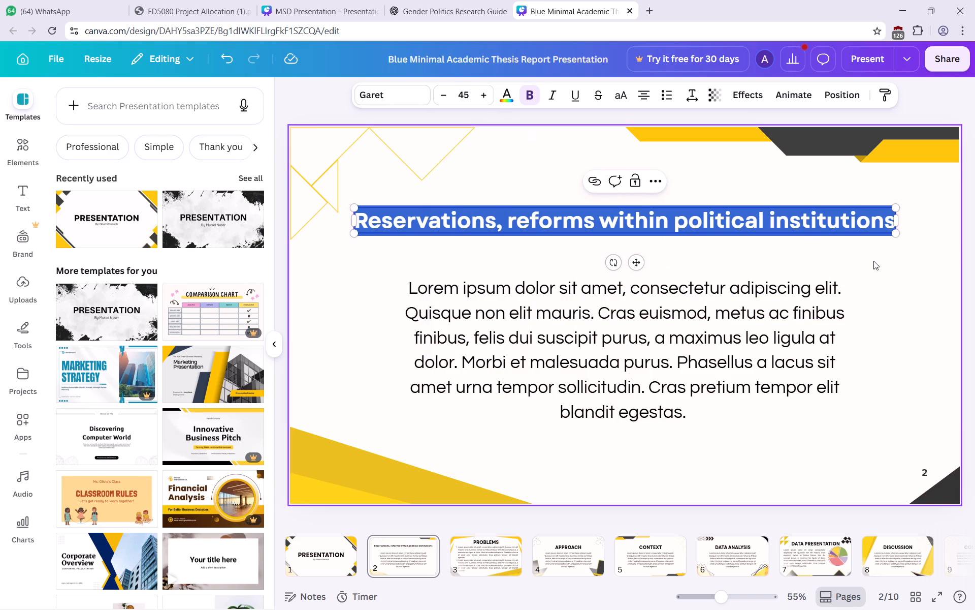
{"action": "left_click", "coordinate": [974, 224]}
Move the slide 2 title up, further away from the body paragraph.
{"action": "left_click_drag", "start_coordinate": [746, 219], "coordinate": [752, 210]}
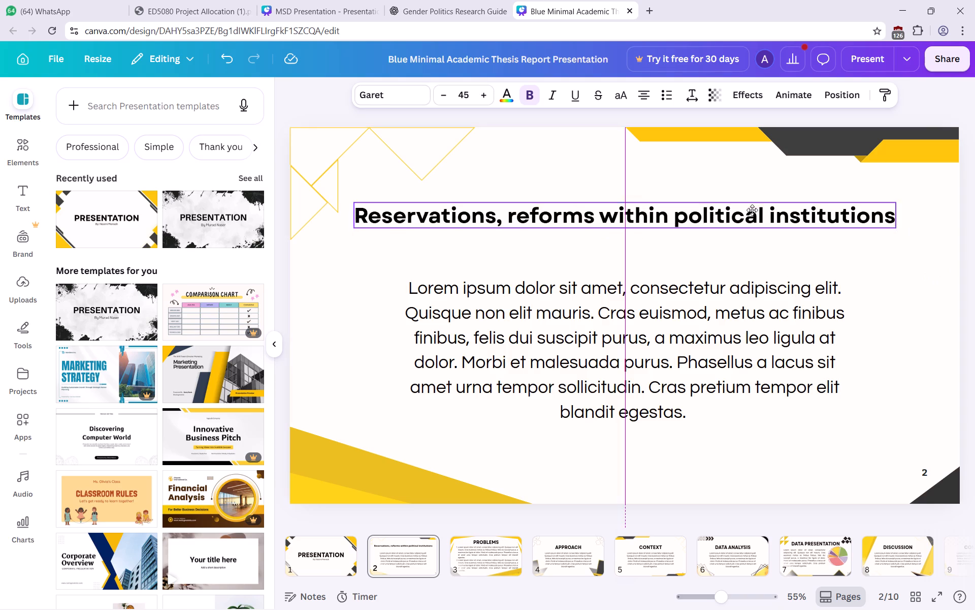
{"action": "left_click_drag", "start_coordinate": [752, 210], "coordinate": [752, 193]}
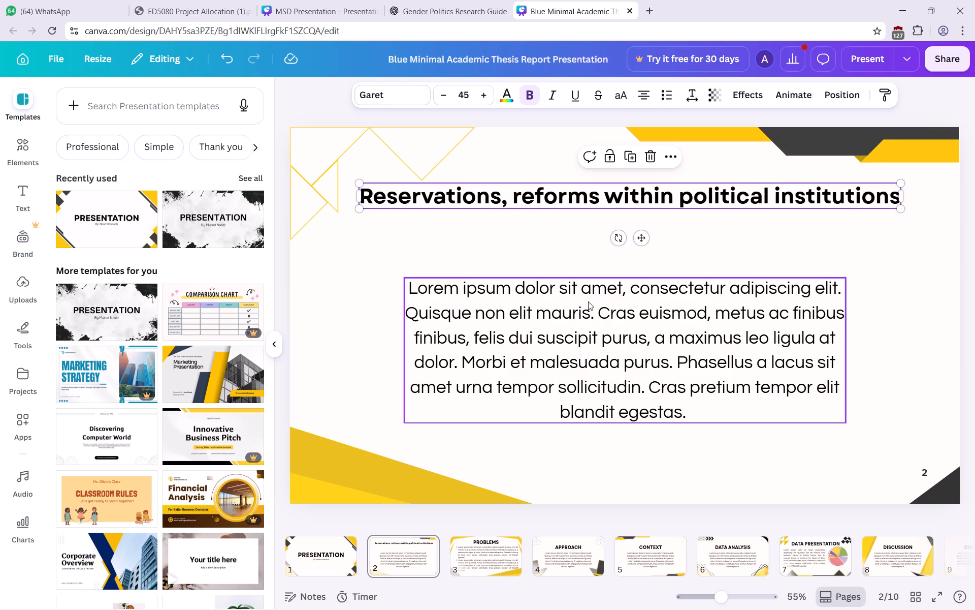
Move slide 2's body paragraph up beneath the title, aligning its left edge with the title's left edge.
{"action": "left_click", "coordinate": [588, 301]}
{"action": "left_click_drag", "start_coordinate": [560, 321], "coordinate": [515, 265]}
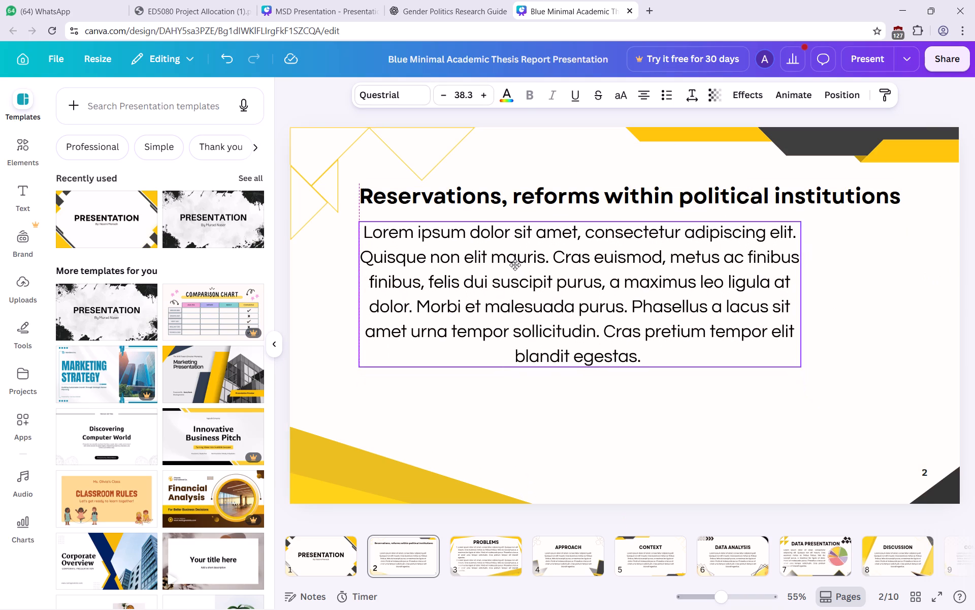
{"action": "left_click_drag", "start_coordinate": [515, 265], "coordinate": [513, 263]}
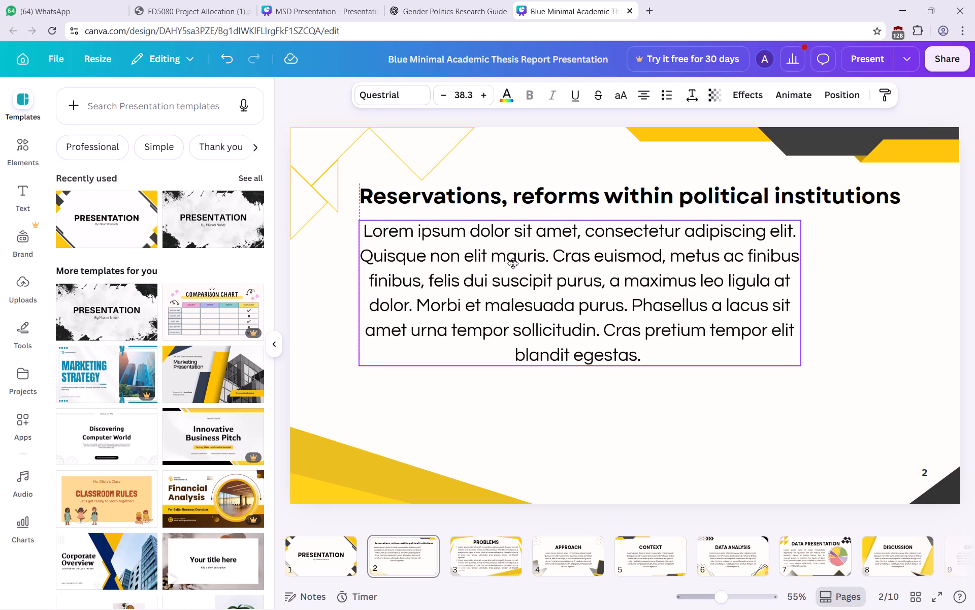
{"action": "left_click_drag", "start_coordinate": [513, 263], "coordinate": [513, 263]}
Raise the slide 2 title slightly to widen the gap above the body paragraph, keeping their left edges aligned.
{"action": "left_click_drag", "start_coordinate": [681, 192], "coordinate": [681, 186]}
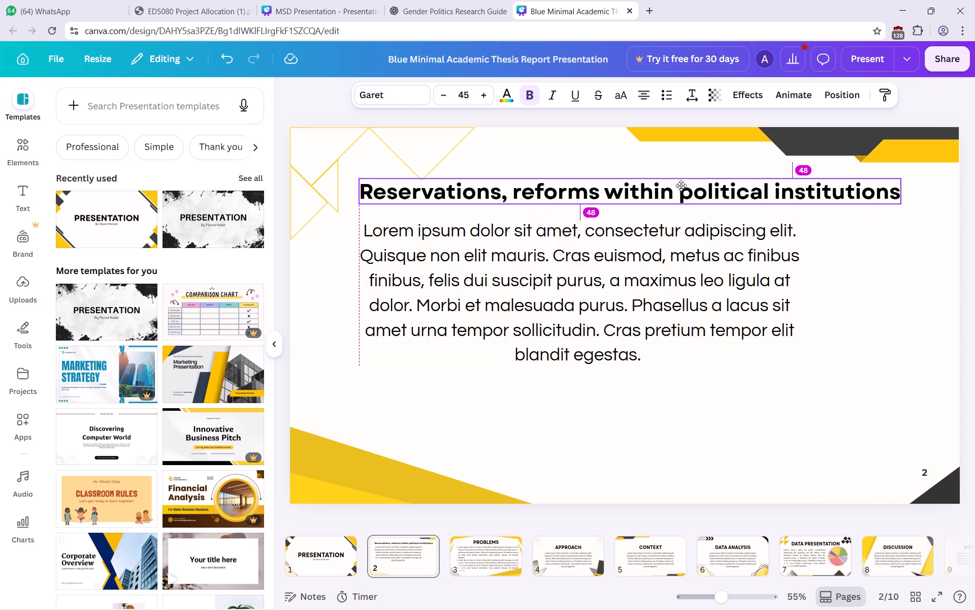
{"action": "left_click_drag", "start_coordinate": [681, 186], "coordinate": [681, 176]}
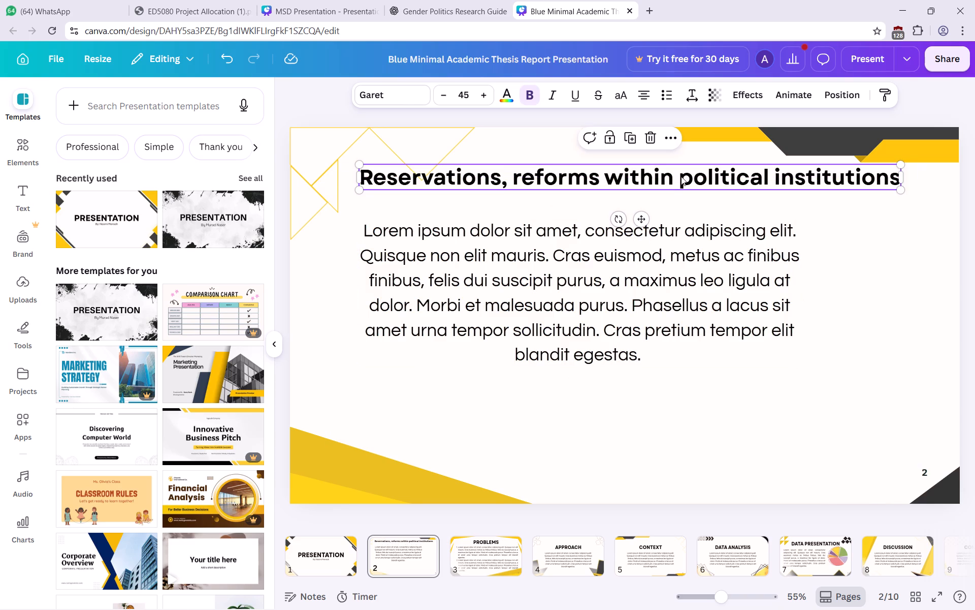
{"action": "left_click", "coordinate": [974, 184]}
{"action": "left_click_drag", "start_coordinate": [660, 184], "coordinate": [659, 184]}
{"action": "left_click_drag", "start_coordinate": [659, 184], "coordinate": [659, 196]}
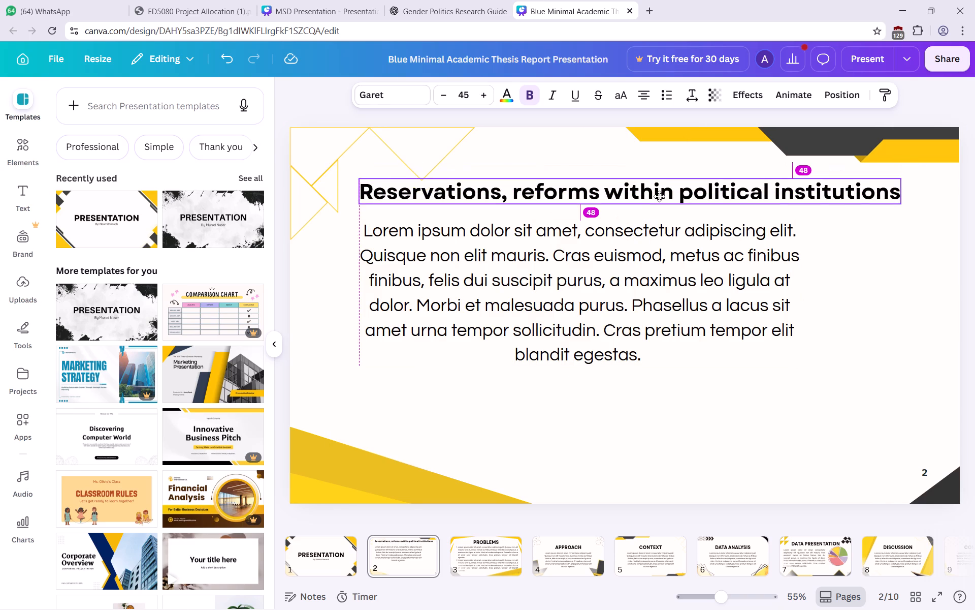
{"action": "left_click_drag", "start_coordinate": [659, 196], "coordinate": [658, 192]}
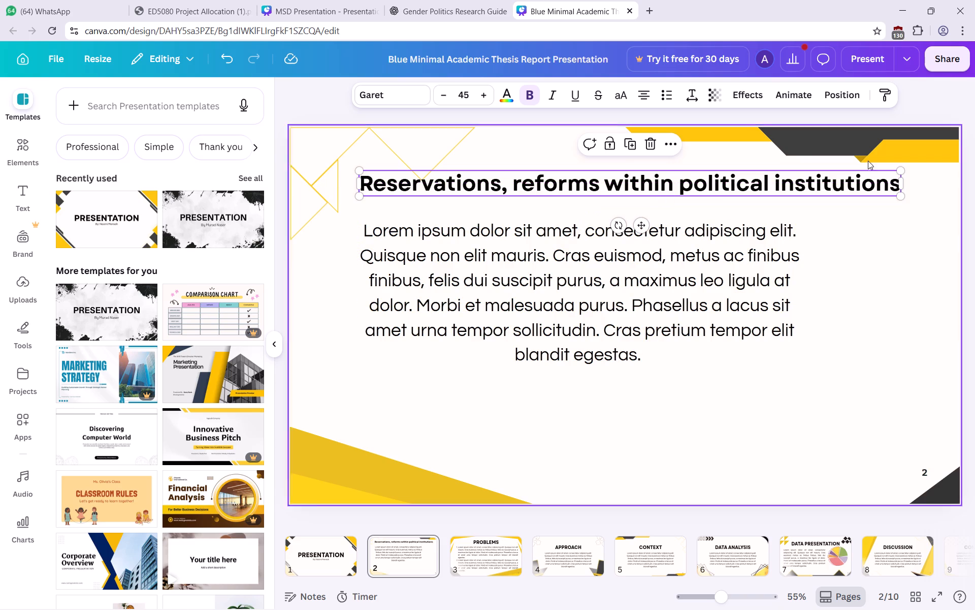
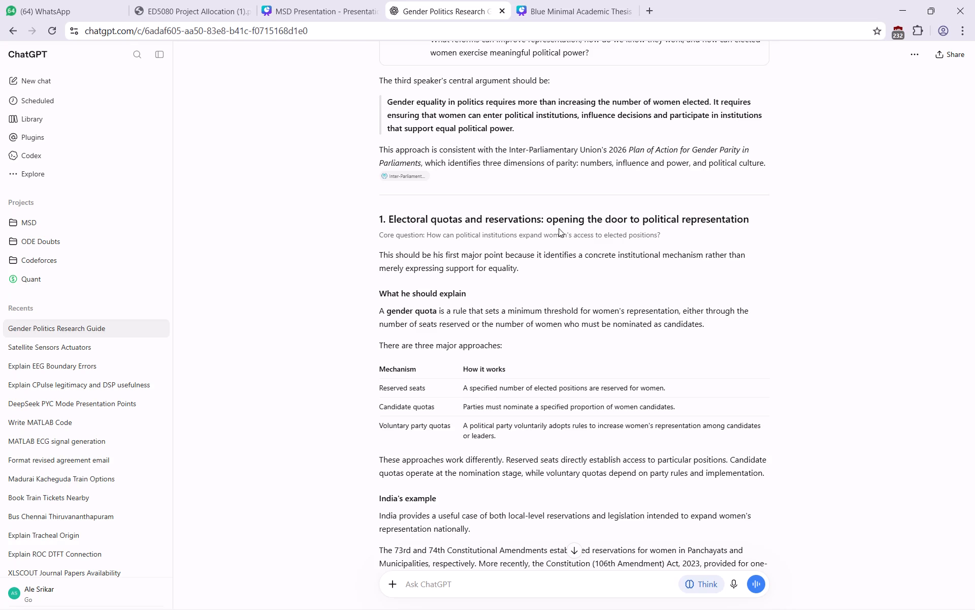
In the Canva presentation, replace slide 2's placeholder body text with "How can women get more representation?".
{"action": "left_click", "coordinate": [625, 0]}
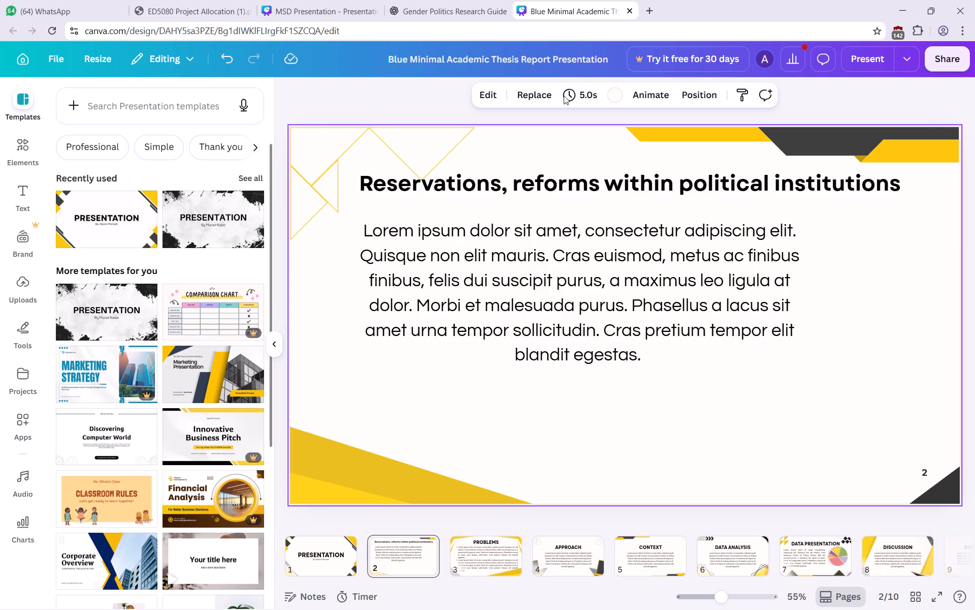
{"action": "double_click", "coordinate": [459, 257]}
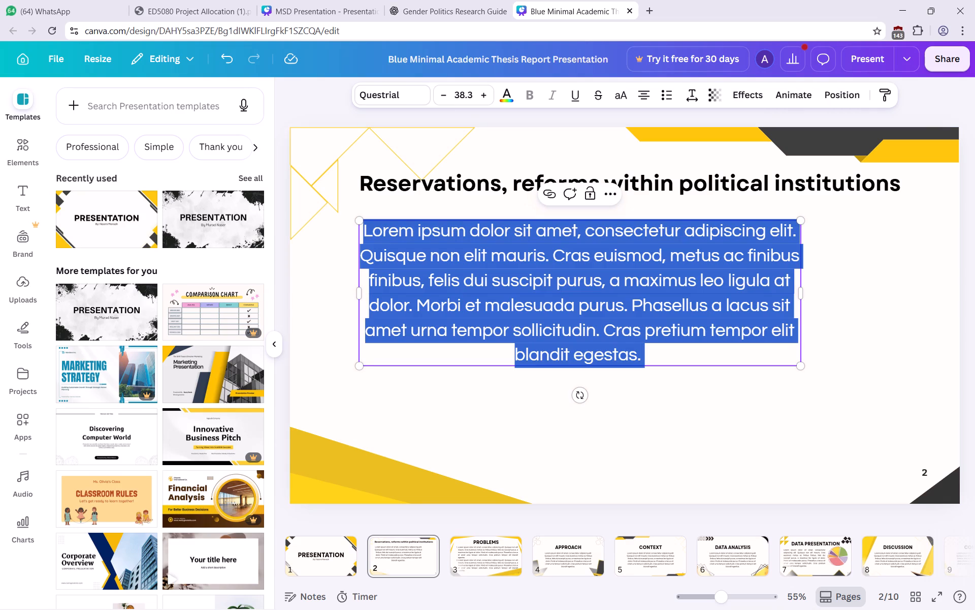
{"action": "key", "text": "BackSpace"}
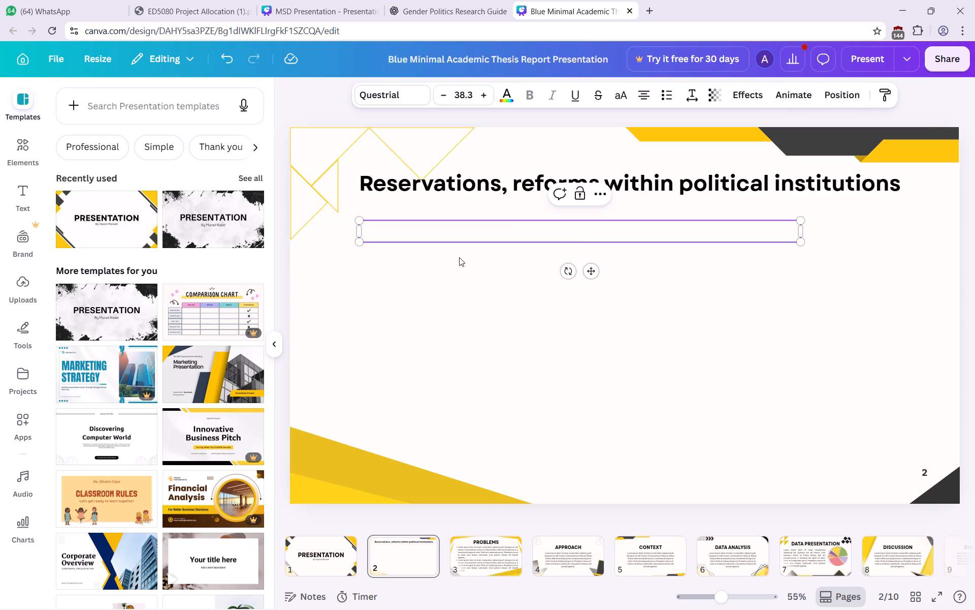
{"action": "type", "text": "How can"}
{"action": "key", "text": "space"}
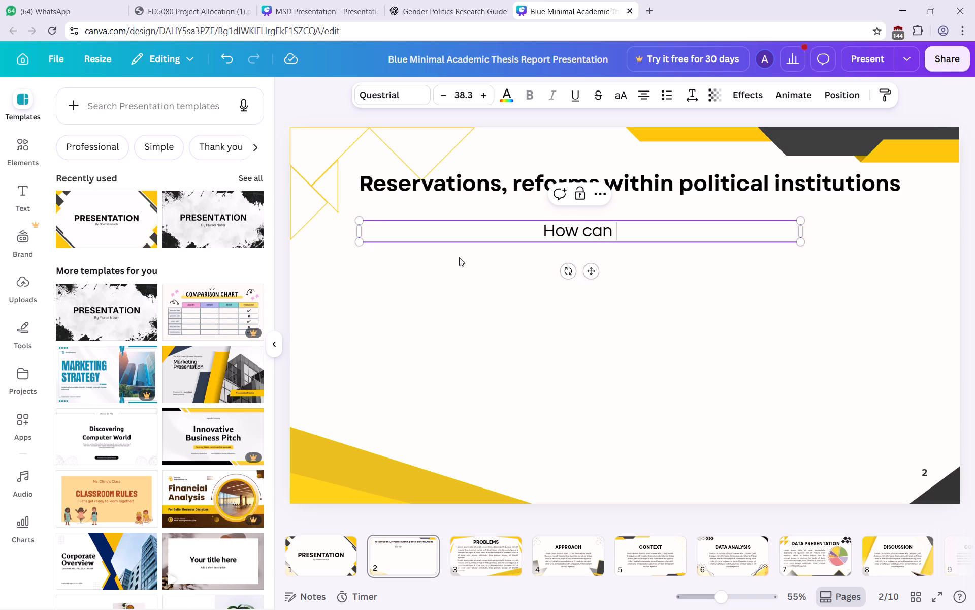
{"action": "type", "text": "wo"}
{"action": "type", "text": "men get more represet"}
{"action": "key", "text": "BackSpace"}
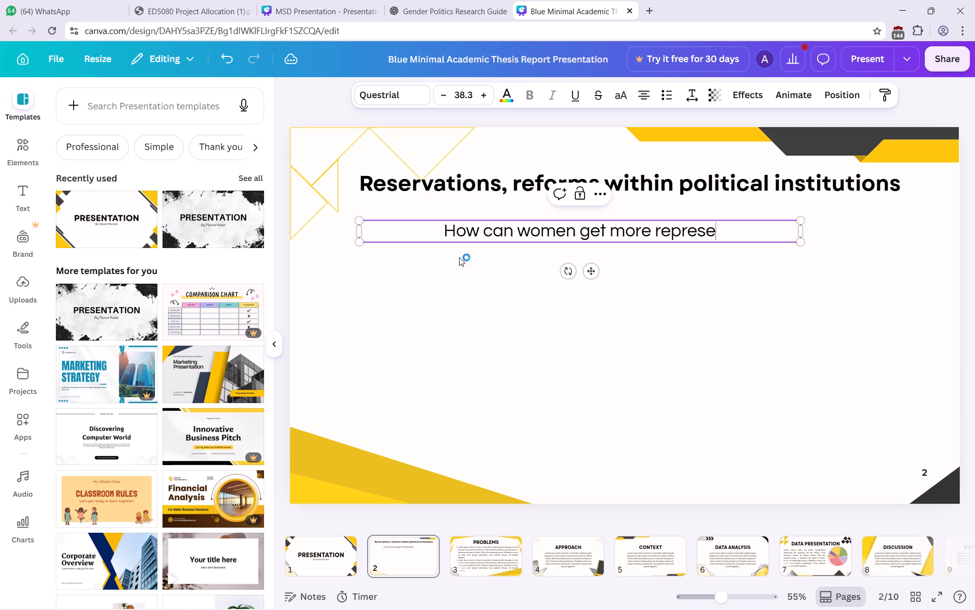
{"action": "type", "text": "ntato"}
{"action": "key", "text": "BackSpace"}
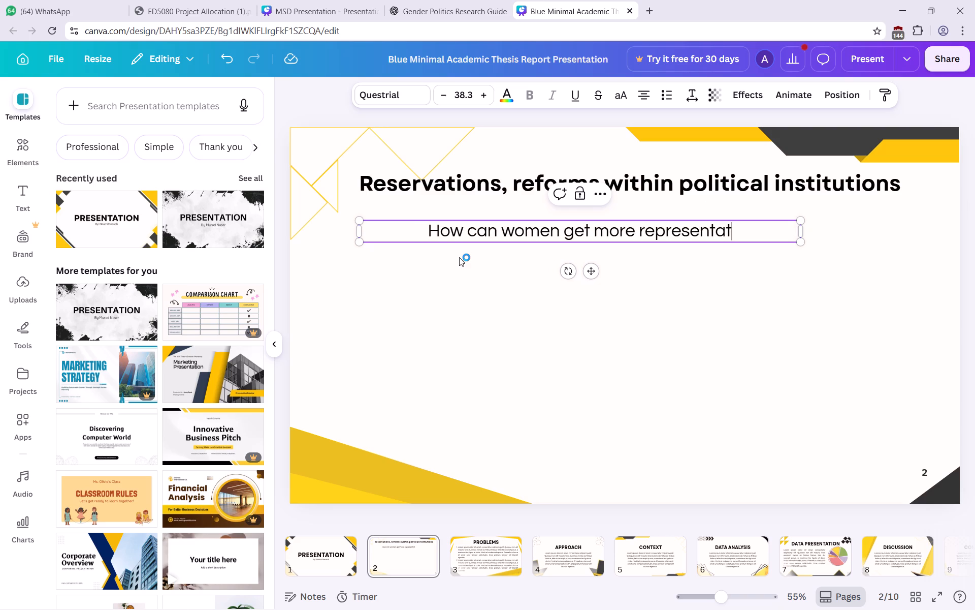
{"action": "type", "text": "ion"}
{"action": "type", "text": "?"}
{"action": "key", "text": "space"}
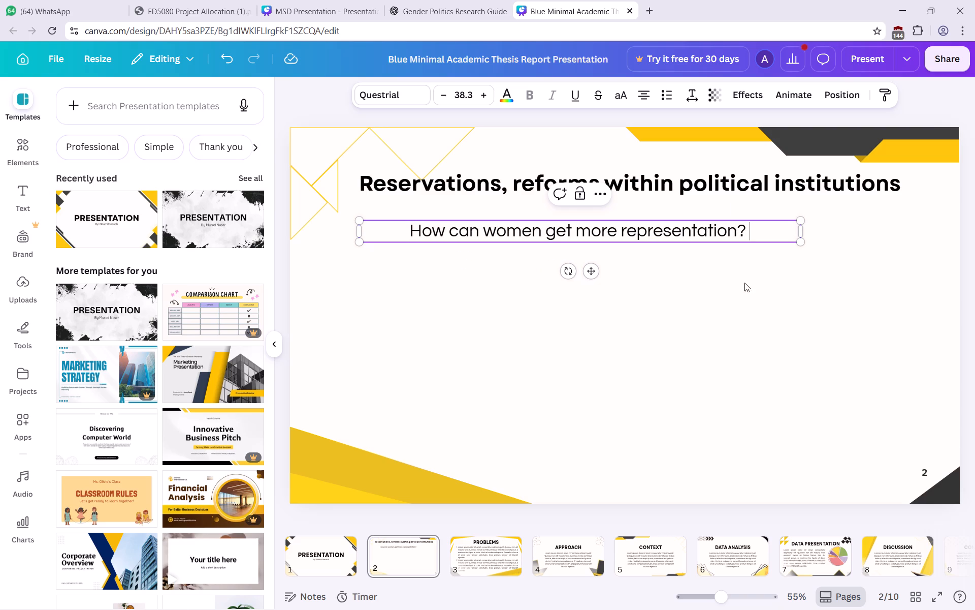
{"action": "left_click", "coordinate": [733, 274]}
Narrow the question's text box to fit its text and place it just under the slide 2 heading, left-aligned with it.
{"action": "left_click_drag", "start_coordinate": [628, 230], "coordinate": [531, 228]}
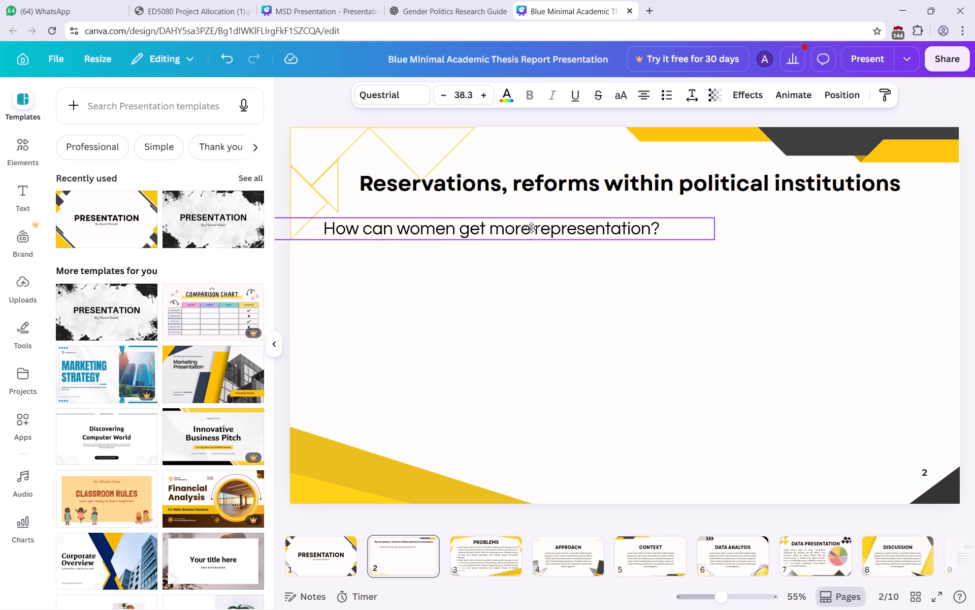
{"action": "left_click_drag", "start_coordinate": [531, 228], "coordinate": [585, 221]}
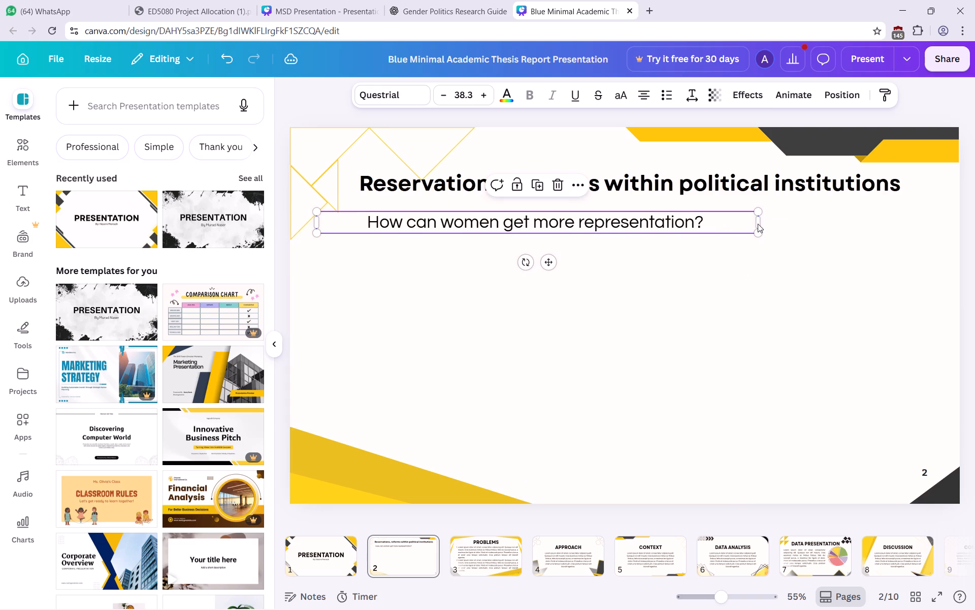
{"action": "left_click_drag", "start_coordinate": [761, 221], "coordinate": [670, 221]}
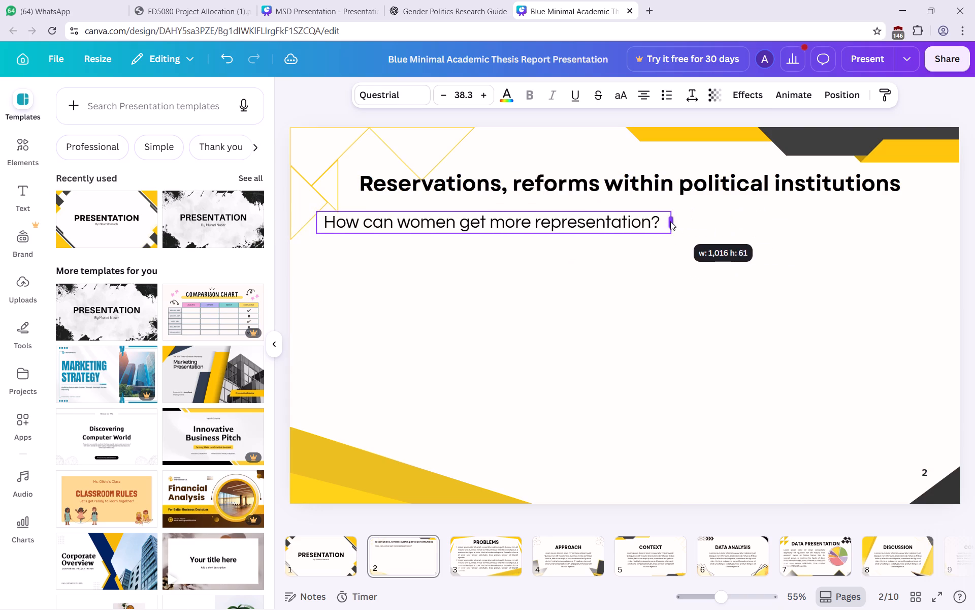
{"action": "left_click_drag", "start_coordinate": [670, 221], "coordinate": [661, 223]}
{"action": "left_click_drag", "start_coordinate": [535, 220], "coordinate": [563, 221]}
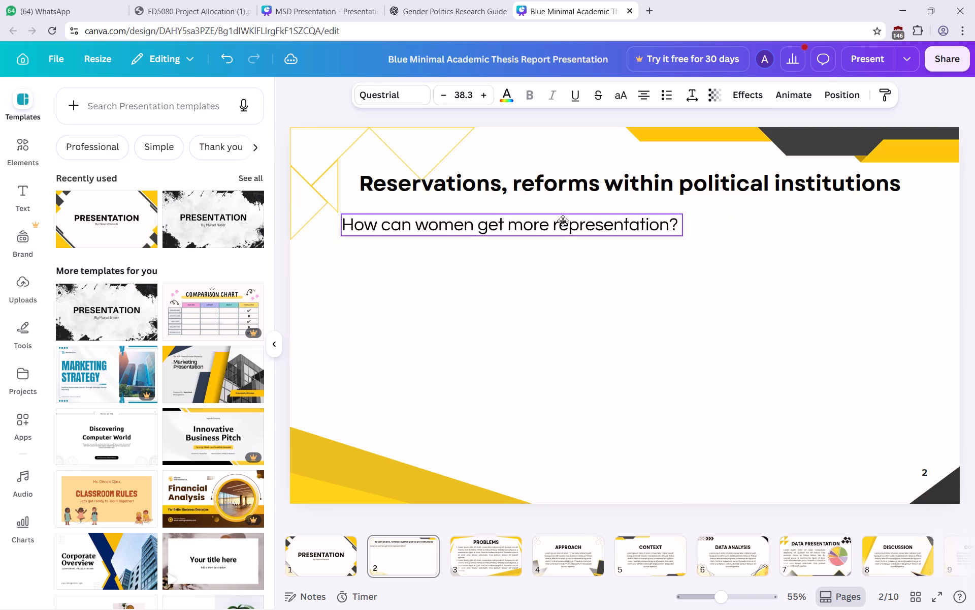
{"action": "left_click_drag", "start_coordinate": [563, 221], "coordinate": [578, 215]}
{"action": "left_click", "coordinate": [675, 285]}
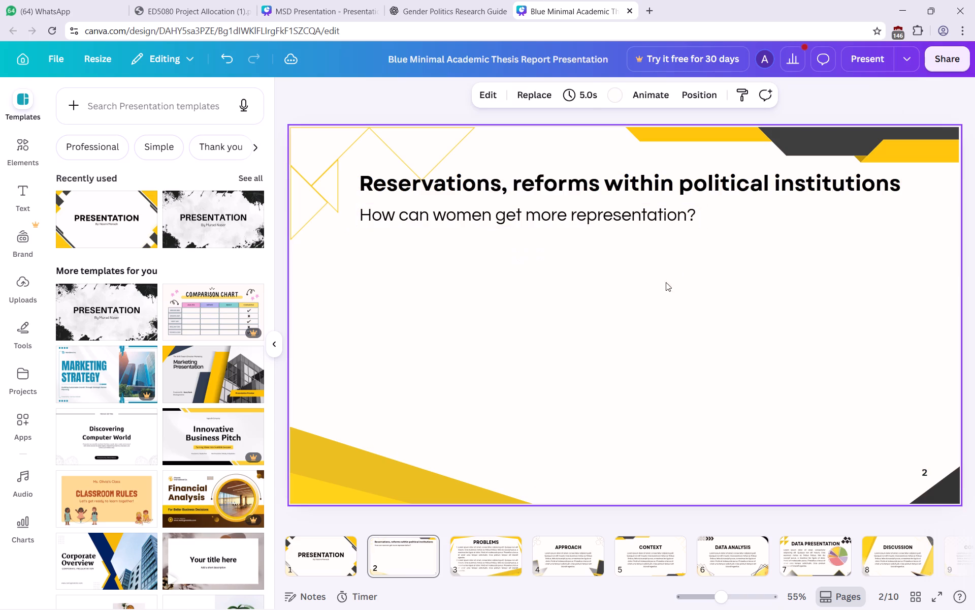
Add a bulleted text box in the middle of slide 2 with the placeholder text "hii".
{"action": "key", "text": "t"}
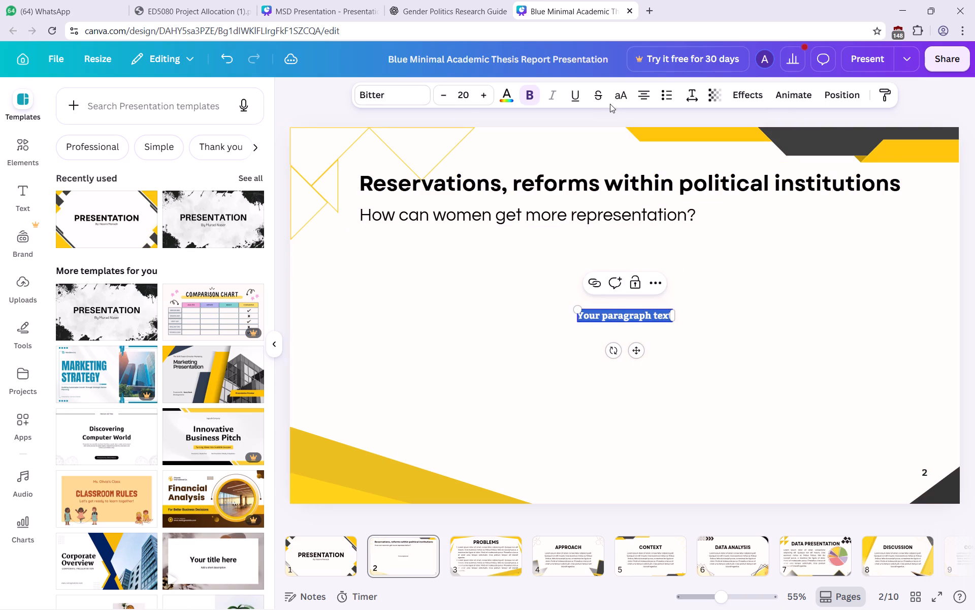
{"action": "left_click", "coordinate": [672, 93]}
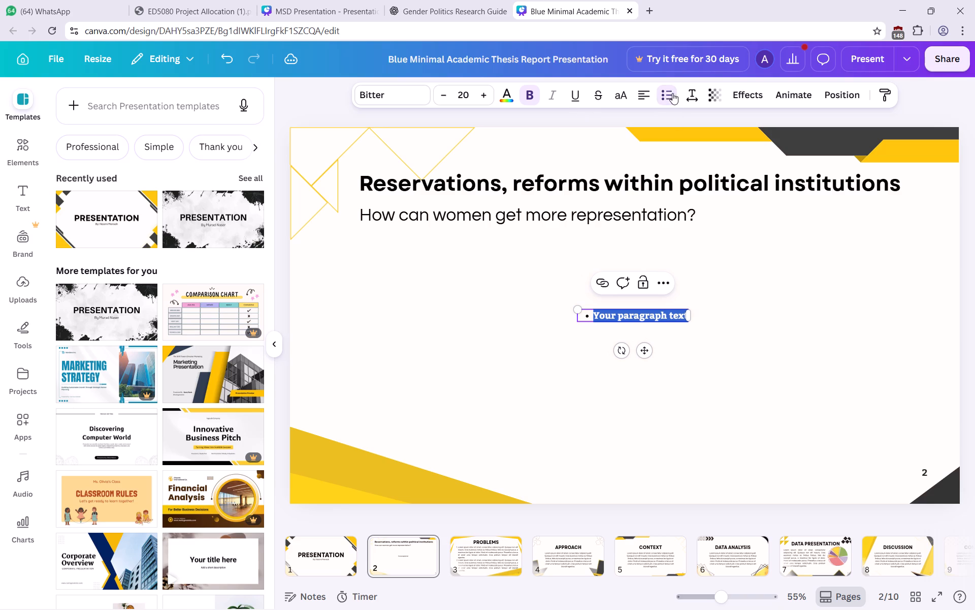
{"action": "type", "text": "hi"}
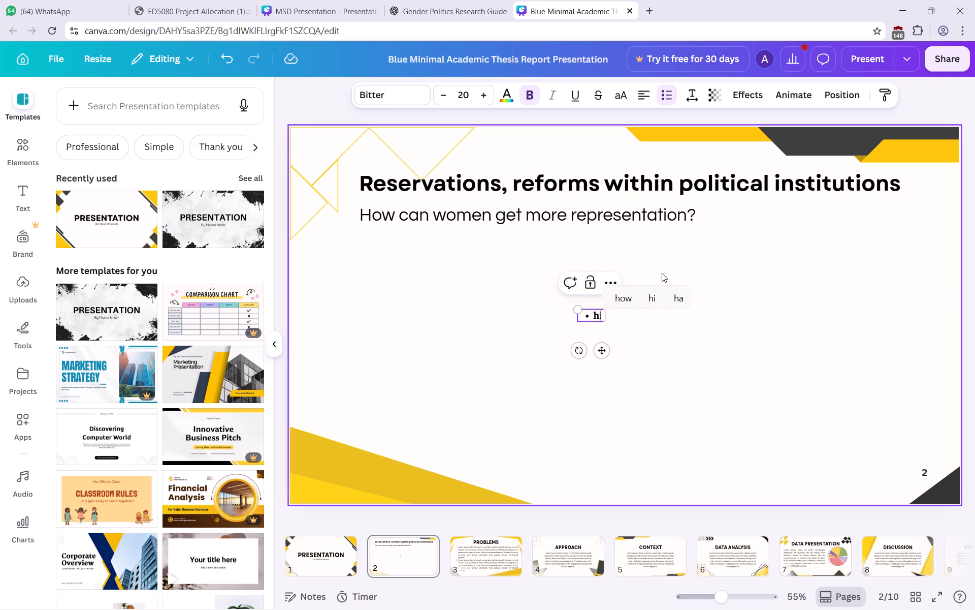
{"action": "key", "text": "i"}
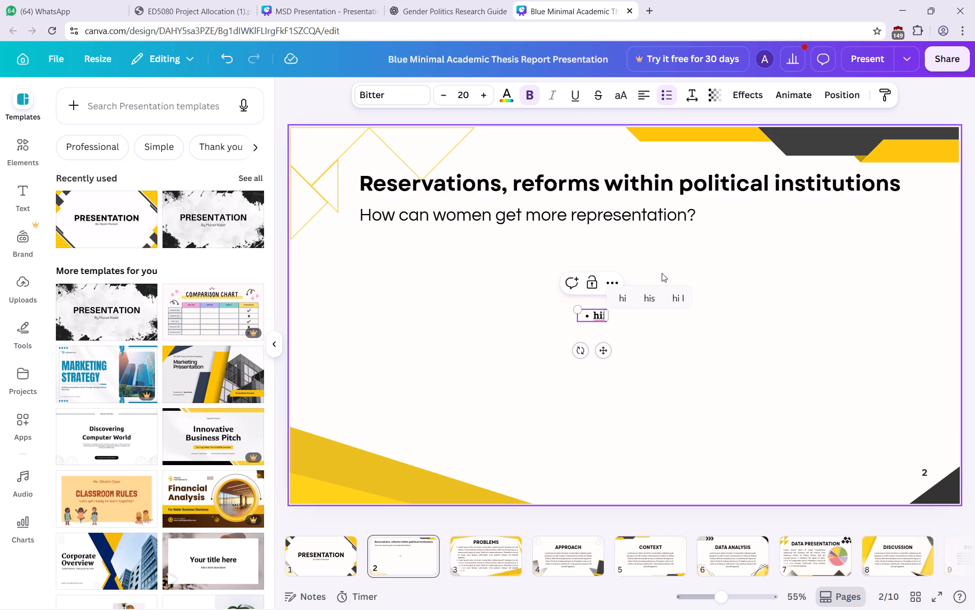
{"action": "left_click_drag", "start_coordinate": [602, 221], "coordinate": [605, 237]}
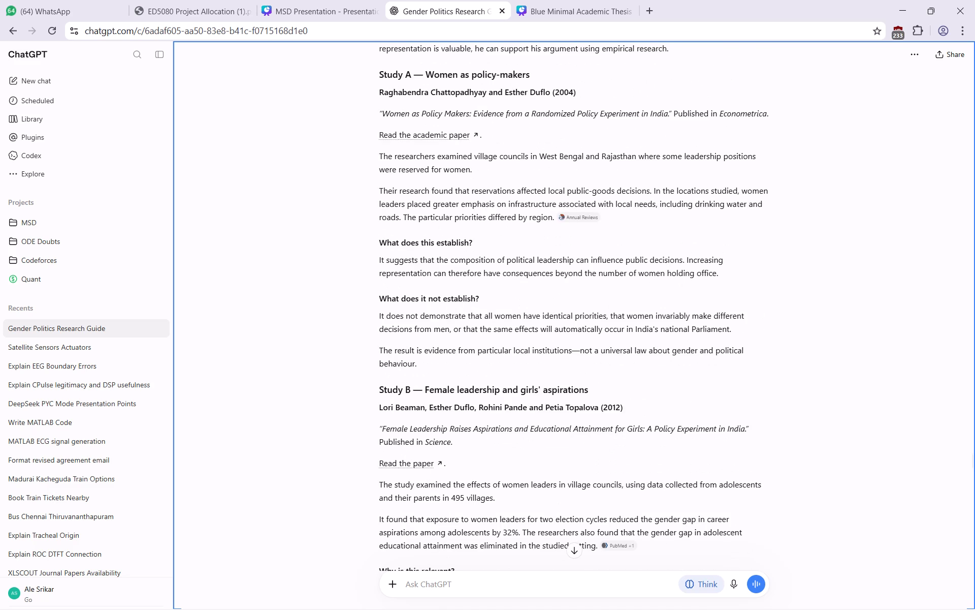
{"action": "scroll", "coordinate": [570, 350], "scroll_direction": "up", "scroll_amount": 2}
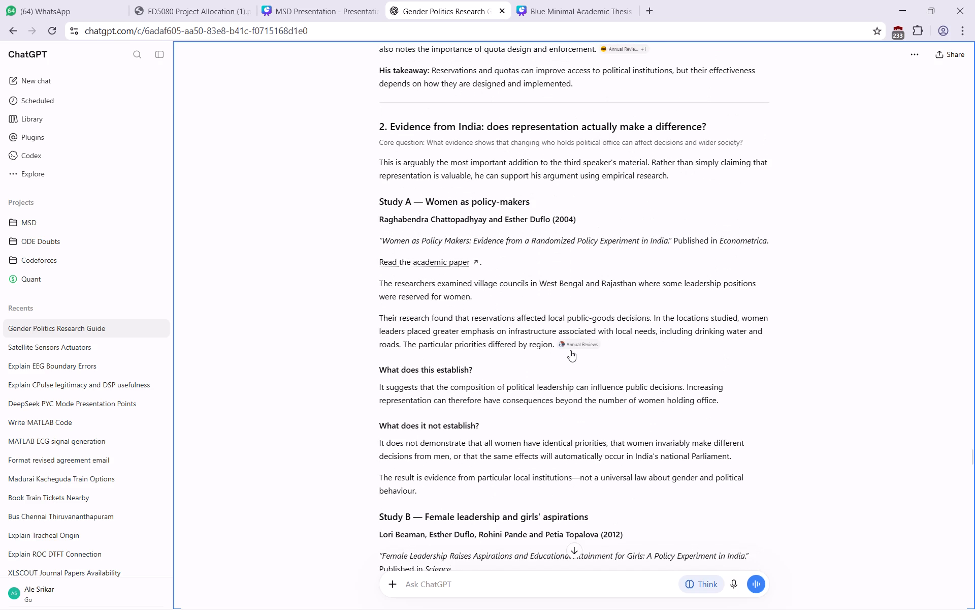
{"action": "left_click", "coordinate": [533, 0]}
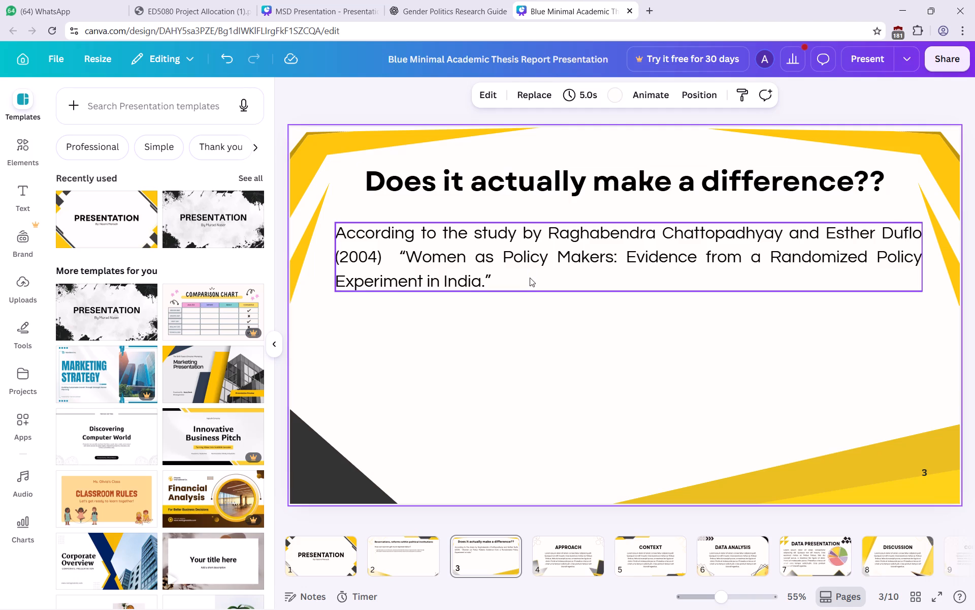
{"action": "left_click", "coordinate": [530, 279]}
{"action": "left_click", "coordinate": [530, 279]}
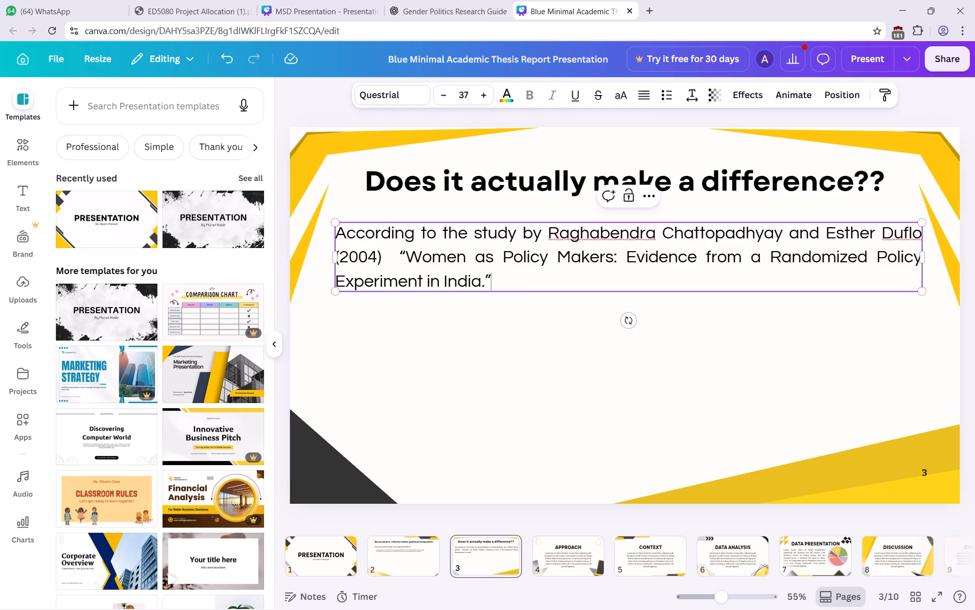
{"action": "key", "text": "shift+Return"}
{"action": "key", "text": "shift+Return"}
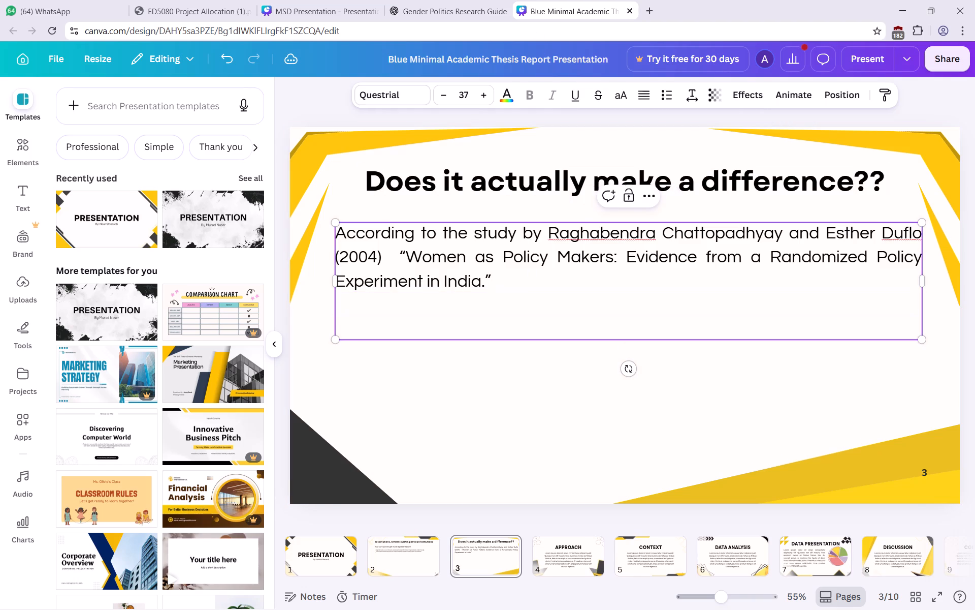
{"action": "type", "text": "The"}
{"action": "key", "text": "space"}
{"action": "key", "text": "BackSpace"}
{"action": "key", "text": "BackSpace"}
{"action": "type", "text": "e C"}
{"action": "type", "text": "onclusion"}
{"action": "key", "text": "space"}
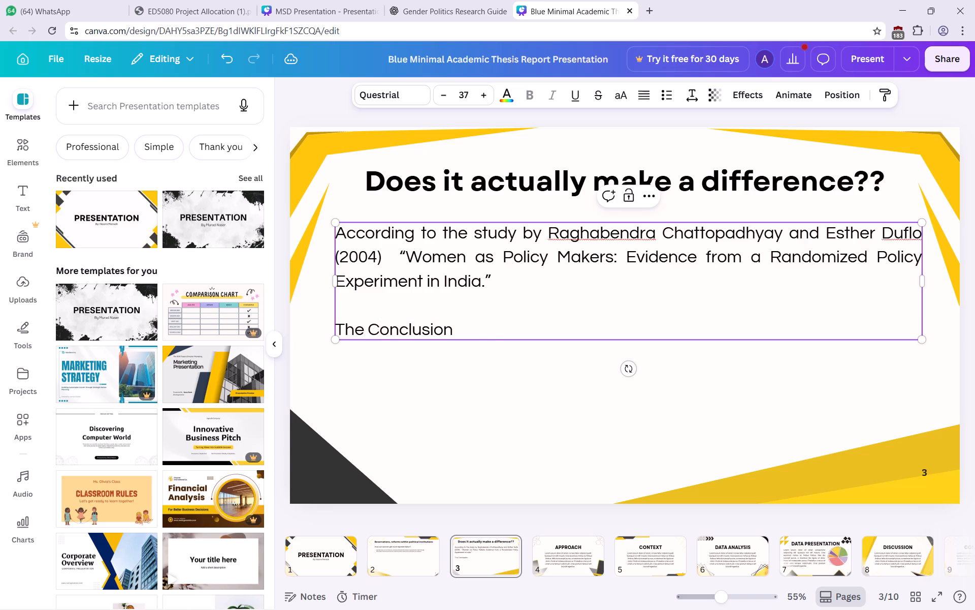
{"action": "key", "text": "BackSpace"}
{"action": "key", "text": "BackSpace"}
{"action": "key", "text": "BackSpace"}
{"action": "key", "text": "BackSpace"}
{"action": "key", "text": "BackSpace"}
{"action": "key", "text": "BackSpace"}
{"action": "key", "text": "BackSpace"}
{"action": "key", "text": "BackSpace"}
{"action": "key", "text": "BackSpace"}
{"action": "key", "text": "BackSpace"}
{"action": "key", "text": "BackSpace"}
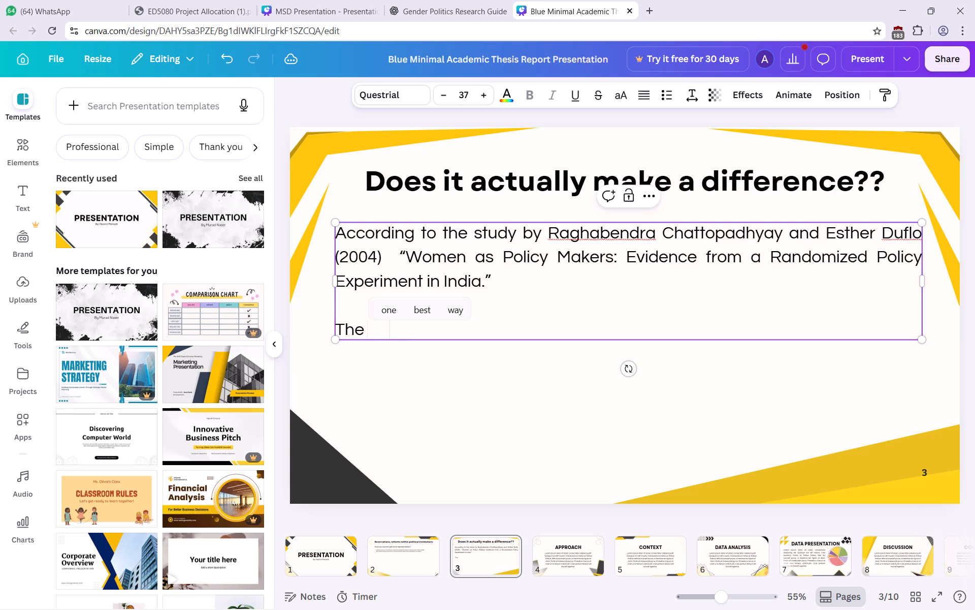
Continue the line as "The found out that" and start a bulleted list on the line below it.
{"action": "type", "text": "founs"}
{"action": "key", "text": "BackSpace"}
{"action": "type", "text": "d out that"}
{"action": "key", "text": "space"}
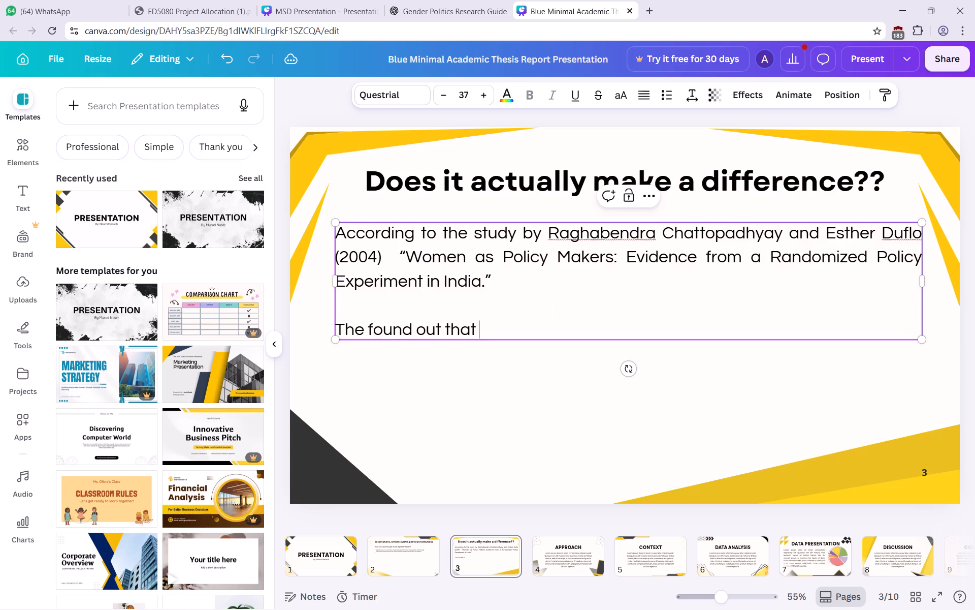
{"action": "key", "text": "shift+Return"}
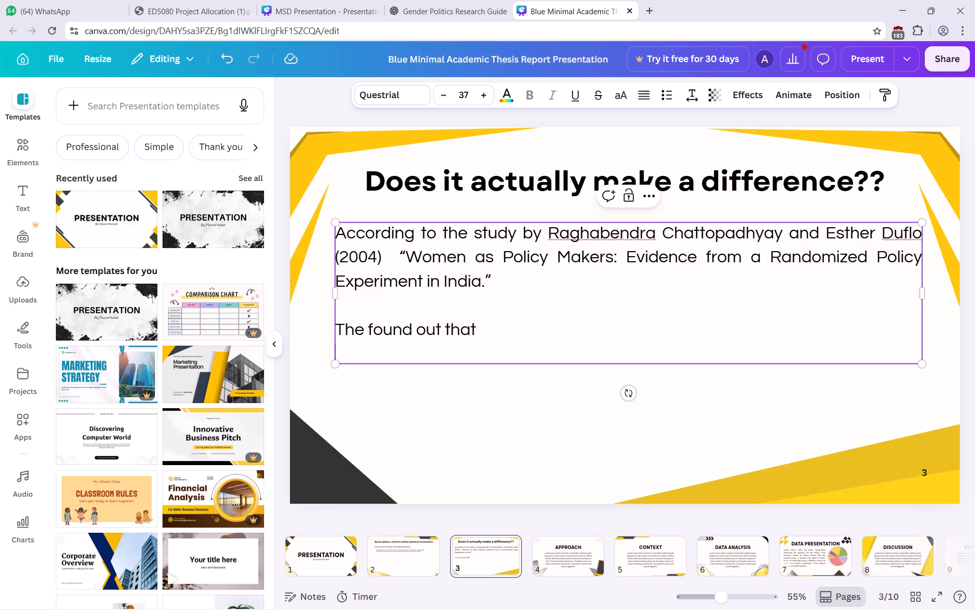
{"action": "left_click", "coordinate": [675, 89]}
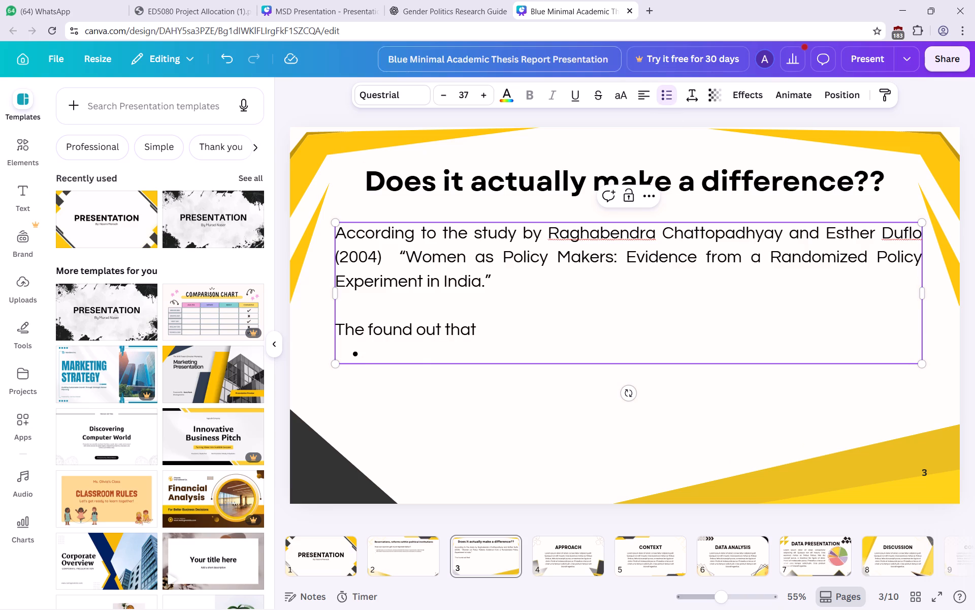
Open Study A's academic paper from ChatGPT in a new browser tab and place that tab after the Canva presentation.
{"action": "left_click", "coordinate": [472, 0]}
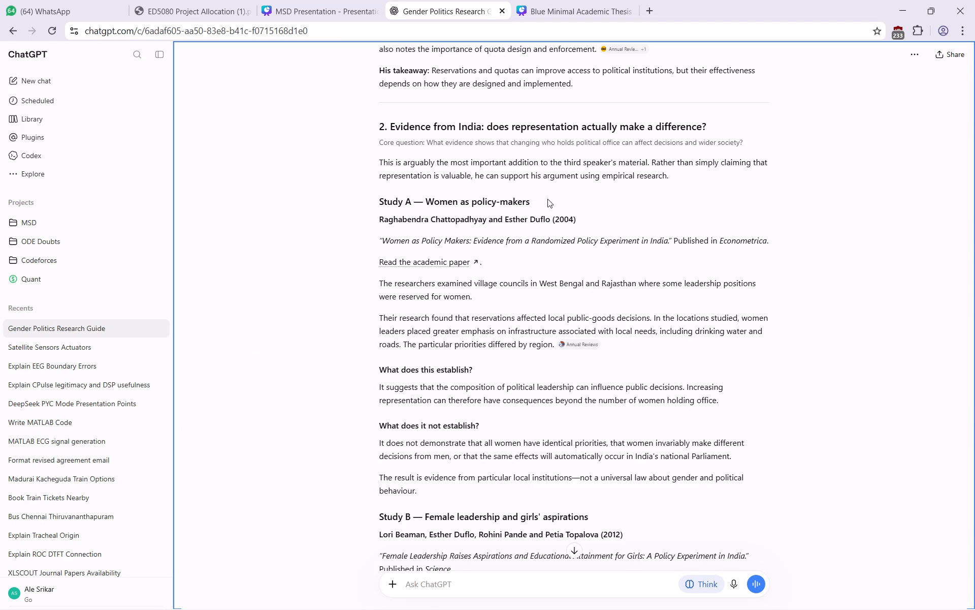
{"action": "right_click", "coordinate": [443, 260]}
{"action": "left_click", "coordinate": [470, 270]}
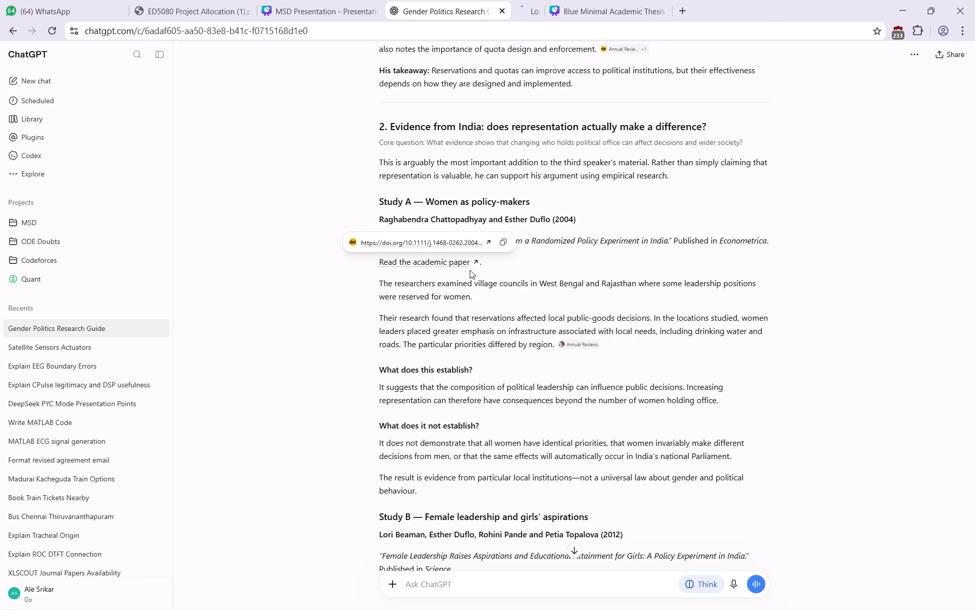
{"action": "left_click", "coordinate": [543, 0]}
{"action": "left_click_drag", "start_coordinate": [543, 0], "coordinate": [729, 0]}
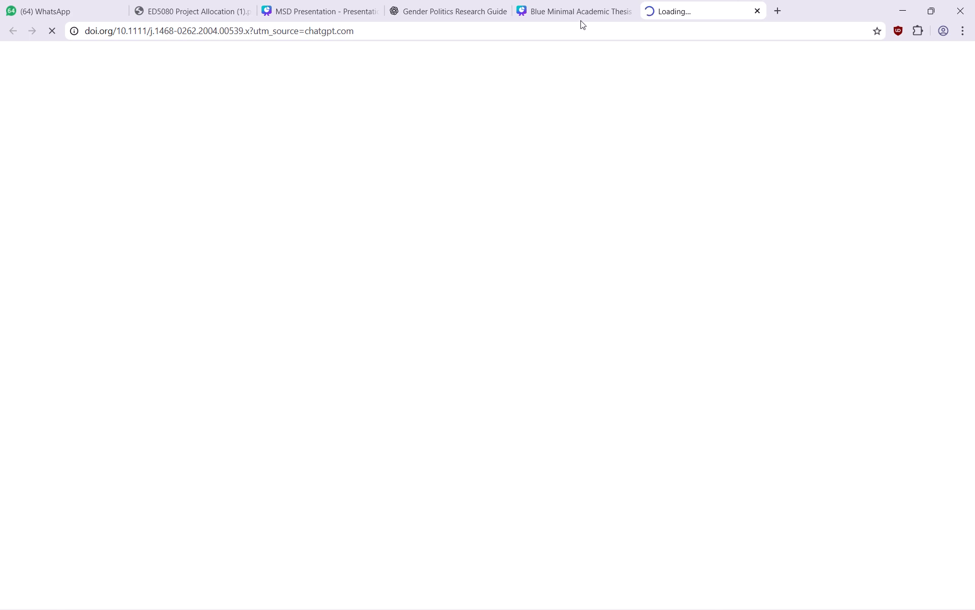
{"action": "left_click", "coordinate": [571, 0]}
{"action": "left_click", "coordinate": [447, 0]}
{"action": "left_click", "coordinate": [675, 0]}
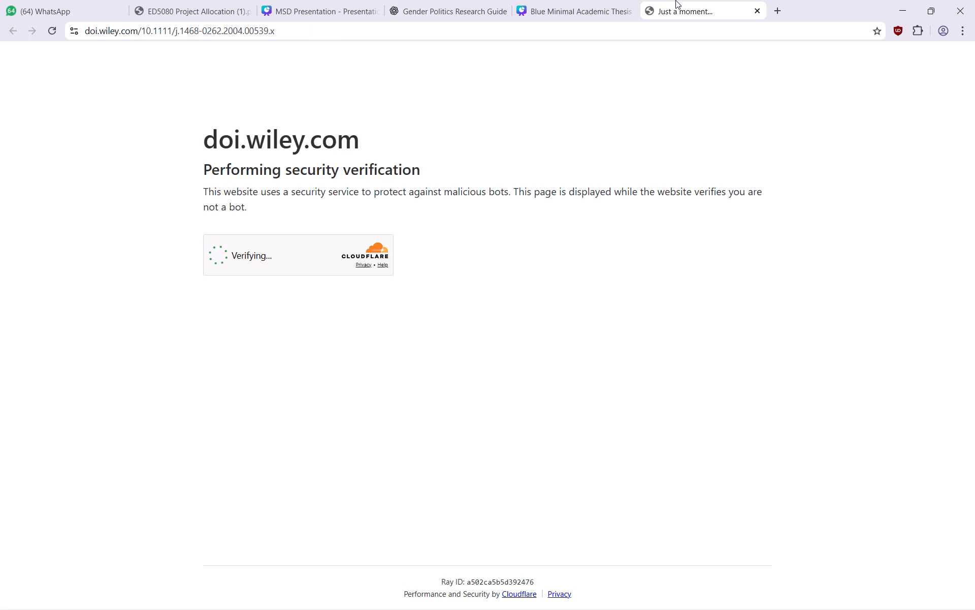
Check the progress of the OpenCode session in the terminal and return to the browser.
{"action": "left_click", "coordinate": [725, 592]}
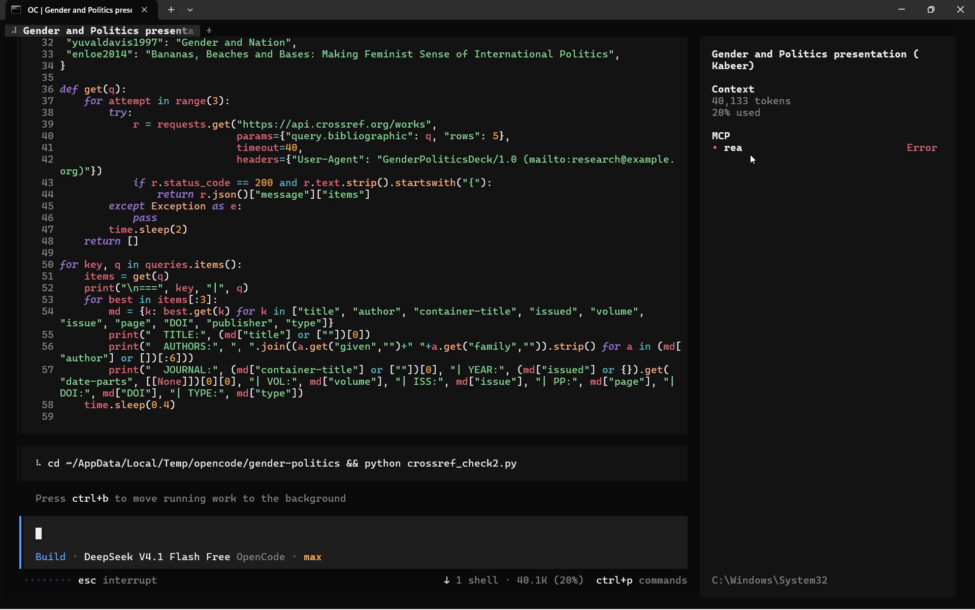
{"action": "left_click", "coordinate": [898, 0]}
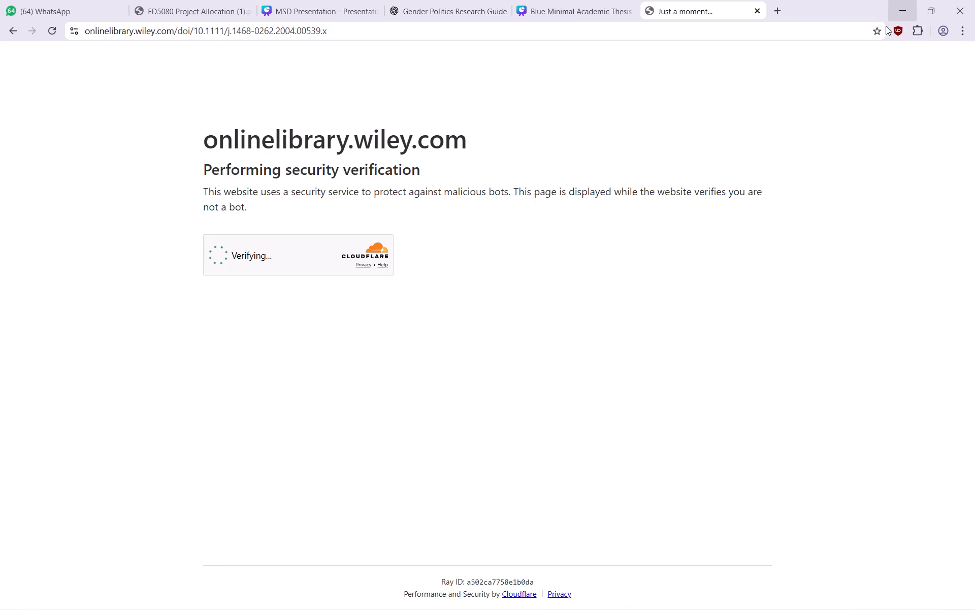
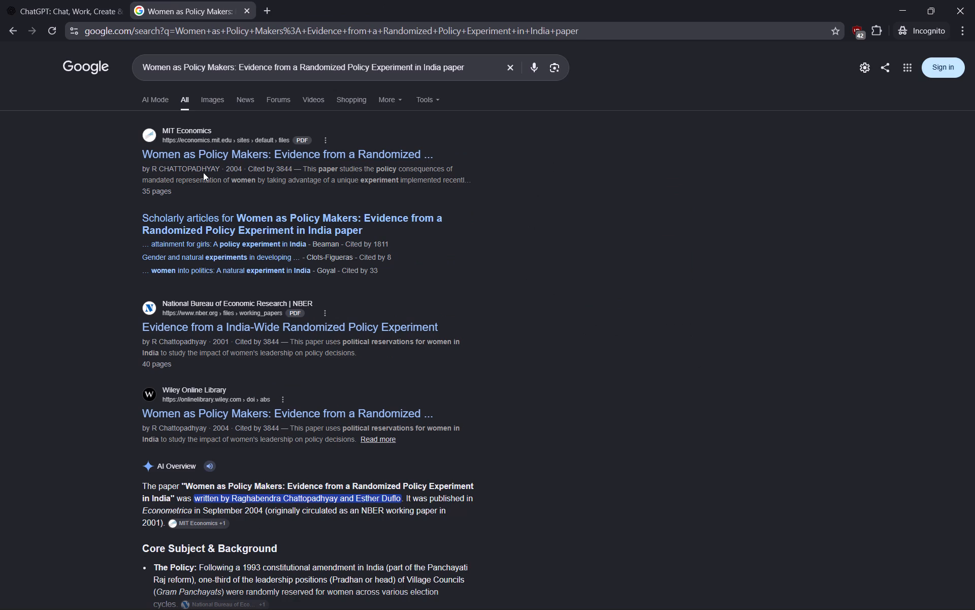
Open the MIT Economics PDF of "Women as Policy Makers" from the search results in a new tab and view its first page.
{"action": "right_click", "coordinate": [231, 154]}
{"action": "left_click", "coordinate": [285, 165]}
{"action": "left_click", "coordinate": [298, 0]}
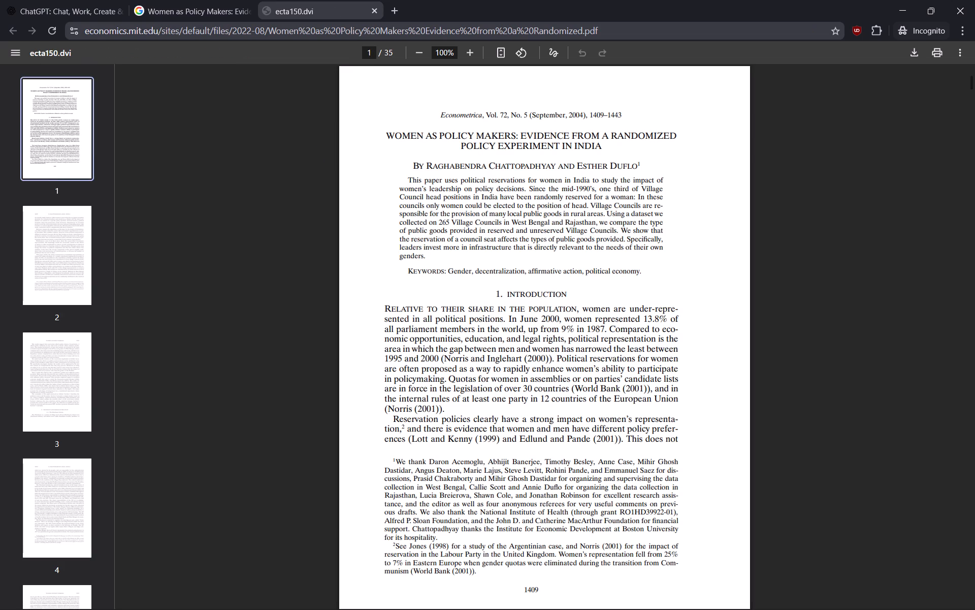
{"action": "scroll", "coordinate": [480, 274], "scroll_direction": "up", "scroll_amount": 5}
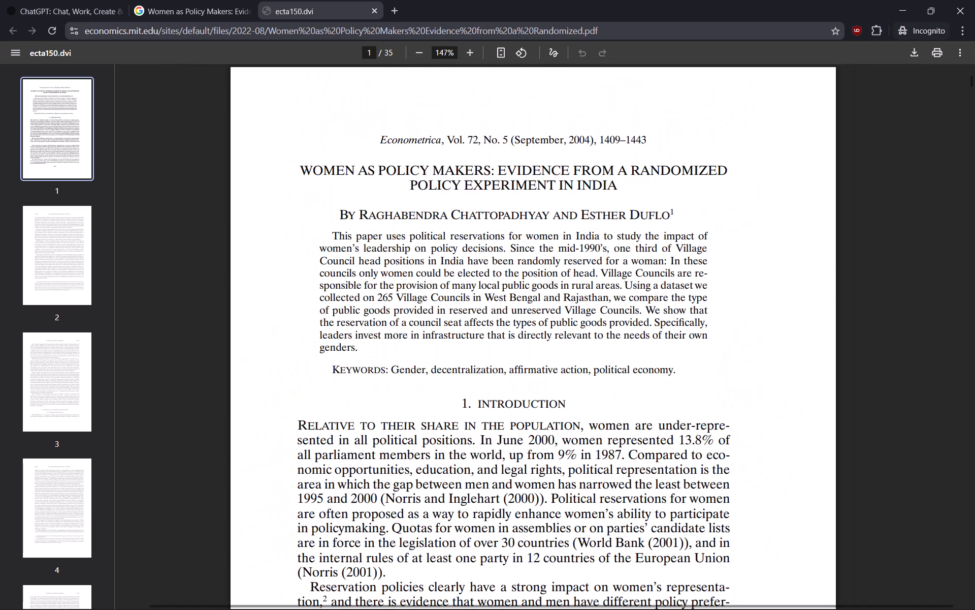
{"action": "scroll", "coordinate": [480, 274], "scroll_direction": "up", "scroll_amount": 5}
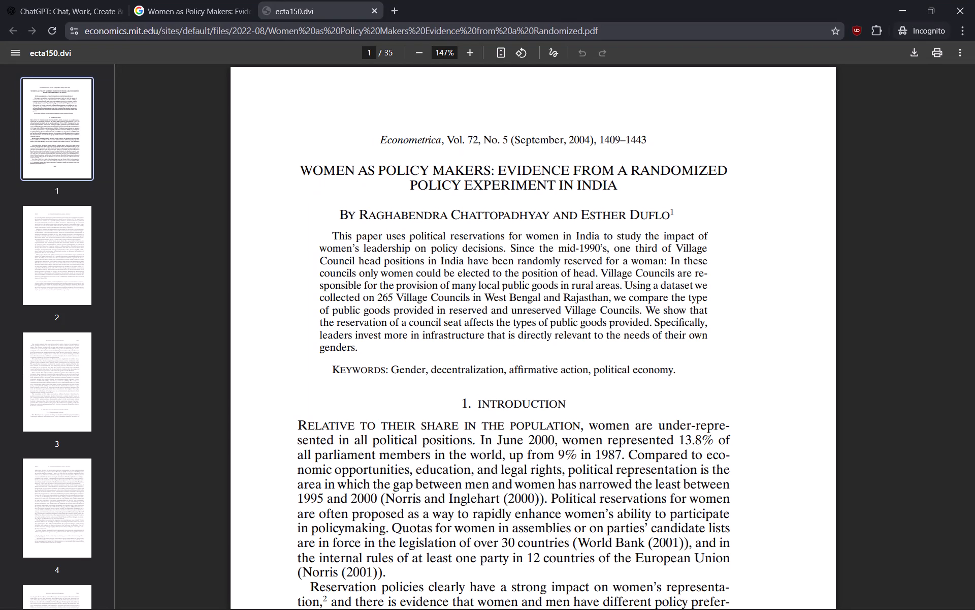
Skim the paper's introduction and the section on reservation for women, through Table I on page 6.
{"action": "scroll", "coordinate": [486, 280], "scroll_direction": "down", "scroll_amount": 15}
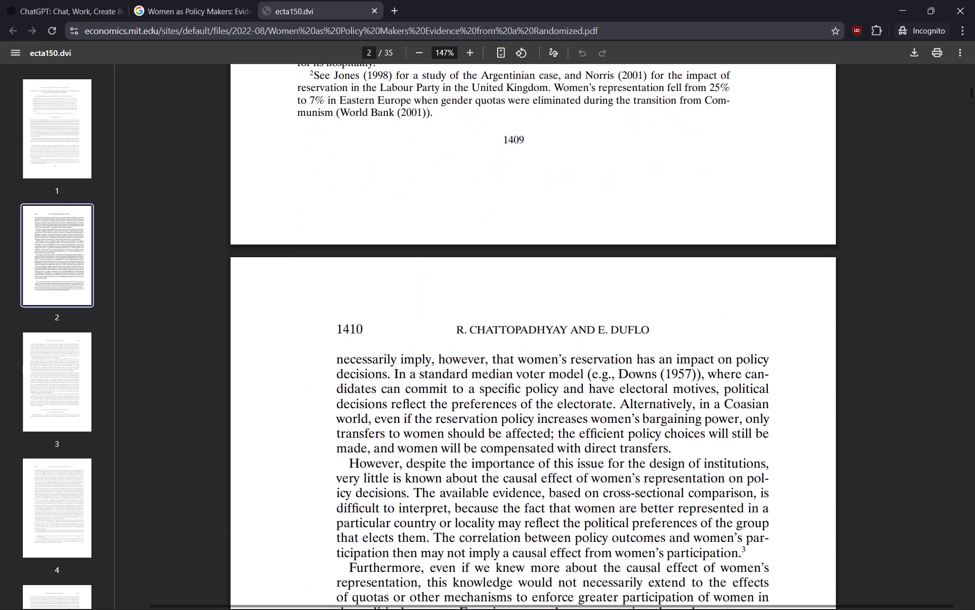
{"action": "scroll", "coordinate": [486, 280], "scroll_direction": "down", "scroll_amount": 12}
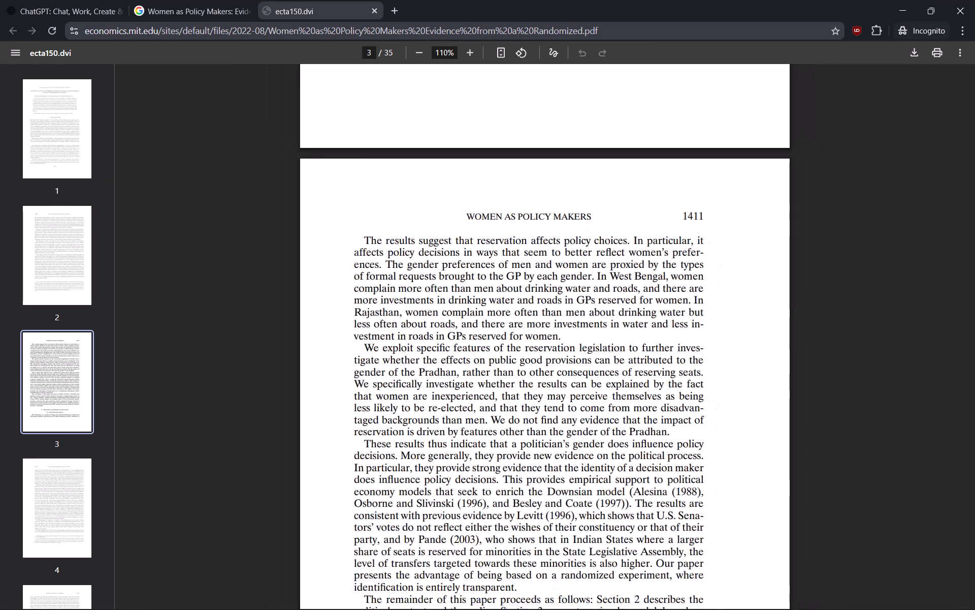
{"action": "scroll", "coordinate": [486, 280], "scroll_direction": "down", "scroll_amount": 14}
{"action": "scroll", "coordinate": [486, 280], "scroll_direction": "down", "scroll_amount": 11}
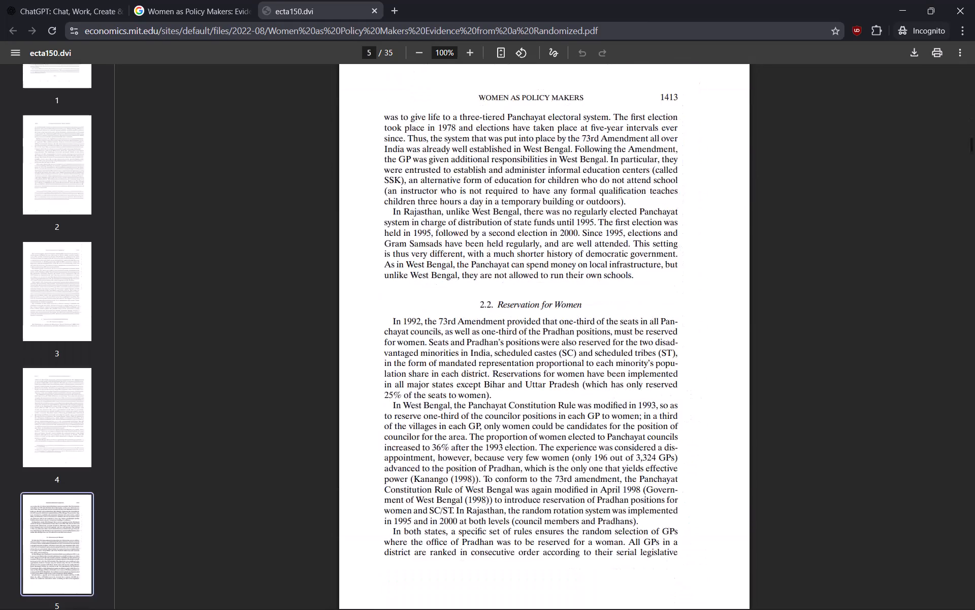
{"action": "scroll", "coordinate": [486, 280], "scroll_direction": "down", "scroll_amount": 10}
{"action": "scroll", "coordinate": [486, 280], "scroll_direction": "up", "scroll_amount": 4}
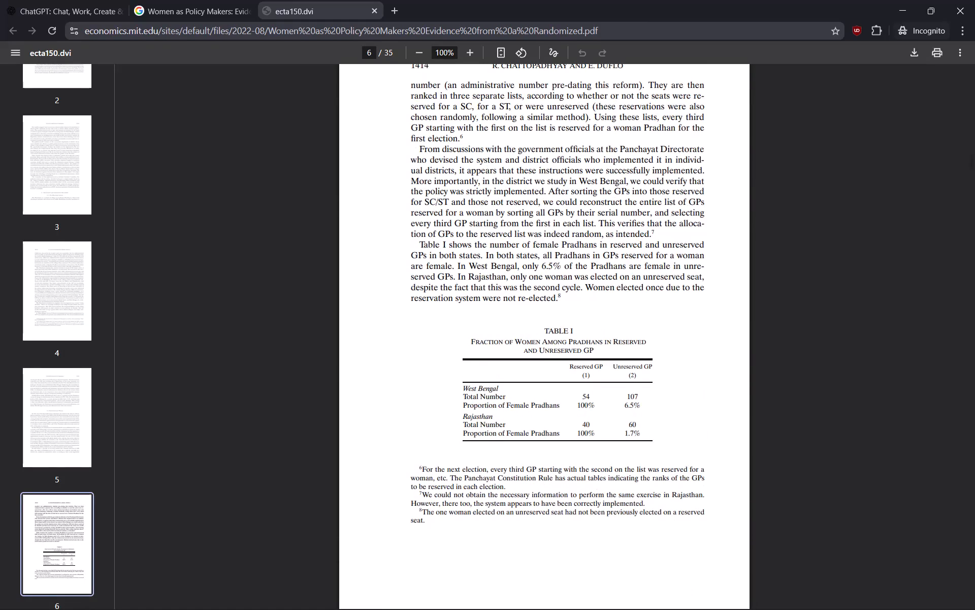
Skim the paper's theoretical model, its propositions and the section on testing the empirical predictions, through page 14.
{"action": "scroll", "coordinate": [486, 280], "scroll_direction": "down", "scroll_amount": 14}
{"action": "scroll", "coordinate": [486, 280], "scroll_direction": "down", "scroll_amount": 20}
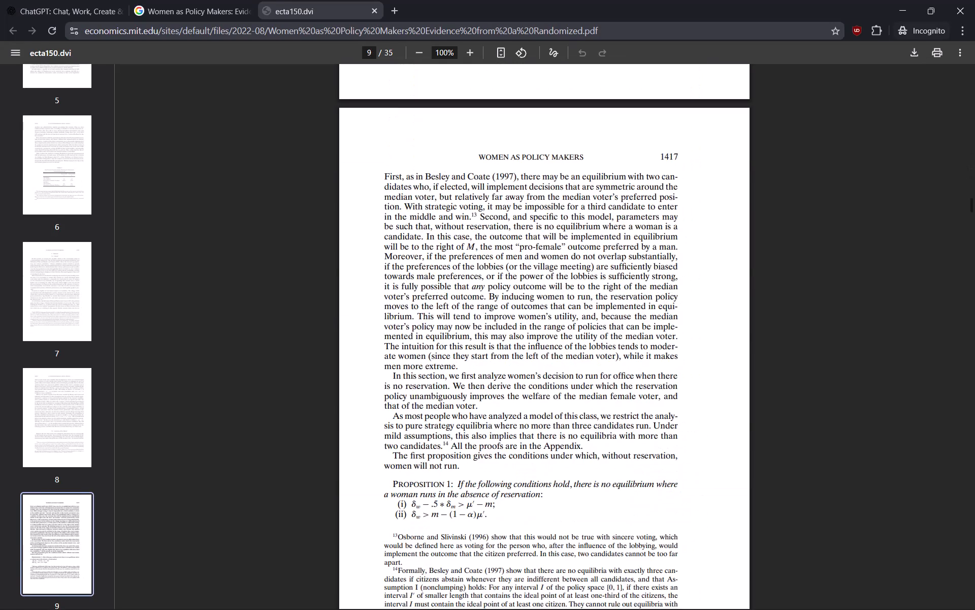
{"action": "scroll", "coordinate": [486, 280], "scroll_direction": "down", "scroll_amount": 20}
{"action": "scroll", "coordinate": [486, 280], "scroll_direction": "down", "scroll_amount": 6}
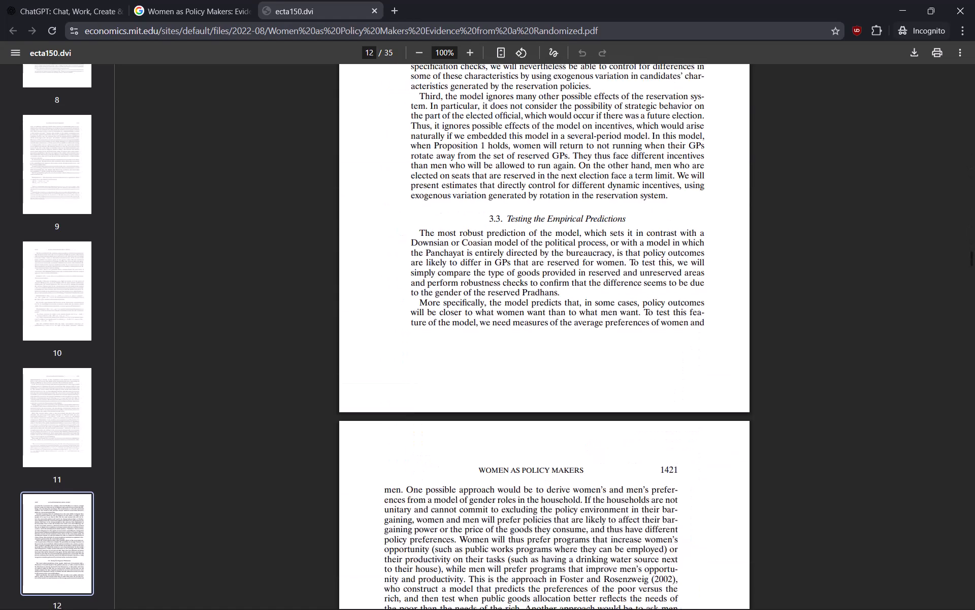
{"action": "scroll", "coordinate": [486, 280], "scroll_direction": "down", "scroll_amount": 13}
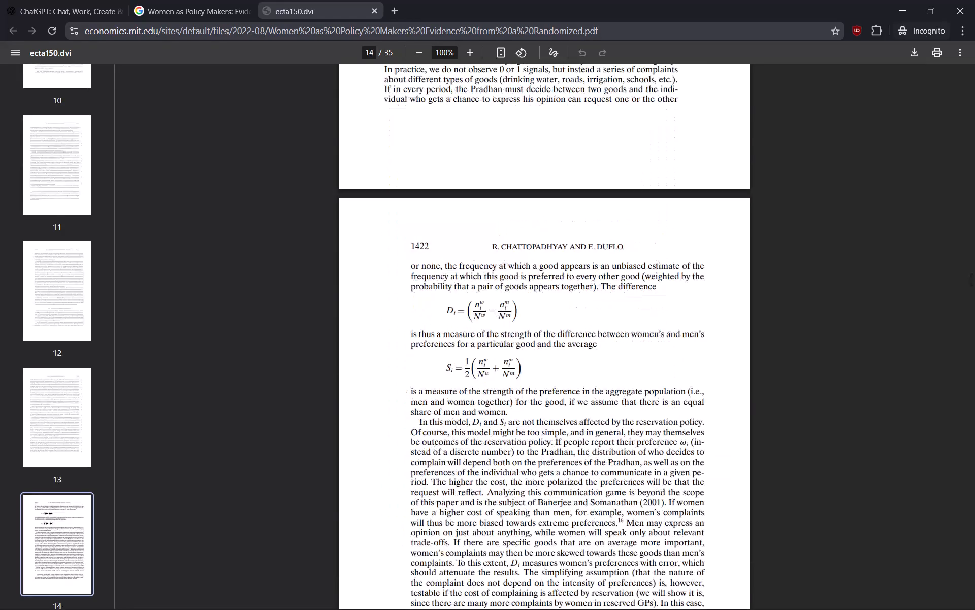
Look through Table II on village characteristics and the empirical strategy section, up to the start of the Results section.
{"action": "scroll", "coordinate": [486, 280], "scroll_direction": "down", "scroll_amount": 20}
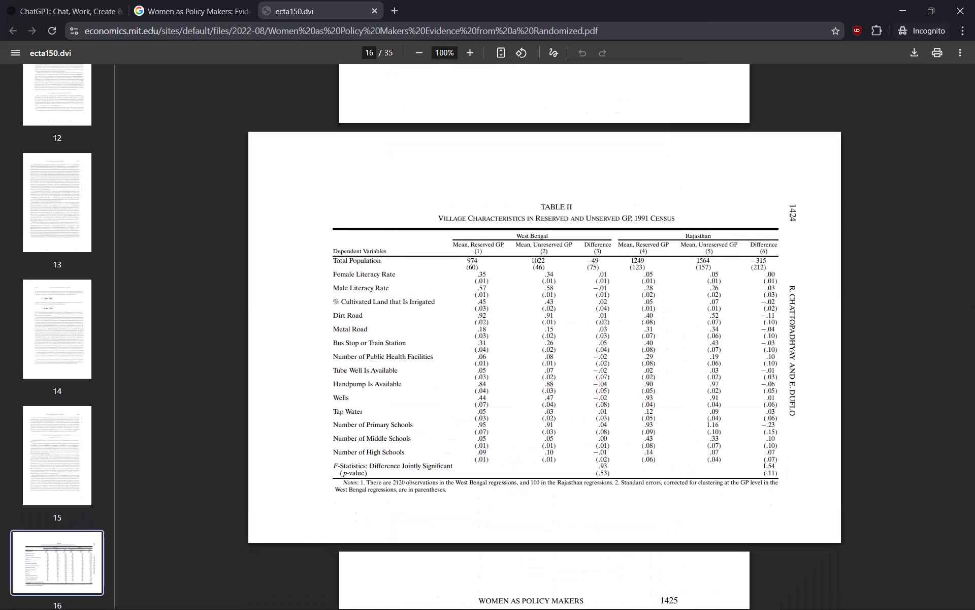
{"action": "scroll", "coordinate": [486, 280], "scroll_direction": "down", "scroll_amount": 12}
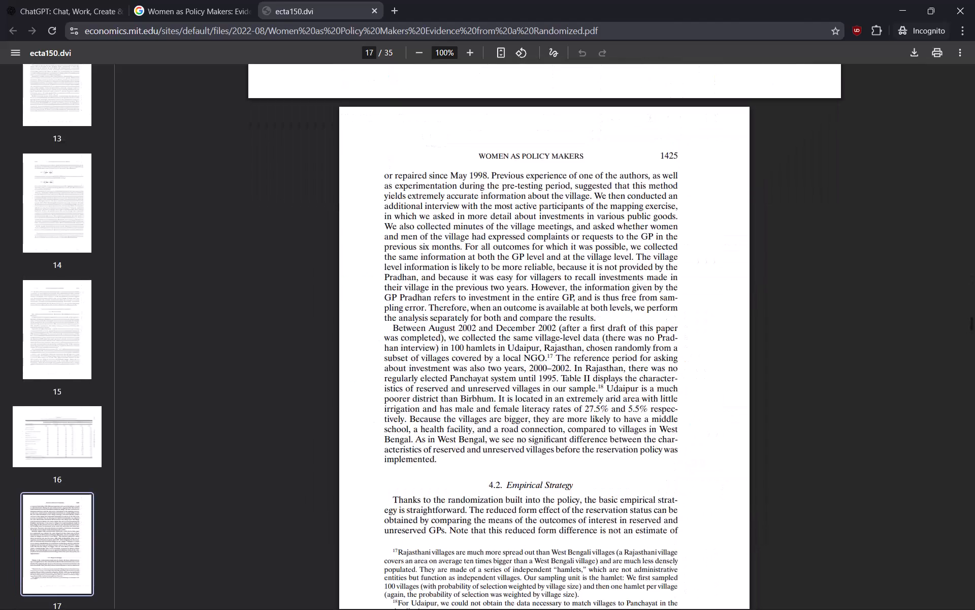
{"action": "scroll", "coordinate": [486, 280], "scroll_direction": "down", "scroll_amount": 16}
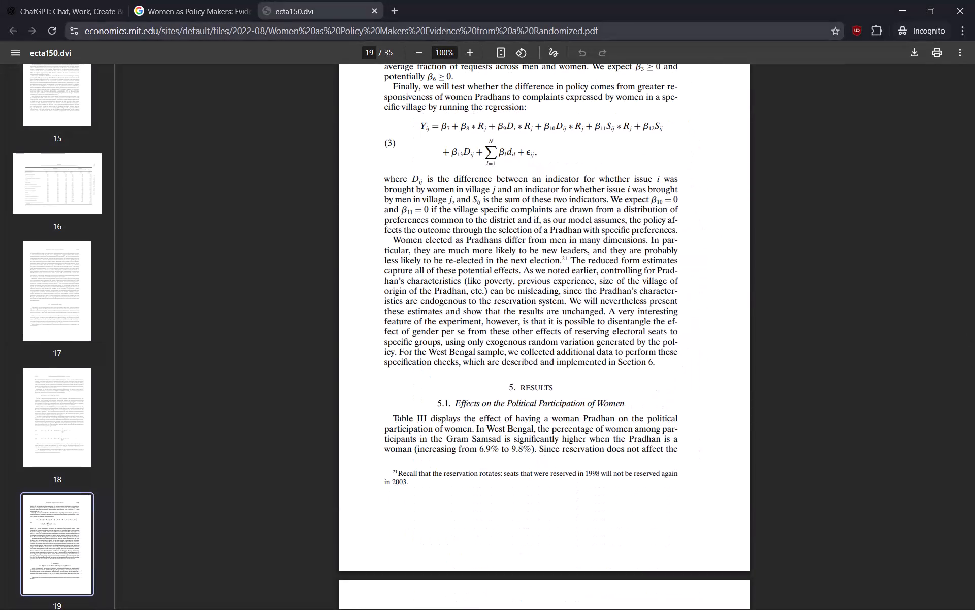
Examine the results on women's political participation in Table III and the issues raised by women and men in Table IV.
{"action": "scroll", "coordinate": [486, 280], "scroll_direction": "down", "scroll_amount": 7}
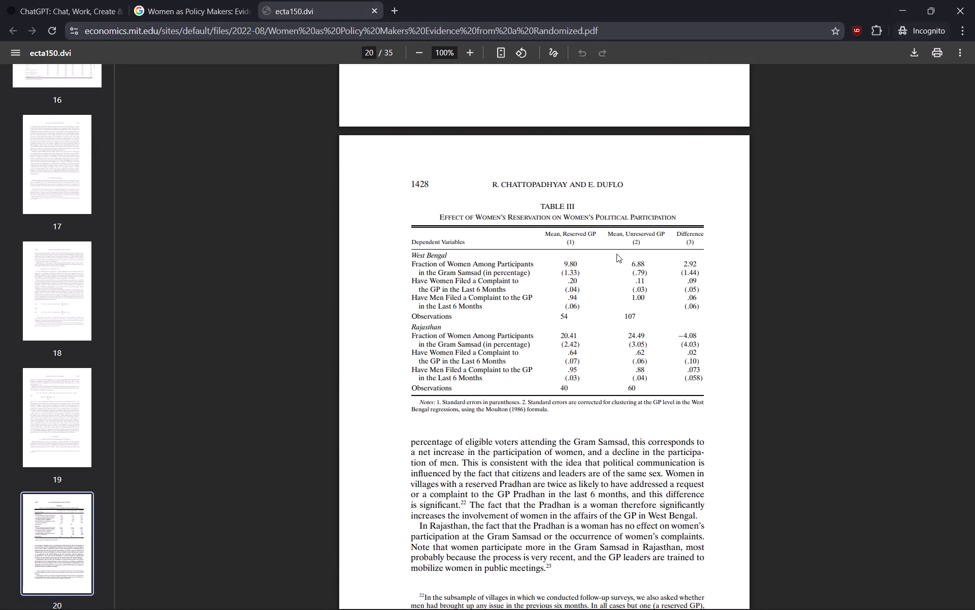
{"action": "scroll", "coordinate": [617, 254], "scroll_direction": "up", "scroll_amount": 5}
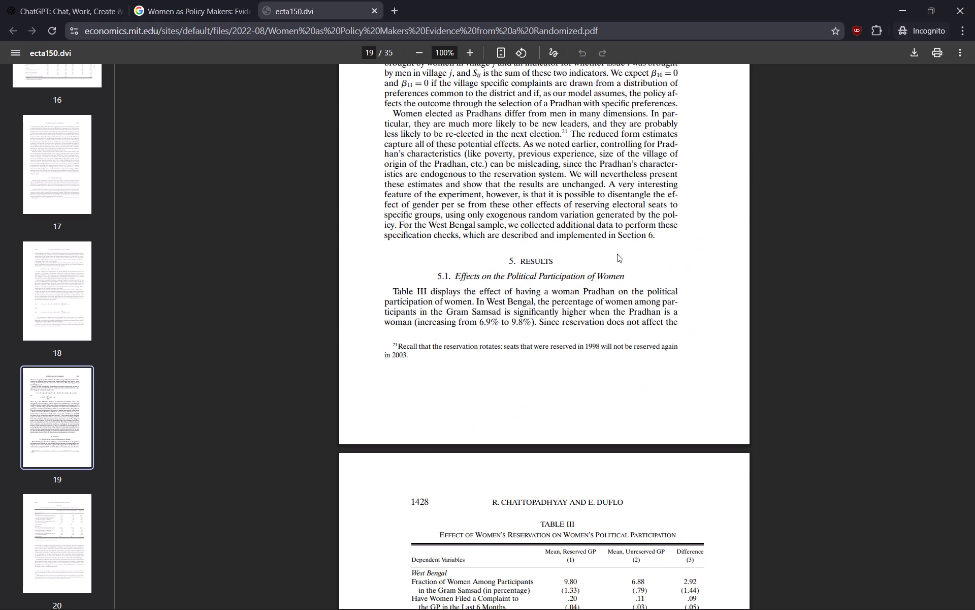
{"action": "scroll", "coordinate": [617, 254], "scroll_direction": "up", "scroll_amount": 6}
{"action": "scroll", "coordinate": [617, 254], "scroll_direction": "down", "scroll_amount": 19}
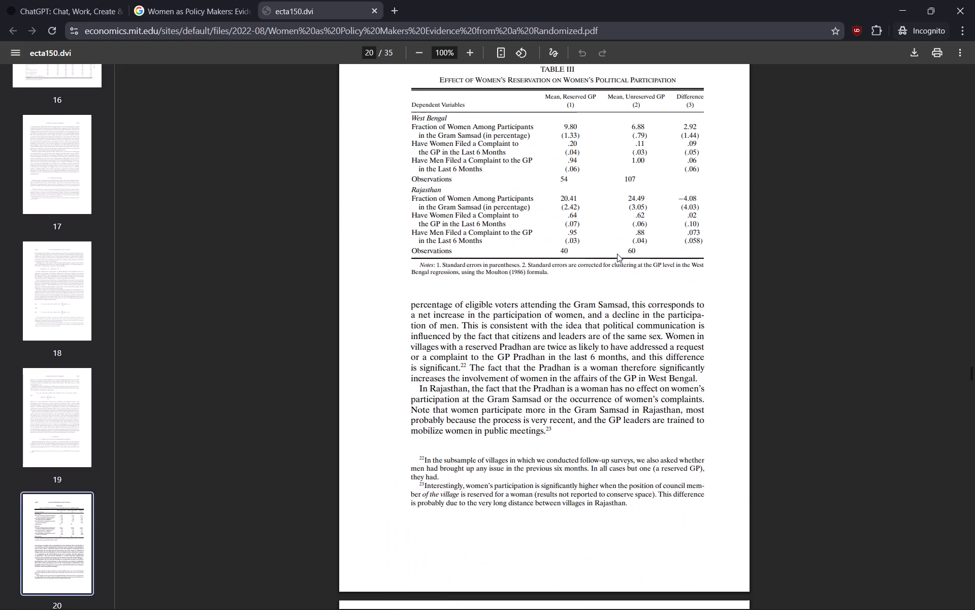
{"action": "scroll", "coordinate": [617, 254], "scroll_direction": "down", "scroll_amount": 12}
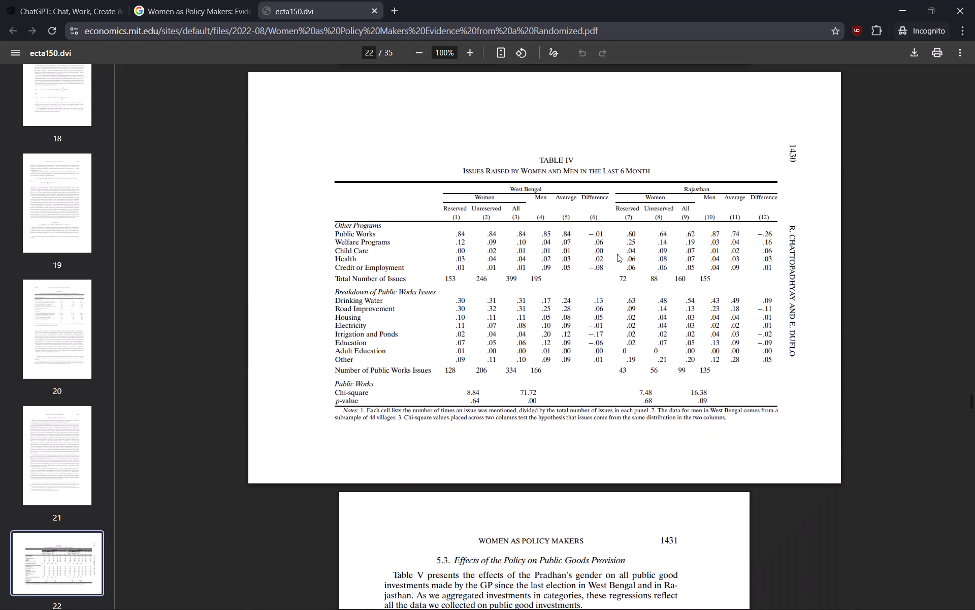
Look through the public goods results and the robustness checks, including Table VII on Pradhan's characteristics and Table VIII on selected subsamples.
{"action": "scroll", "coordinate": [617, 254], "scroll_direction": "down", "scroll_amount": 18}
{"action": "scroll", "coordinate": [617, 254], "scroll_direction": "down", "scroll_amount": 7}
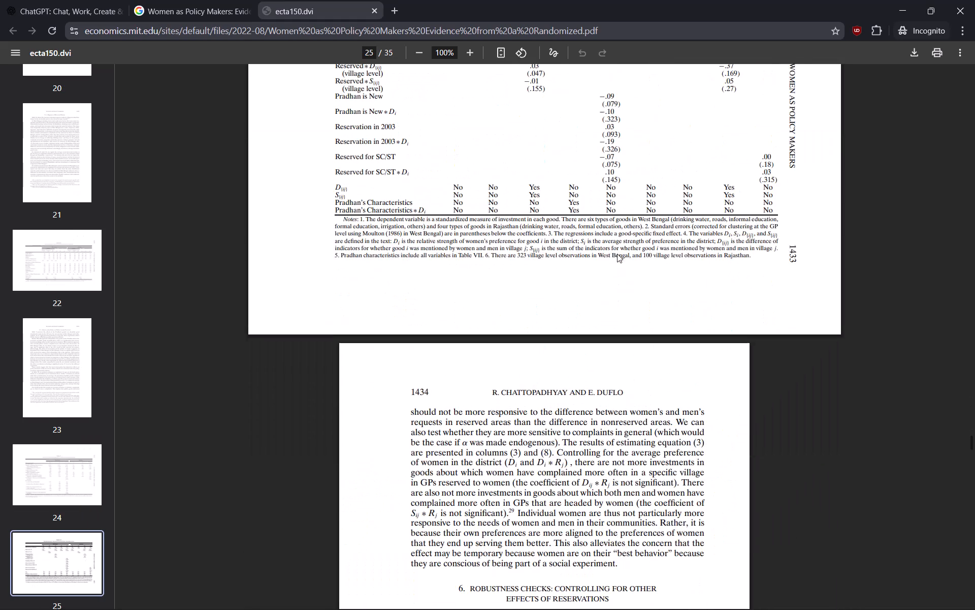
{"action": "scroll", "coordinate": [617, 254], "scroll_direction": "down", "scroll_amount": 4}
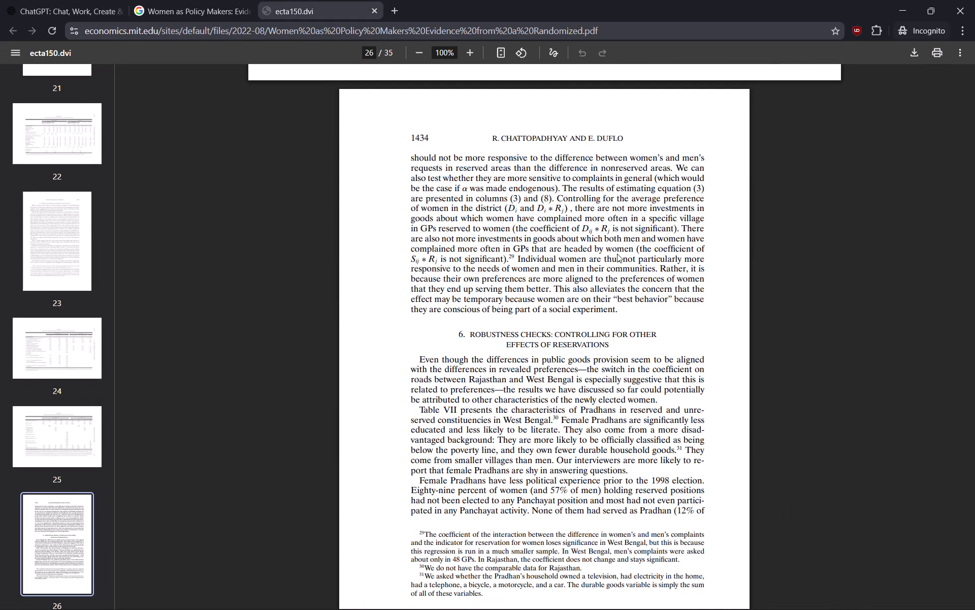
{"action": "scroll", "coordinate": [617, 254], "scroll_direction": "down", "scroll_amount": 10}
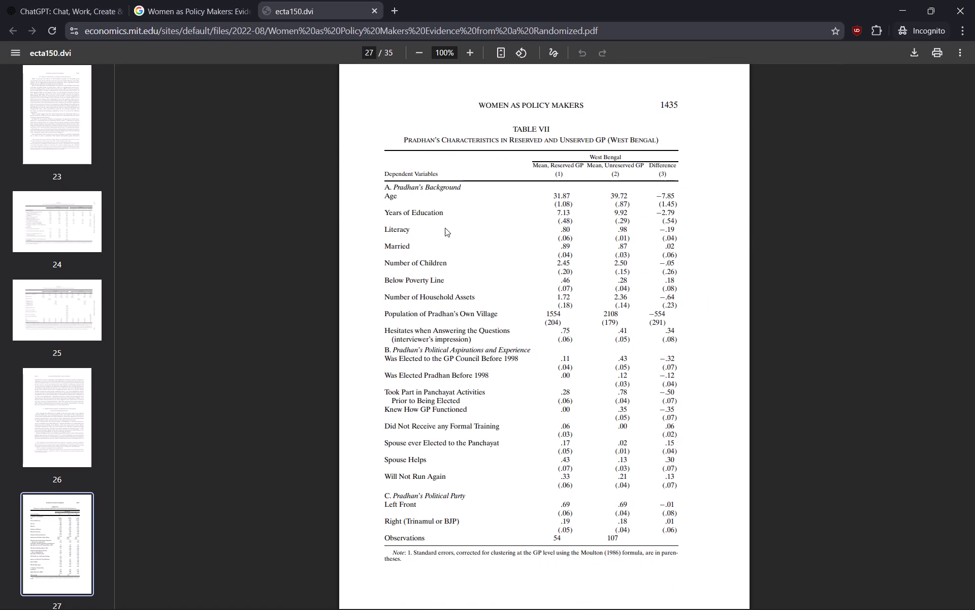
{"action": "scroll", "coordinate": [609, 224], "scroll_direction": "down", "scroll_amount": 14}
{"action": "scroll", "coordinate": [609, 224], "scroll_direction": "down", "scroll_amount": 17}
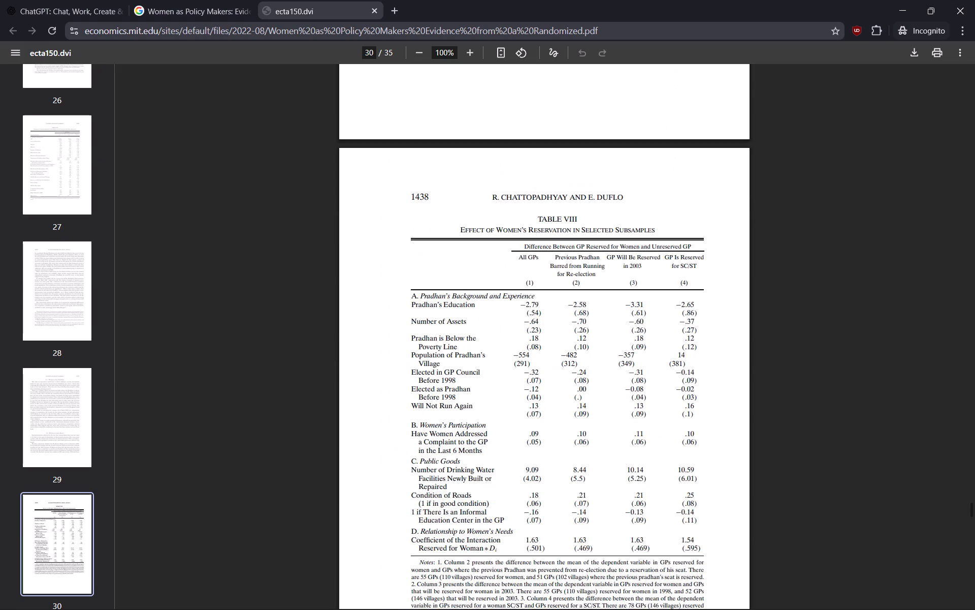
Skim the appendix and references at the paper's end, and go back to the Conclusion on page 32.
{"action": "scroll", "coordinate": [609, 224], "scroll_direction": "down", "scroll_amount": 2}
{"action": "scroll", "coordinate": [609, 224], "scroll_direction": "down", "scroll_amount": 20}
{"action": "scroll", "coordinate": [609, 224], "scroll_direction": "down", "scroll_amount": 15}
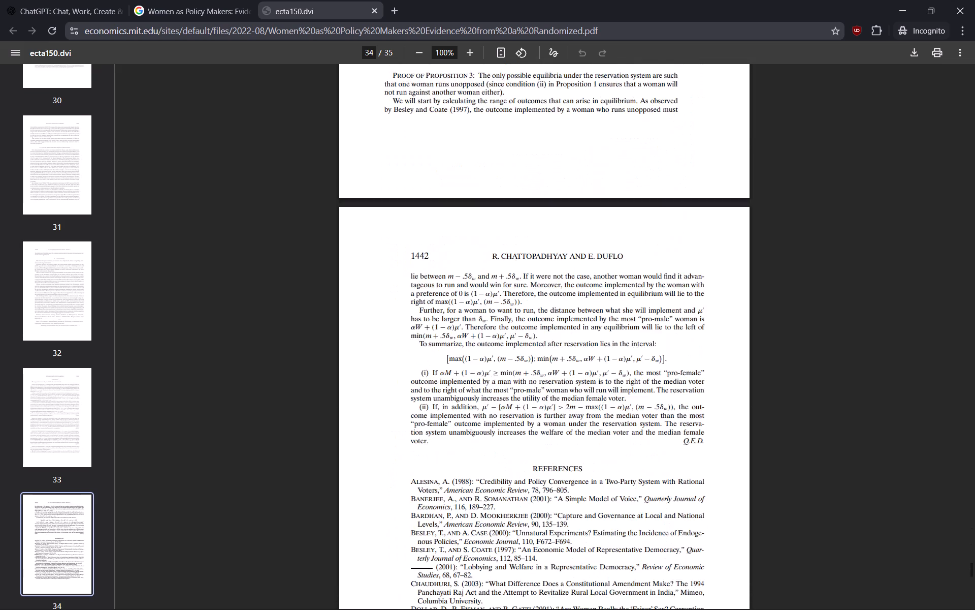
{"action": "scroll", "coordinate": [609, 224], "scroll_direction": "down", "scroll_amount": 2}
{"action": "scroll", "coordinate": [609, 224], "scroll_direction": "up", "scroll_amount": 15}
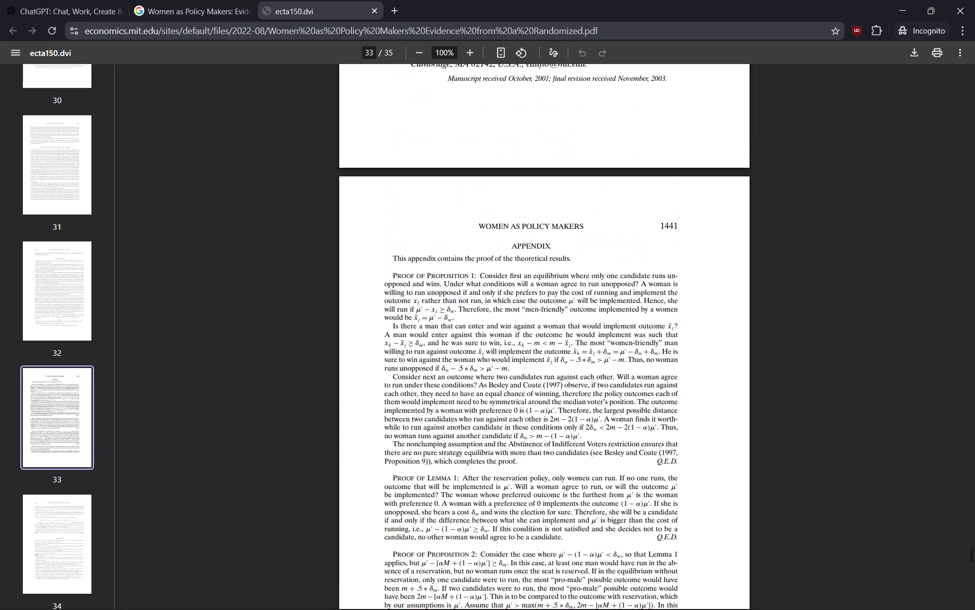
{"action": "scroll", "coordinate": [609, 224], "scroll_direction": "up", "scroll_amount": 2}
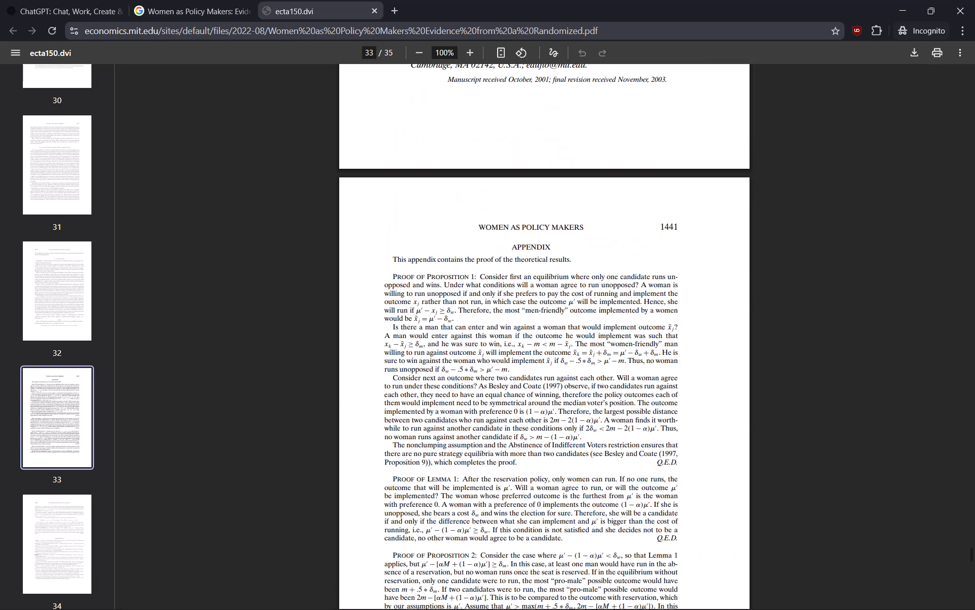
{"action": "scroll", "coordinate": [609, 224], "scroll_direction": "up", "scroll_amount": 6}
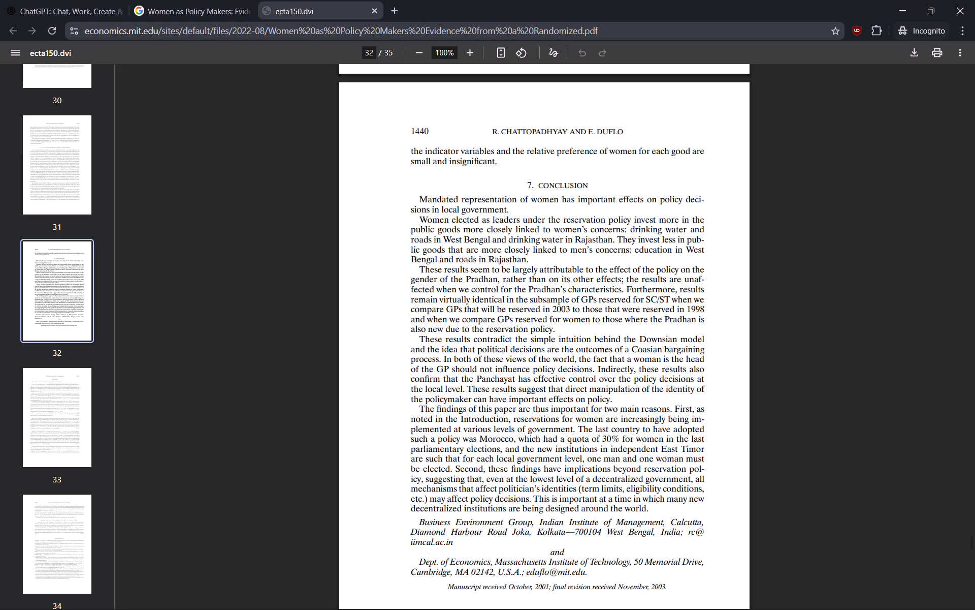
Read the Conclusion's paragraphs on public goods investment and the effect of the Pradhan's gender, highlighting the text as a reading guide.
{"action": "left_click_drag", "start_coordinate": [435, 249], "coordinate": [681, 250]}
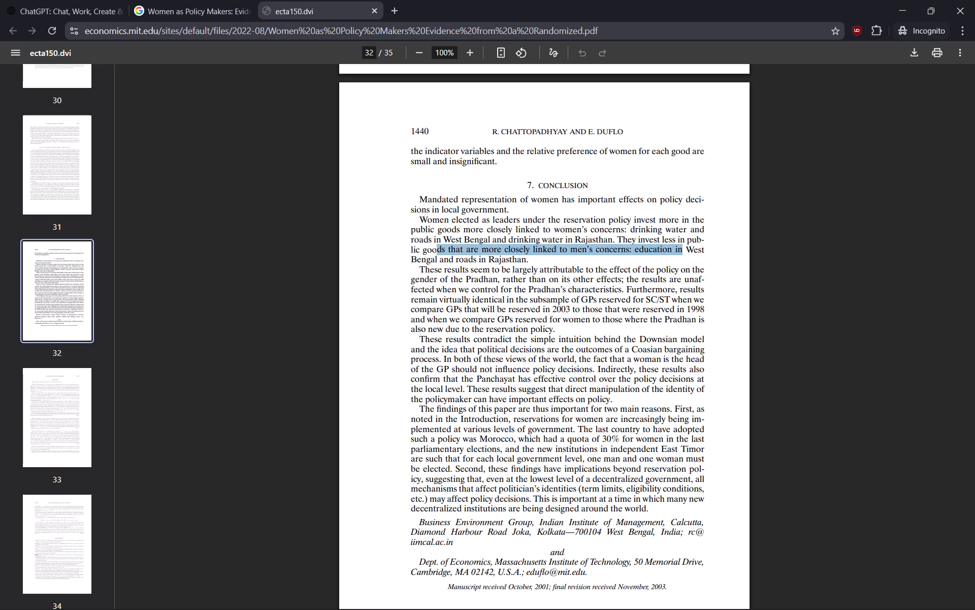
{"action": "left_click_drag", "start_coordinate": [681, 250], "coordinate": [497, 266]}
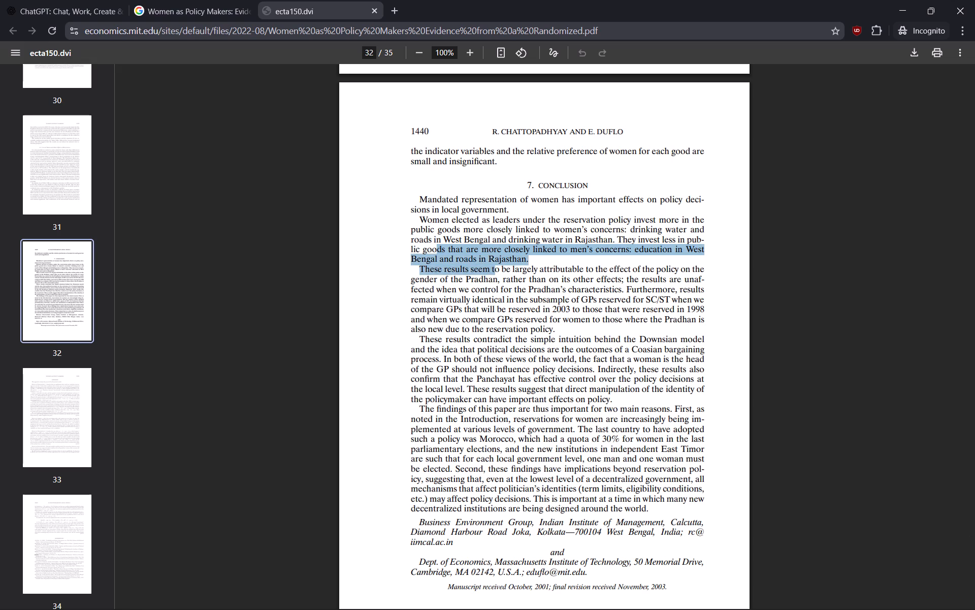
{"action": "left_click_drag", "start_coordinate": [497, 266], "coordinate": [497, 265]}
{"action": "left_click", "coordinate": [497, 265]}
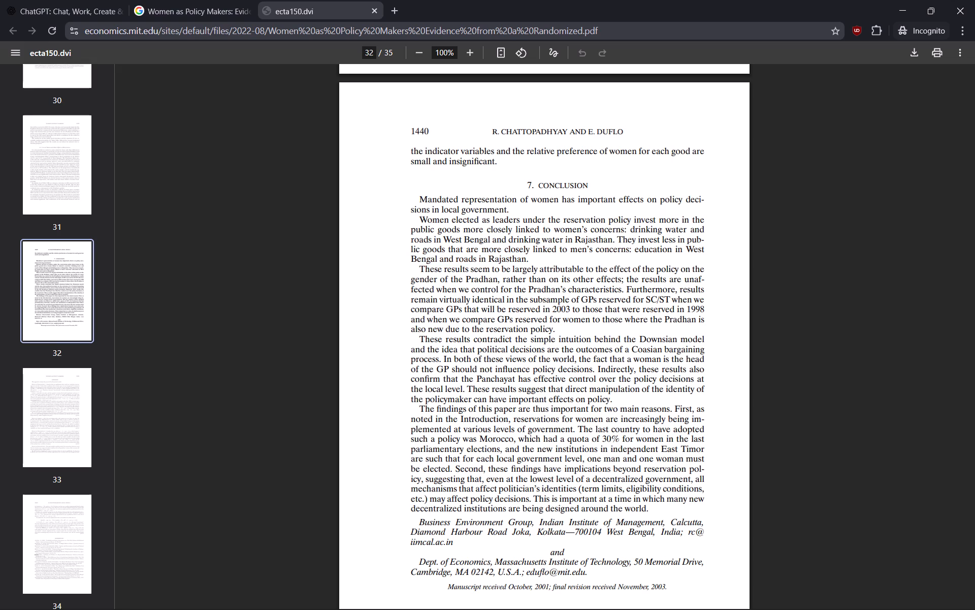
{"action": "left_click_drag", "start_coordinate": [489, 278], "coordinate": [654, 273]}
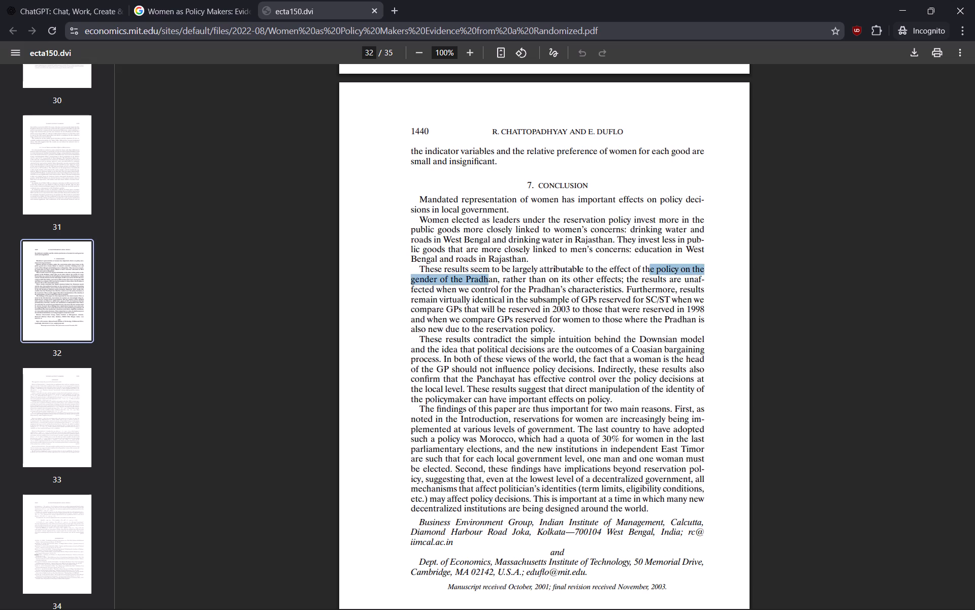
{"action": "left_click_drag", "start_coordinate": [654, 273], "coordinate": [500, 300]}
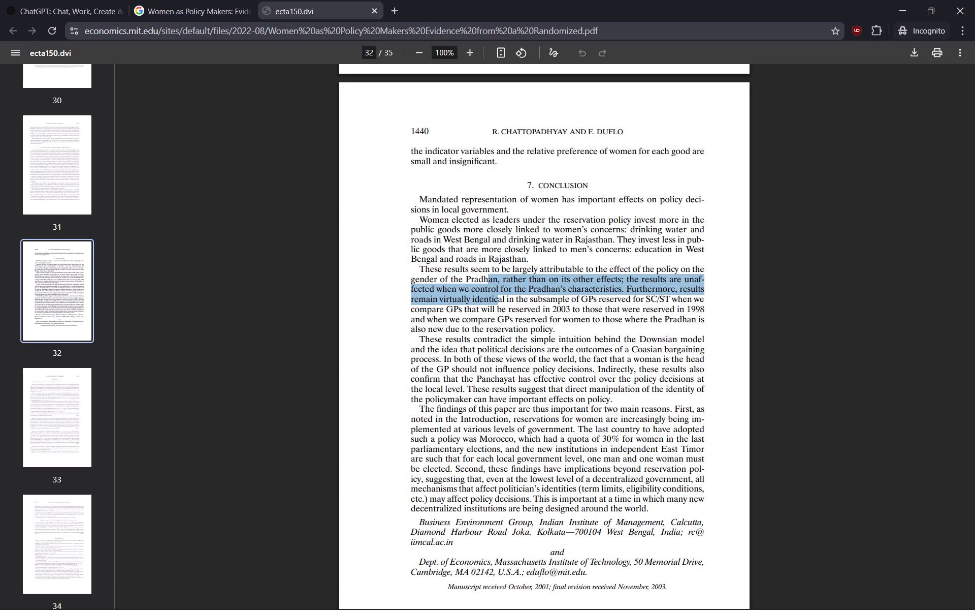
{"action": "left_click_drag", "start_coordinate": [500, 300], "coordinate": [652, 298]}
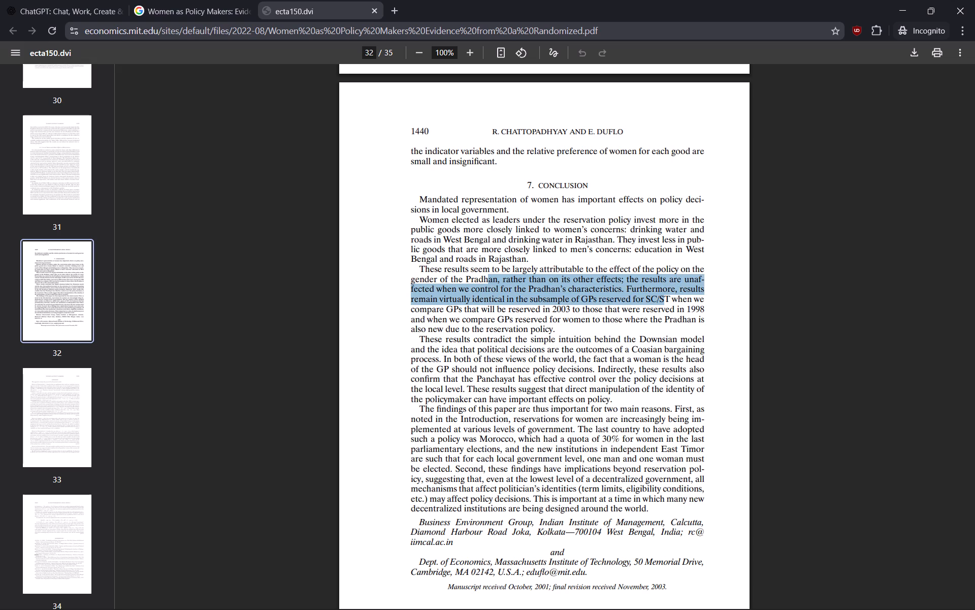
{"action": "left_click_drag", "start_coordinate": [652, 298], "coordinate": [616, 306]}
{"action": "left_click_drag", "start_coordinate": [616, 306], "coordinate": [549, 324]}
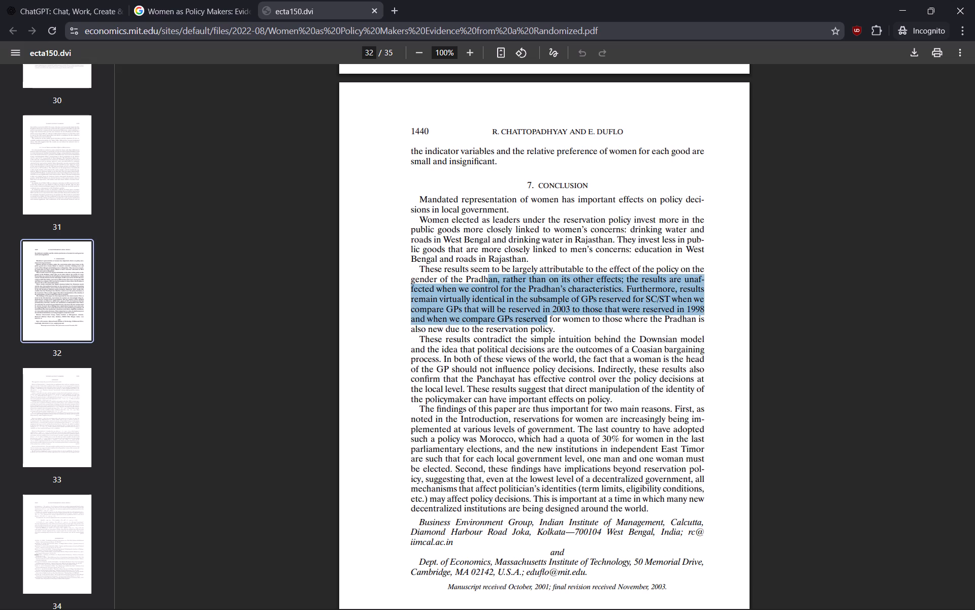
{"action": "left_click_drag", "start_coordinate": [549, 324], "coordinate": [572, 324]}
{"action": "left_click", "coordinate": [572, 324]}
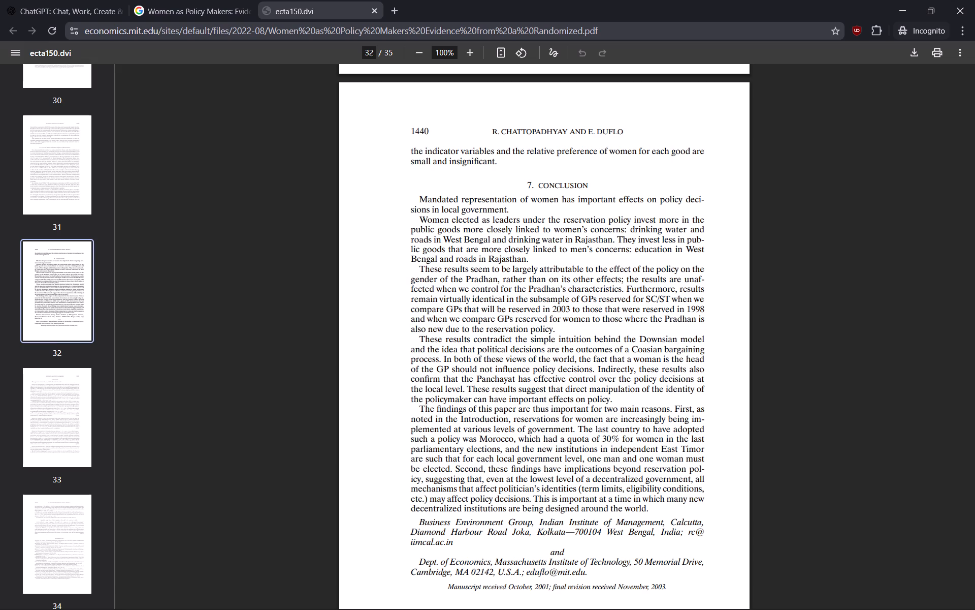
Read the Conclusion's paragraph on the Downsian model, Coasian bargaining and the policymaker's identity, highlighting the text as a reading guide.
{"action": "scroll", "coordinate": [533, 338], "scroll_direction": "down", "scroll_amount": 1}
{"action": "left_click_drag", "start_coordinate": [420, 277], "coordinate": [448, 288]}
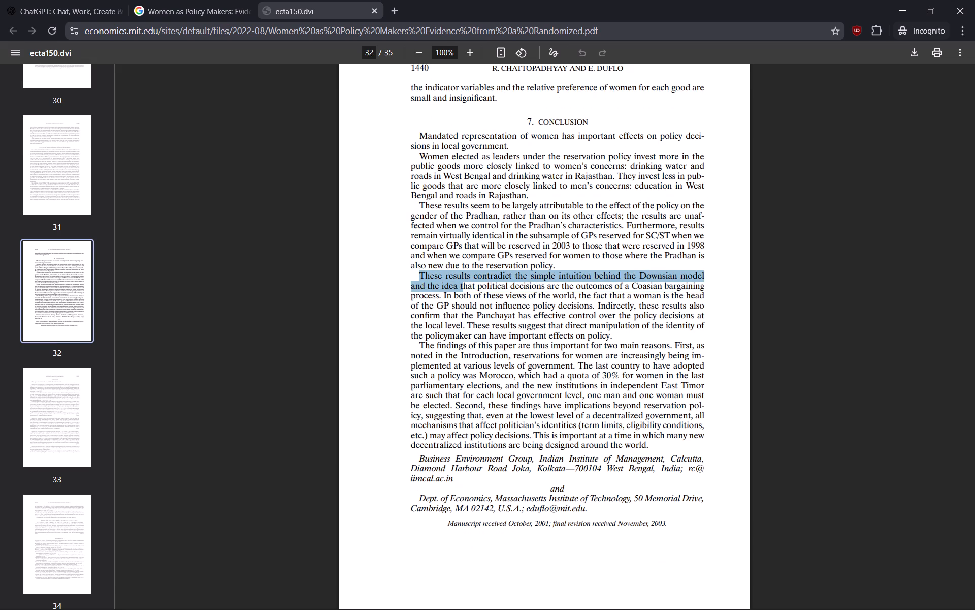
{"action": "left_click_drag", "start_coordinate": [448, 288], "coordinate": [664, 298]}
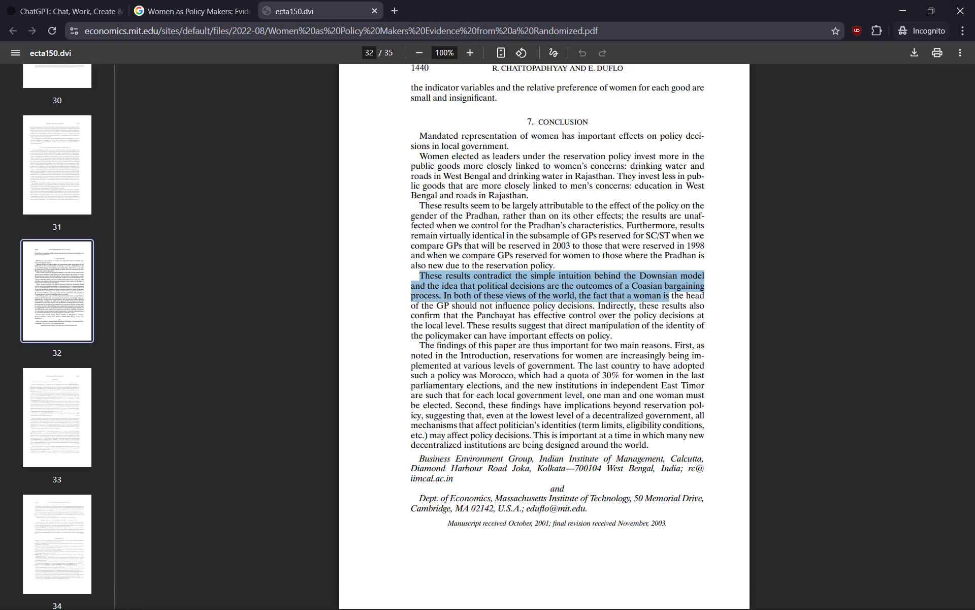
{"action": "left_click_drag", "start_coordinate": [664, 298], "coordinate": [540, 311]}
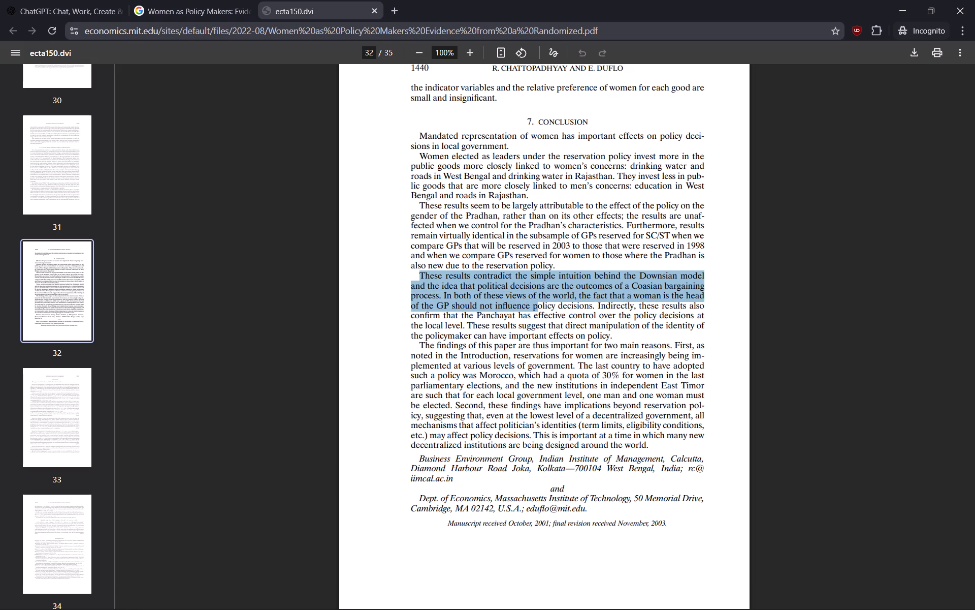
{"action": "left_click_drag", "start_coordinate": [540, 311], "coordinate": [556, 321]}
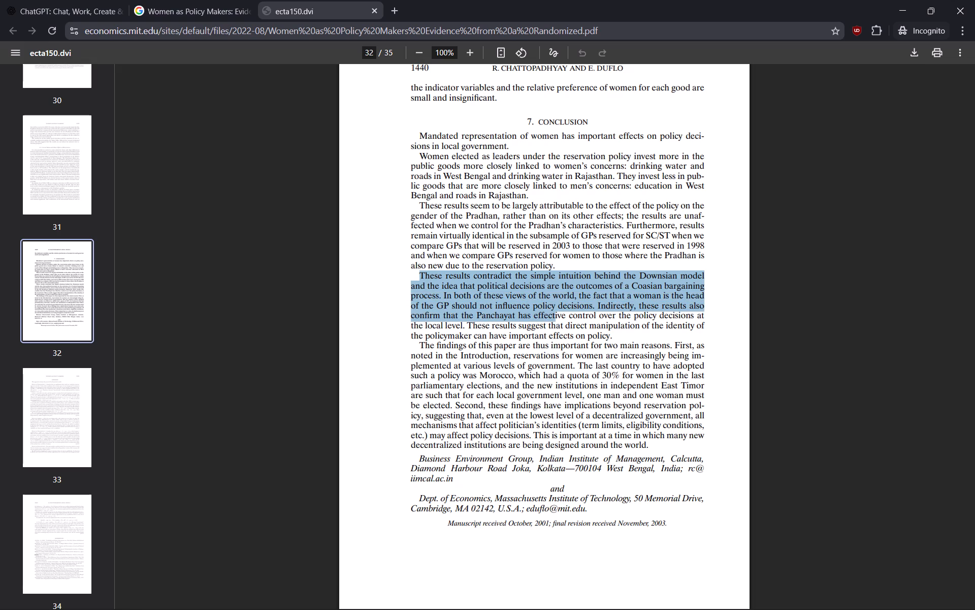
{"action": "left_click_drag", "start_coordinate": [556, 321], "coordinate": [591, 325]}
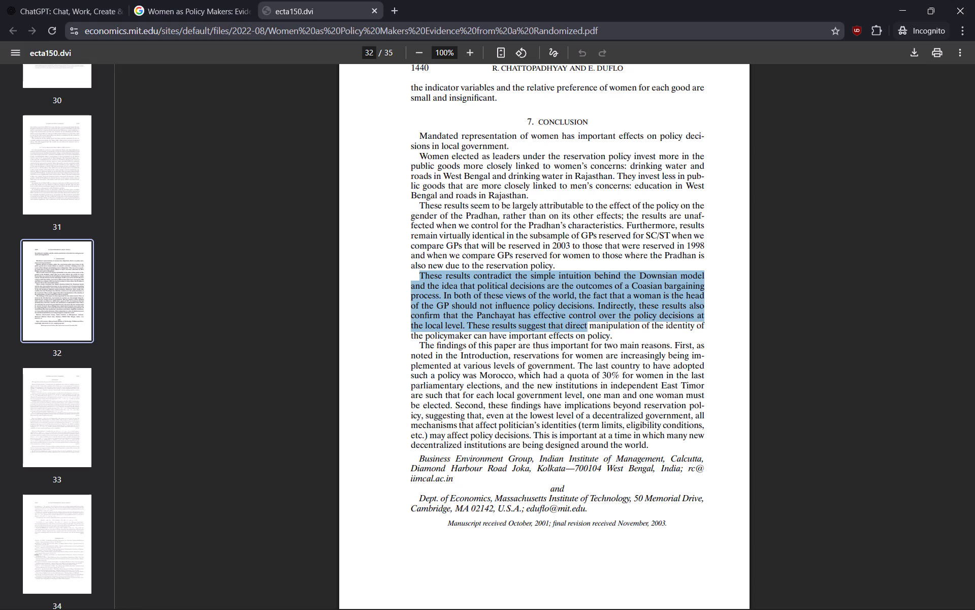
{"action": "left_click_drag", "start_coordinate": [591, 325], "coordinate": [612, 328]}
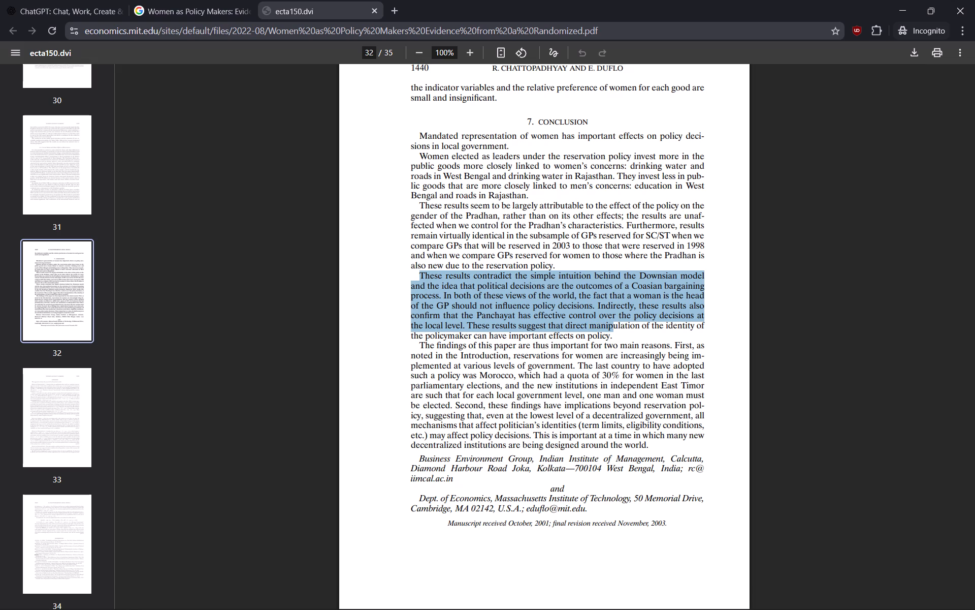
{"action": "left_click_drag", "start_coordinate": [612, 328], "coordinate": [615, 335]}
{"action": "left_click", "coordinate": [615, 335]}
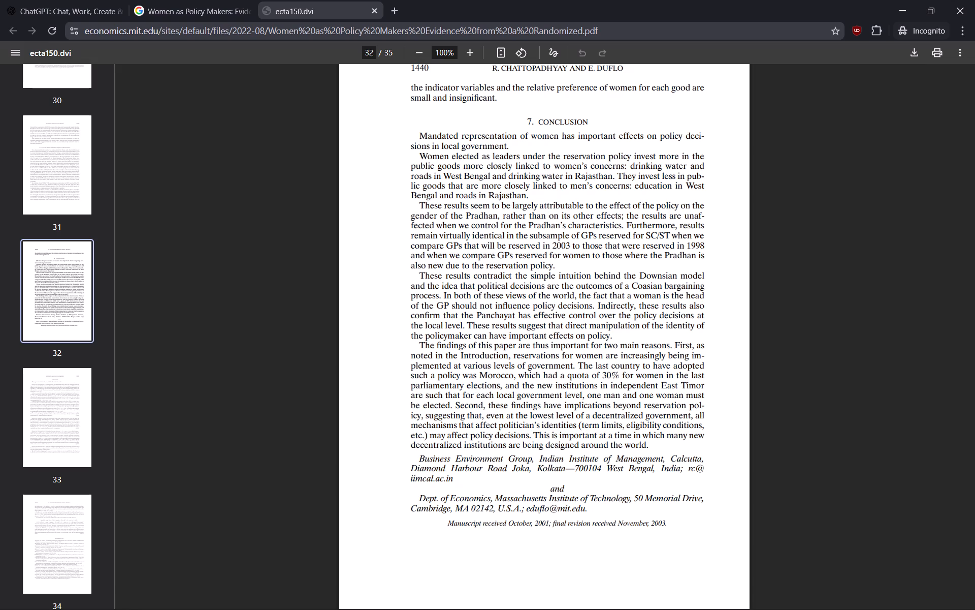
Read the Conclusion's last paragraph, from the Morocco quota example to the implications for decentralized government, and return to the section's start.
{"action": "left_click_drag", "start_coordinate": [431, 376], "coordinate": [580, 382]}
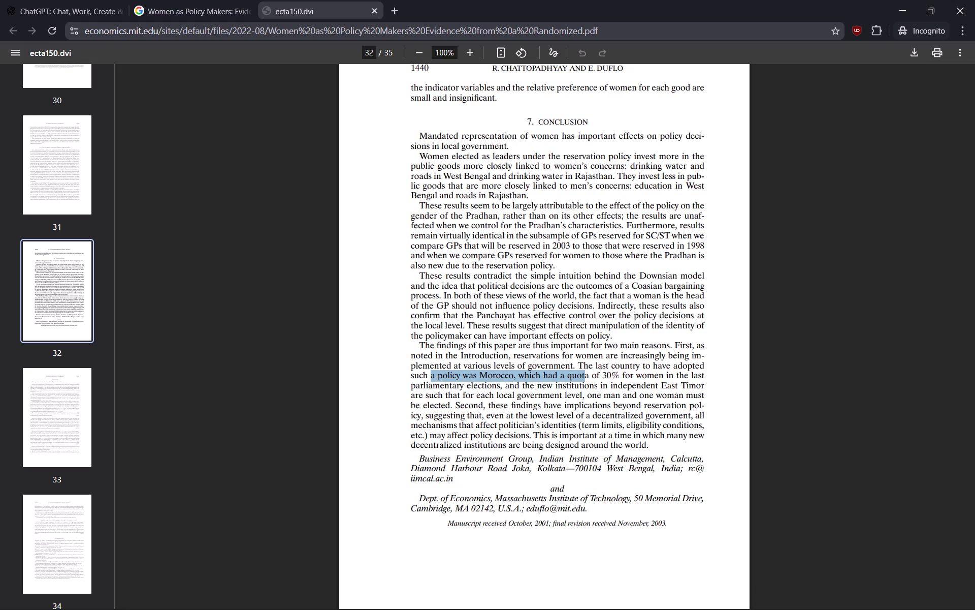
{"action": "left_click_drag", "start_coordinate": [580, 382], "coordinate": [524, 399]}
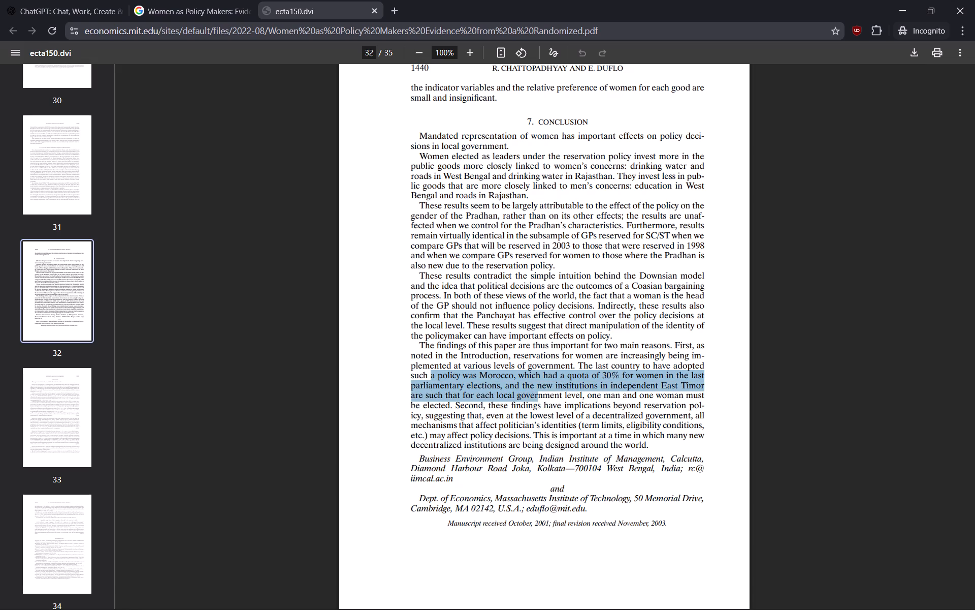
{"action": "left_click_drag", "start_coordinate": [524, 399], "coordinate": [490, 403]}
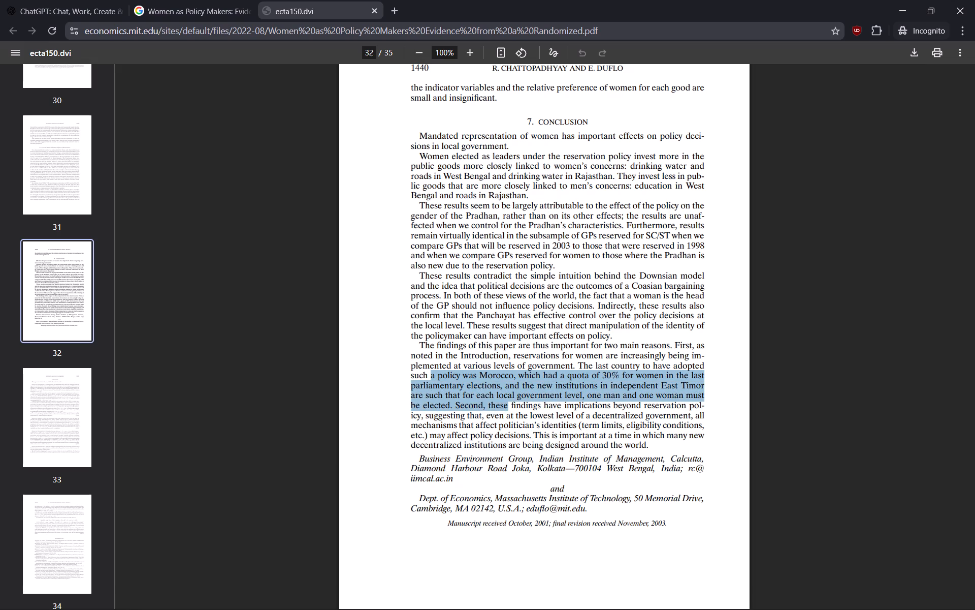
{"action": "left_click_drag", "start_coordinate": [490, 403], "coordinate": [482, 410]}
{"action": "left_click_drag", "start_coordinate": [482, 410], "coordinate": [612, 418]}
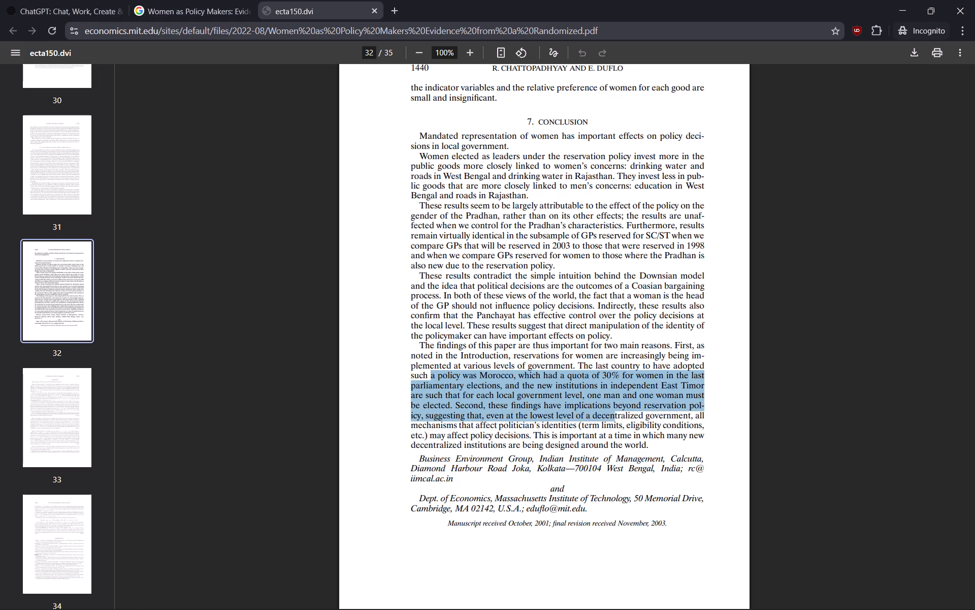
{"action": "left_click_drag", "start_coordinate": [612, 418], "coordinate": [671, 419]}
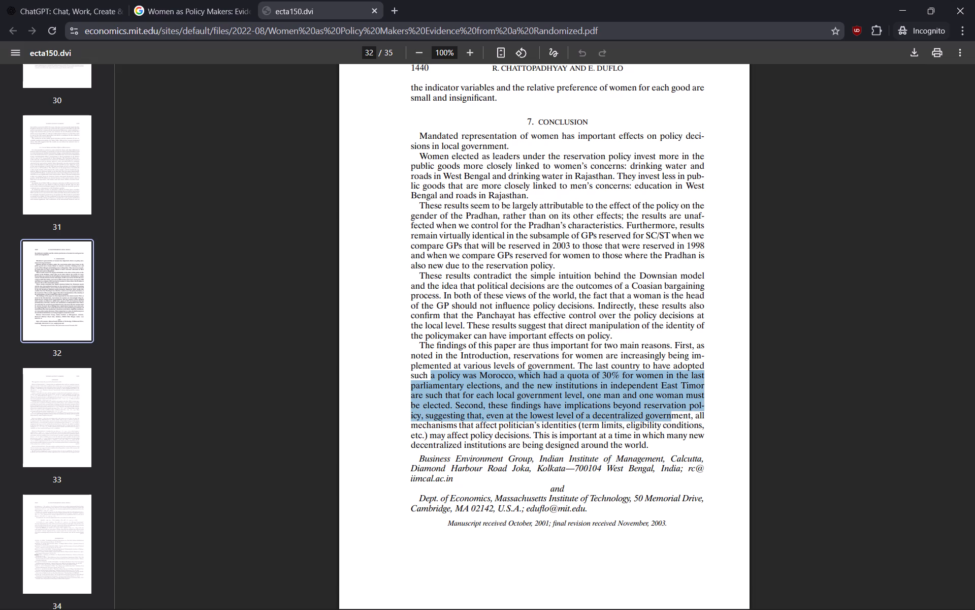
{"action": "left_click_drag", "start_coordinate": [671, 419], "coordinate": [635, 429]}
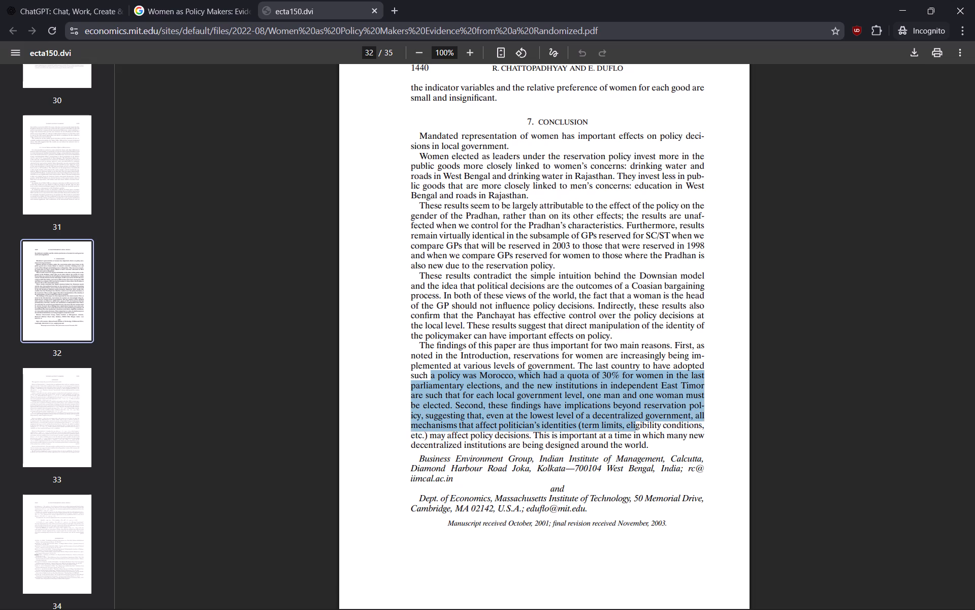
{"action": "left_click_drag", "start_coordinate": [635, 429], "coordinate": [604, 444]}
{"action": "left_click", "coordinate": [604, 444]}
{"action": "scroll", "coordinate": [595, 422], "scroll_direction": "down", "scroll_amount": 6}
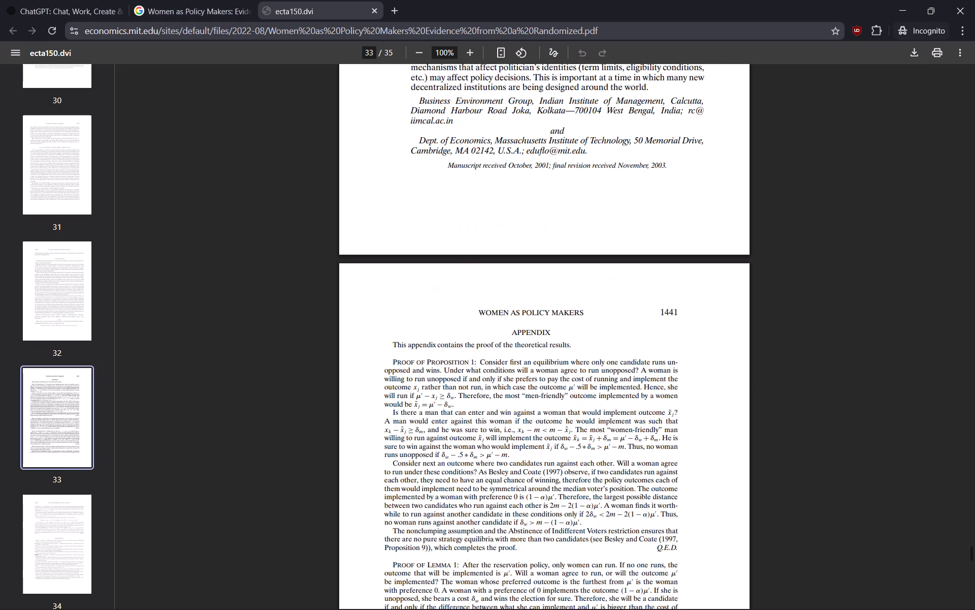
{"action": "scroll", "coordinate": [594, 421], "scroll_direction": "up", "scroll_amount": 8}
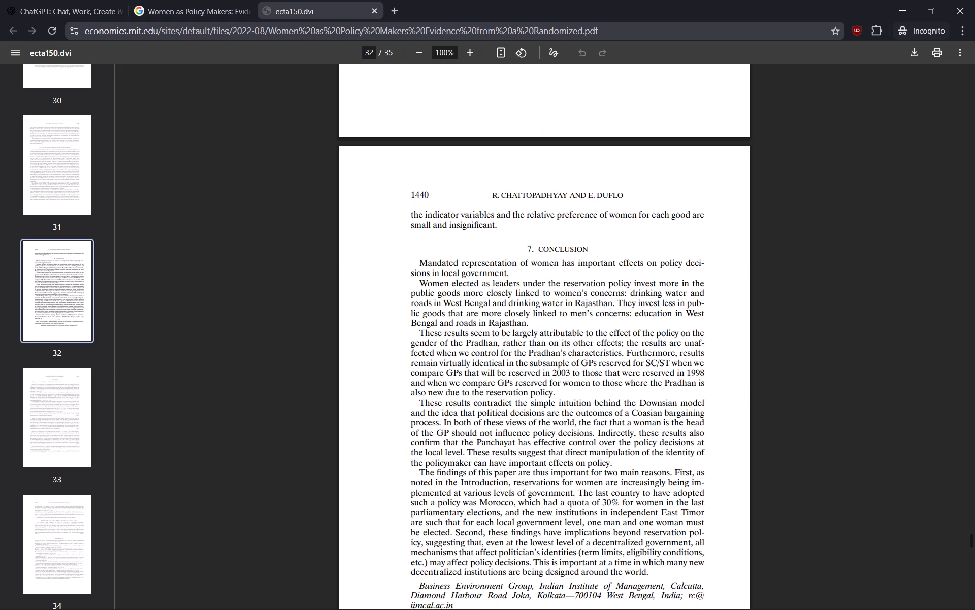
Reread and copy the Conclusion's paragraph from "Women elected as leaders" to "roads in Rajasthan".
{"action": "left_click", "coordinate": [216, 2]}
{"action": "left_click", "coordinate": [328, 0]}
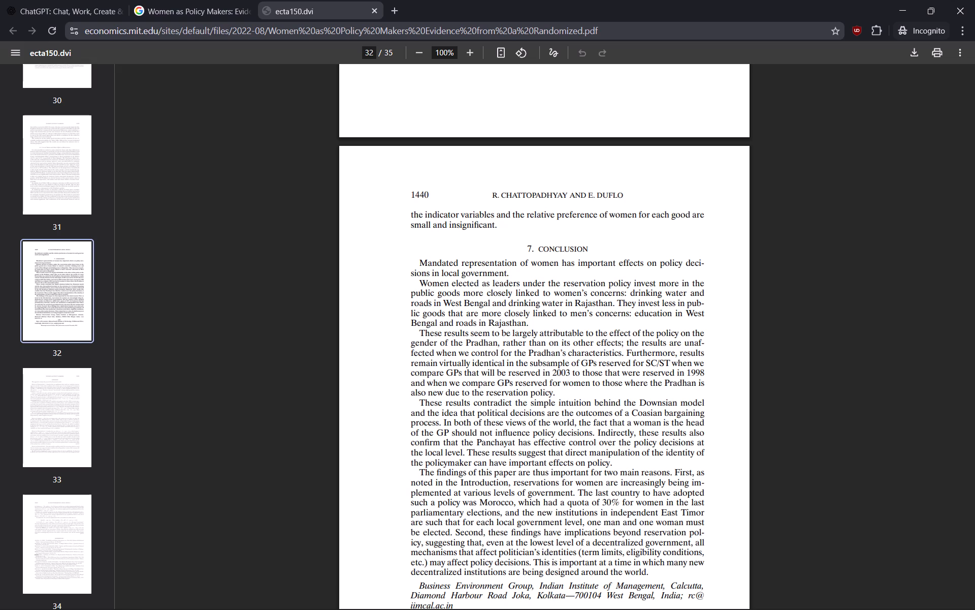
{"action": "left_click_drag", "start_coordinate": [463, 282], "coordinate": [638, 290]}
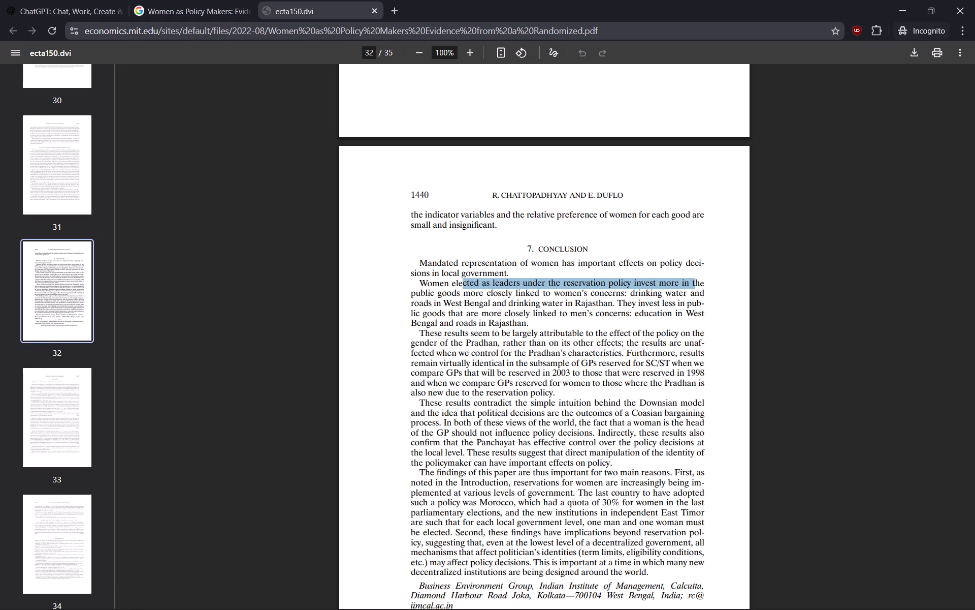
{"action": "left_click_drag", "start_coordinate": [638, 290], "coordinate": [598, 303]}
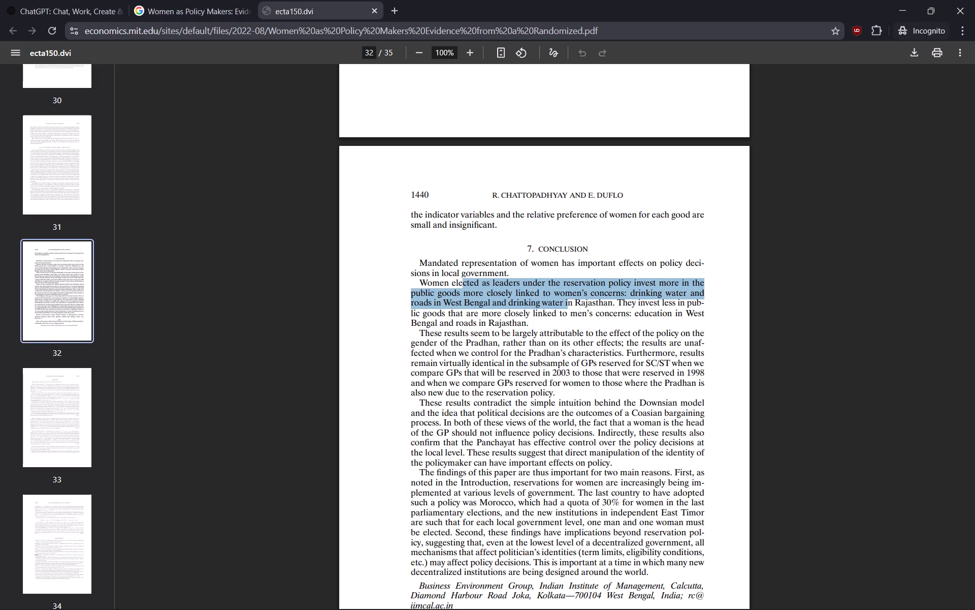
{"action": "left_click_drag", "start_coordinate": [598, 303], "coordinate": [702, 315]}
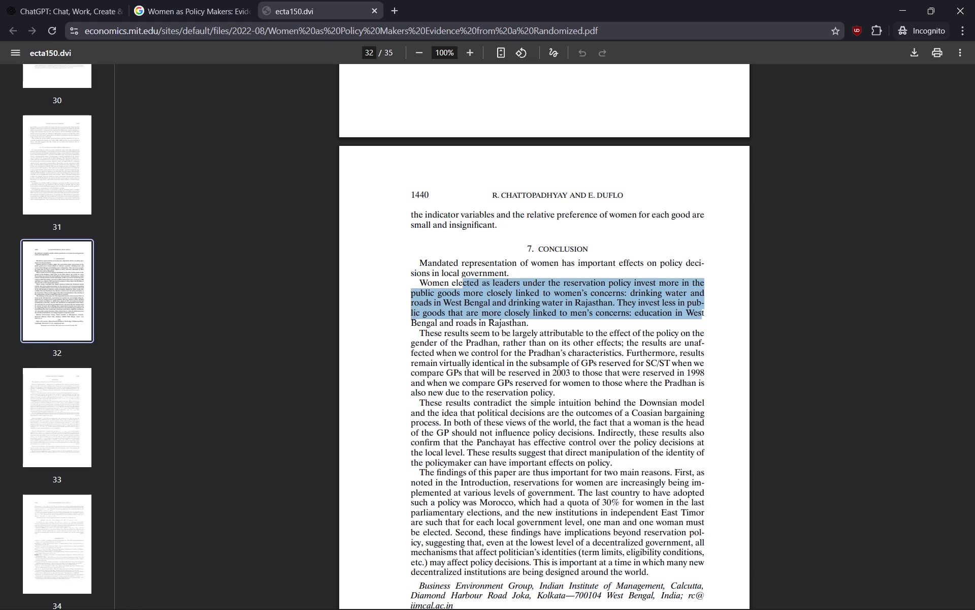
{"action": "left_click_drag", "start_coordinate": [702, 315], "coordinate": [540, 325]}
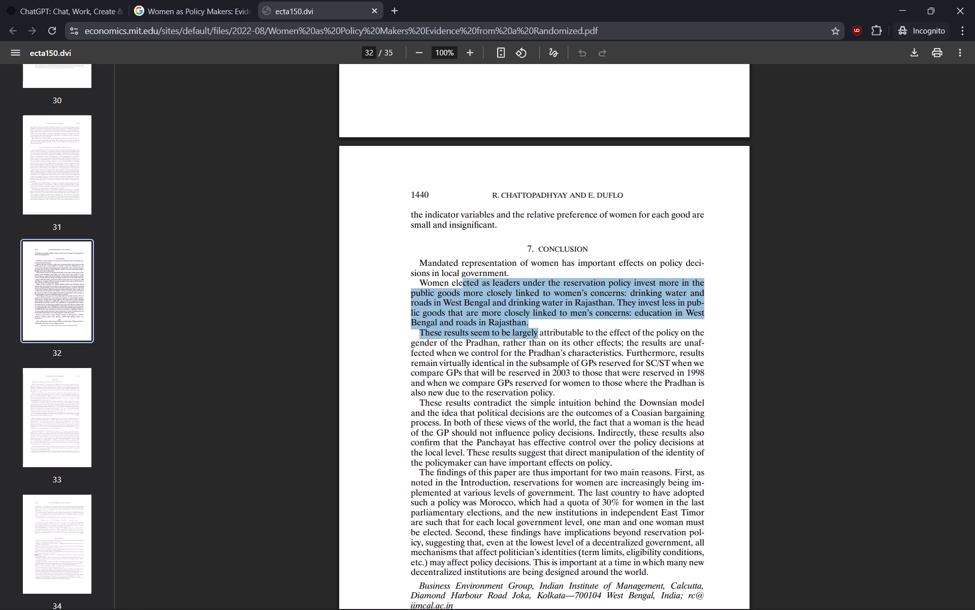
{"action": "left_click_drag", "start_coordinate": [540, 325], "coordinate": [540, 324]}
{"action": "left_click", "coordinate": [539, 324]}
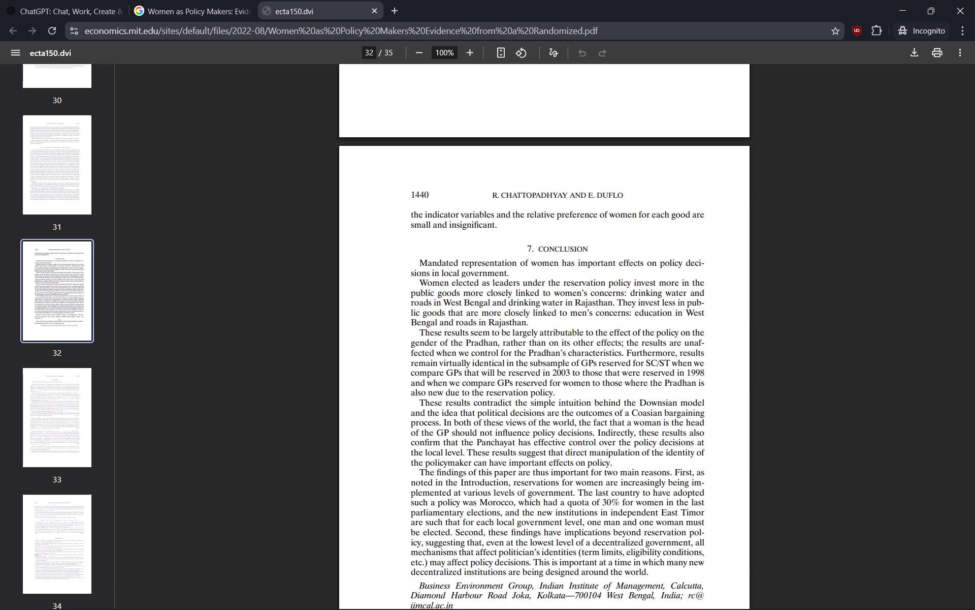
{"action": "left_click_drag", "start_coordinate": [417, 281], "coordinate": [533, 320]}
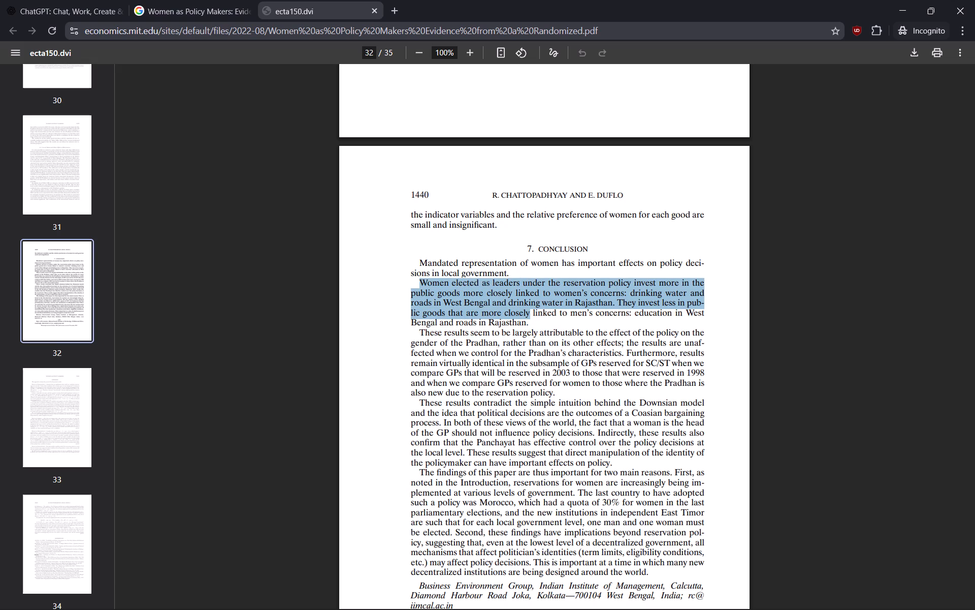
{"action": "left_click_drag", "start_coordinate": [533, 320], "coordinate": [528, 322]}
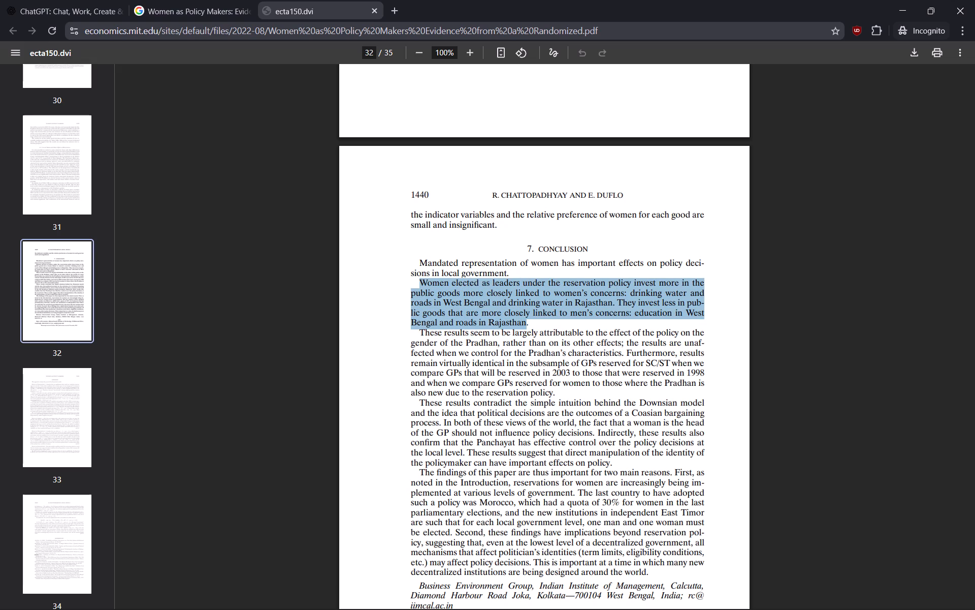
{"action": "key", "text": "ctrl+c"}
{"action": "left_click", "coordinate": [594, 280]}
{"action": "left_click", "coordinate": [899, 0]}
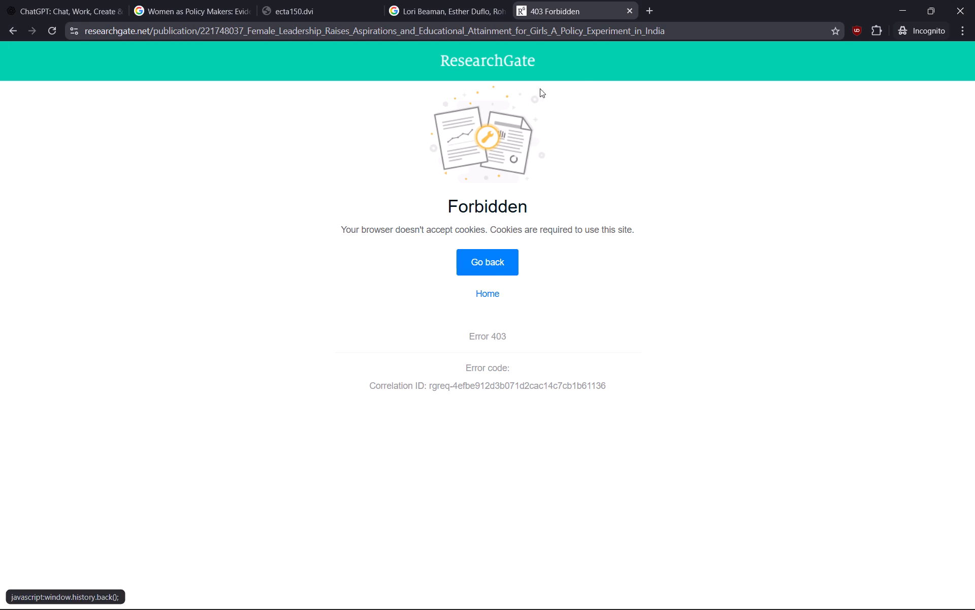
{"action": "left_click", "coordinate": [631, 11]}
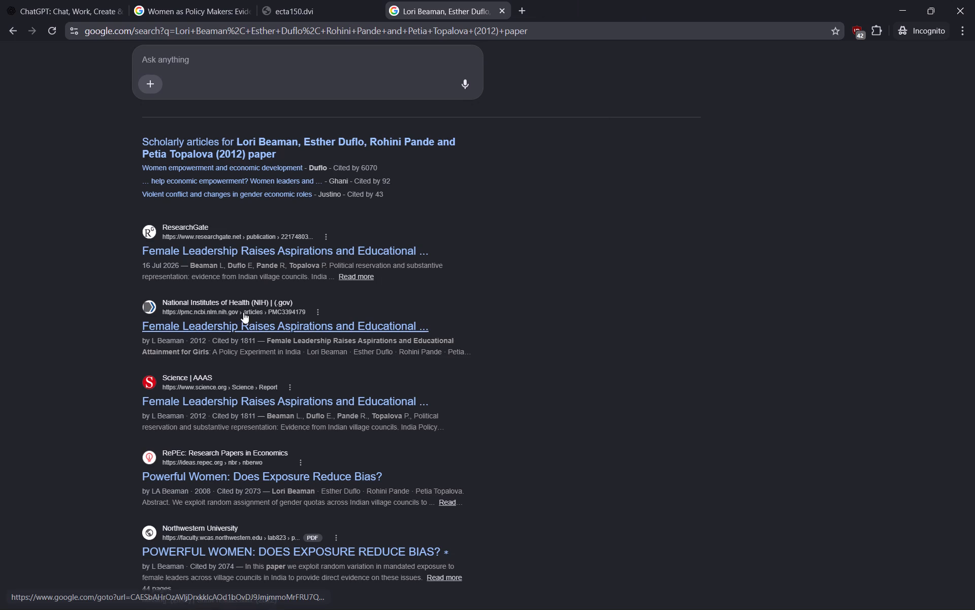
Open the National Institutes of Health result "Female Leadership Raises Aspirations and Educational ..." in a separate tab and bring it up.
{"action": "right_click", "coordinate": [251, 331]}
{"action": "left_click", "coordinate": [305, 343]}
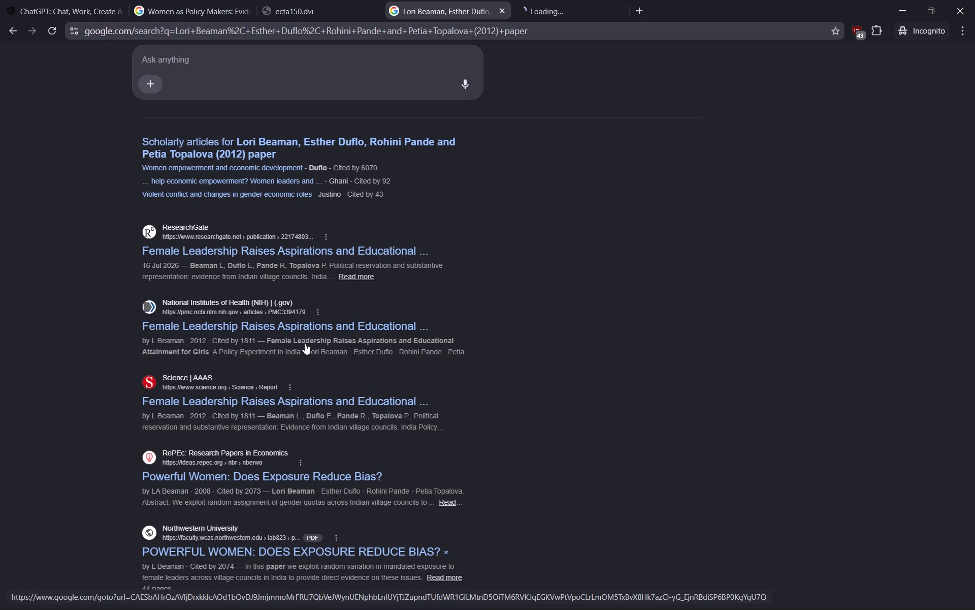
{"action": "left_click", "coordinate": [565, 0]}
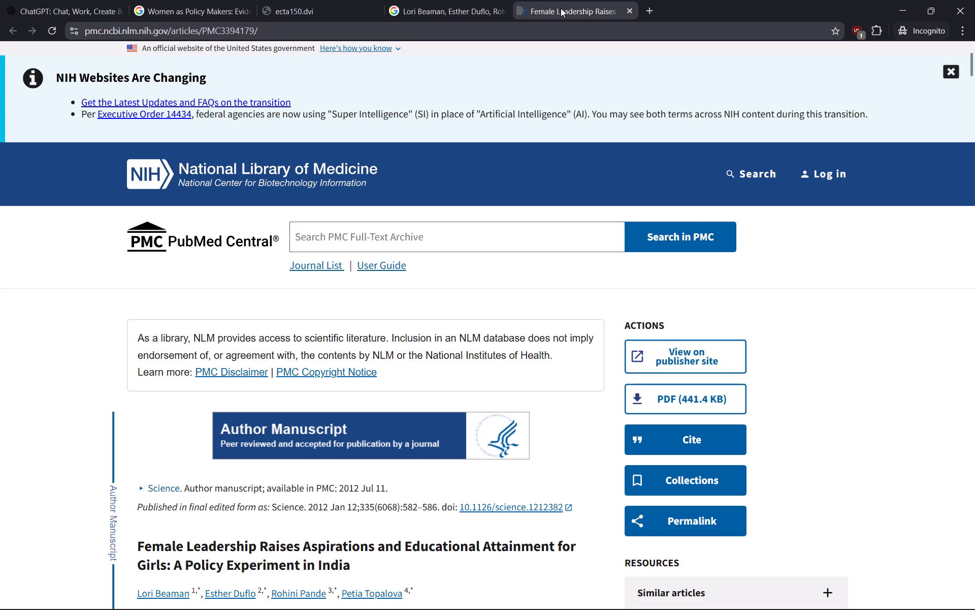
Open the publisher's version of the article at Science in a separate tab from the PMC article page.
{"action": "scroll", "coordinate": [320, 238], "scroll_direction": "down", "scroll_amount": 3}
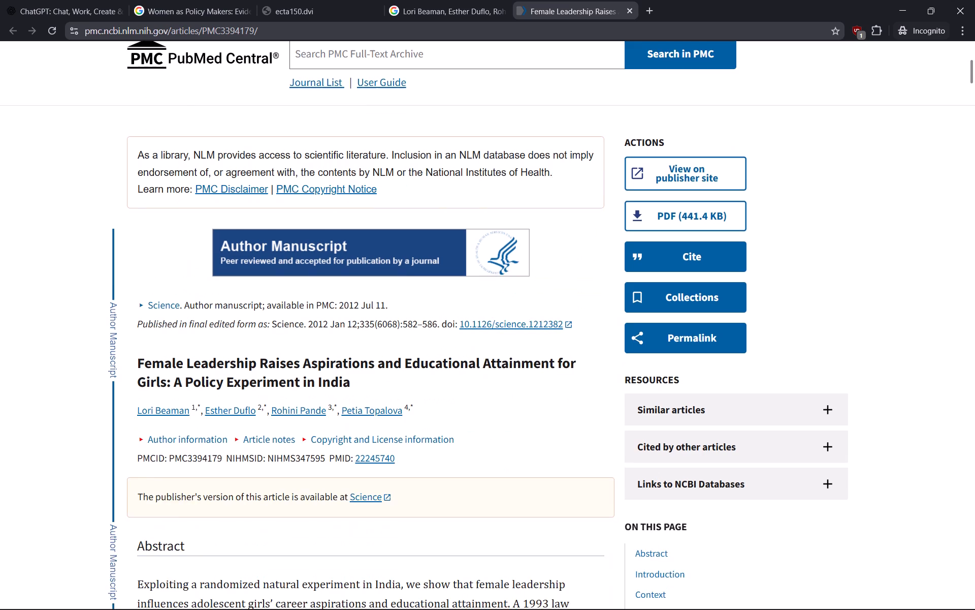
{"action": "scroll", "coordinate": [320, 238], "scroll_direction": "down", "scroll_amount": 4}
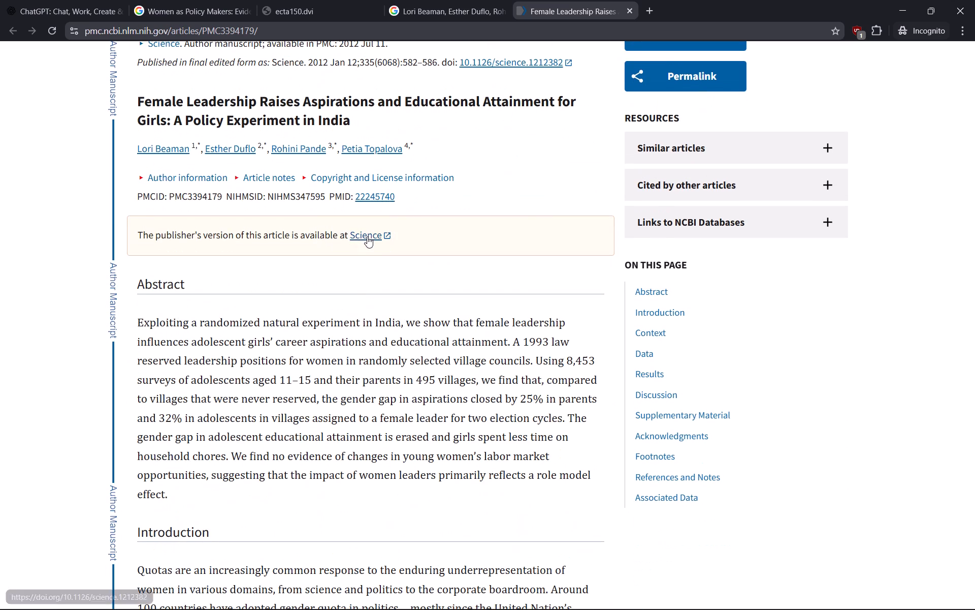
{"action": "right_click", "coordinate": [367, 236]}
{"action": "left_click", "coordinate": [396, 247]}
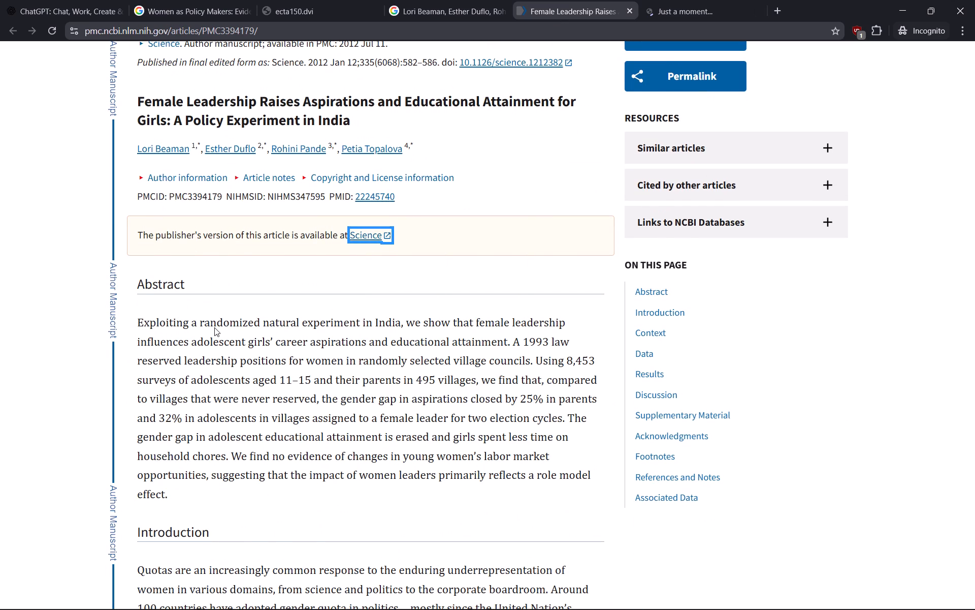
Read the Abstract of the PMC article on female leadership and girls' aspirations, highlighting the text along the way.
{"action": "scroll", "coordinate": [214, 326], "scroll_direction": "down", "scroll_amount": 4}
{"action": "scroll", "coordinate": [214, 327], "scroll_direction": "up", "scroll_amount": 1}
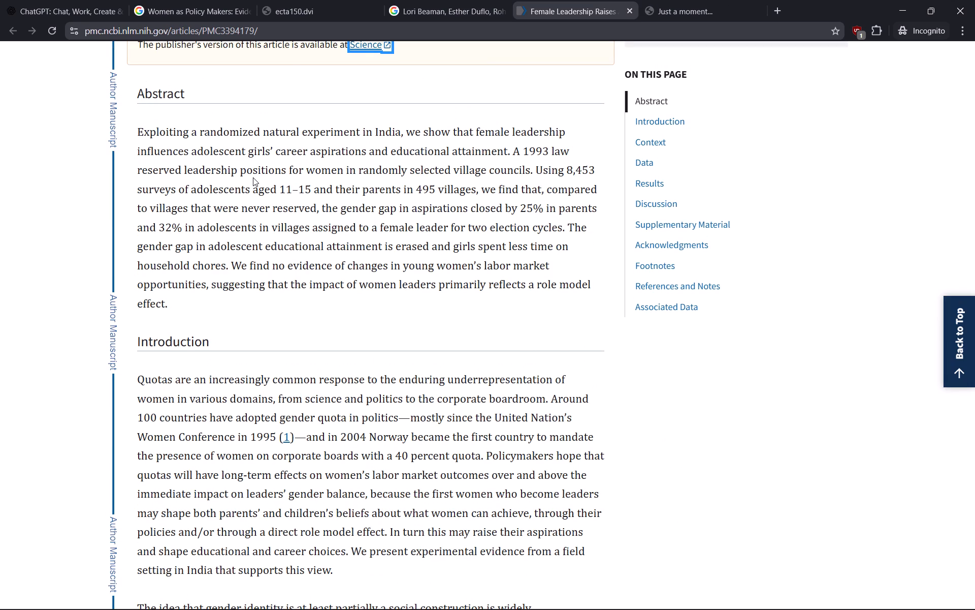
{"action": "left_click_drag", "start_coordinate": [275, 170], "coordinate": [555, 171]}
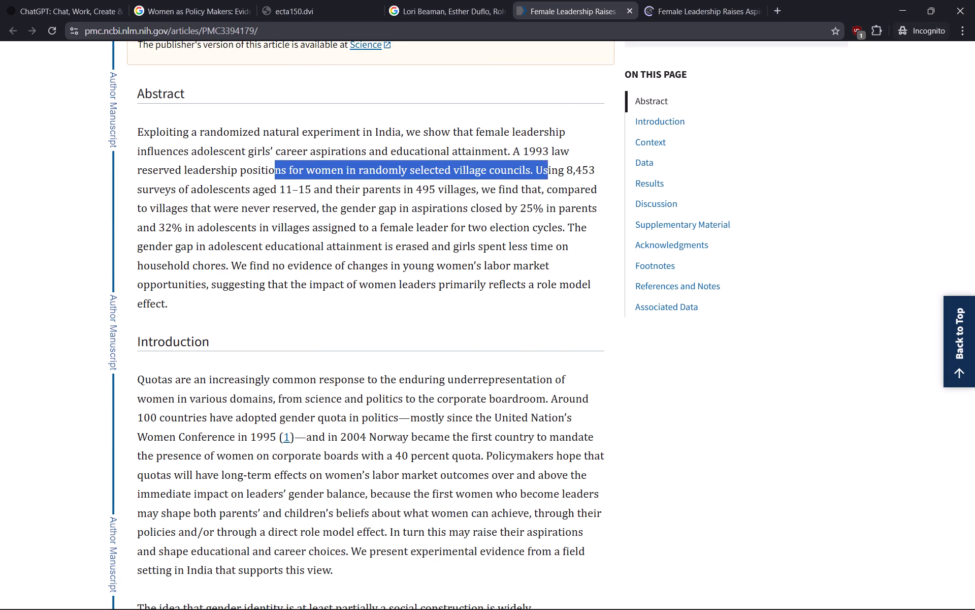
{"action": "left_click_drag", "start_coordinate": [555, 171], "coordinate": [528, 190]}
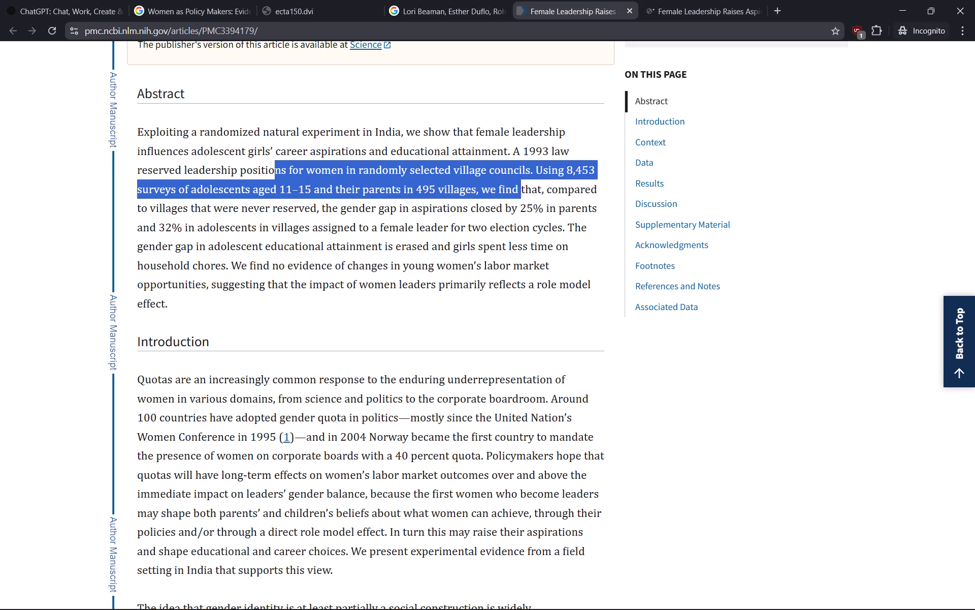
{"action": "left_click_drag", "start_coordinate": [528, 190], "coordinate": [266, 210]}
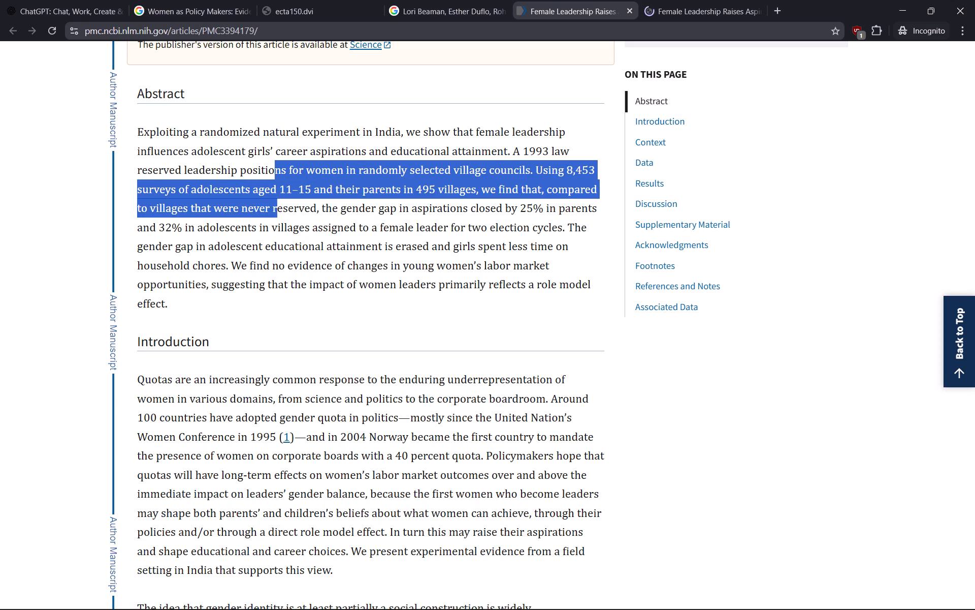
{"action": "left_click_drag", "start_coordinate": [266, 210], "coordinate": [507, 218]}
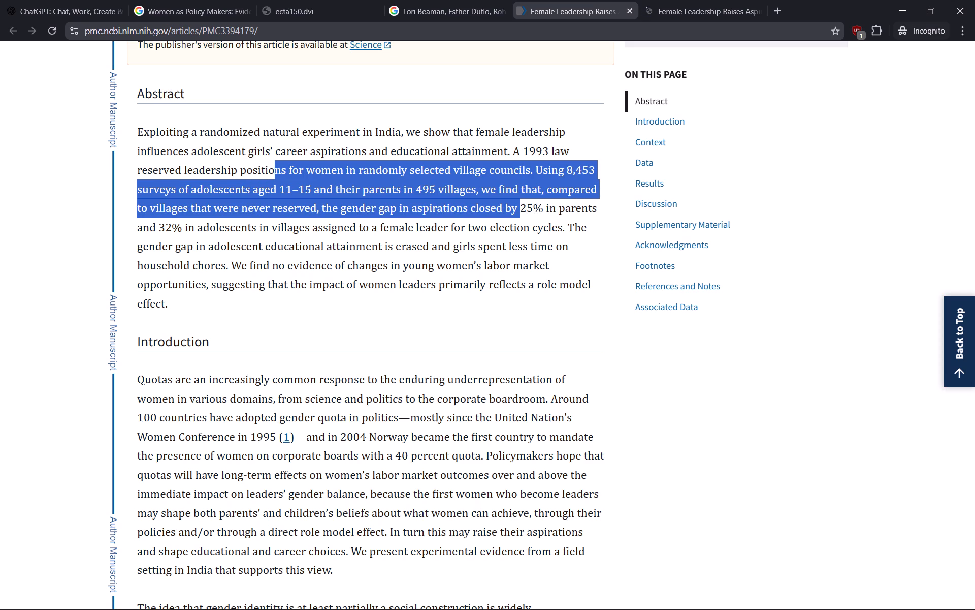
{"action": "left_click_drag", "start_coordinate": [507, 218], "coordinate": [582, 227]}
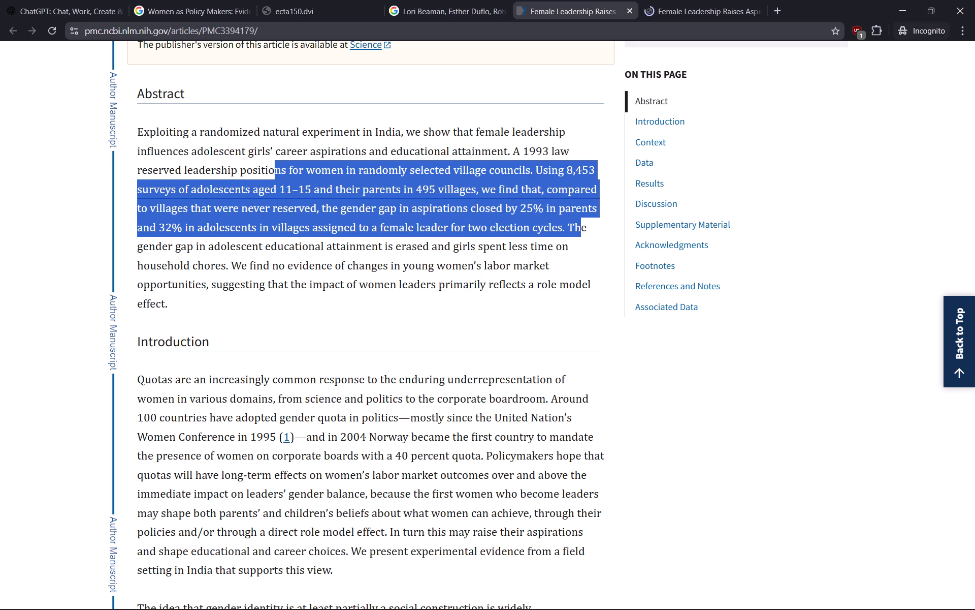
{"action": "left_click_drag", "start_coordinate": [582, 227], "coordinate": [510, 242]}
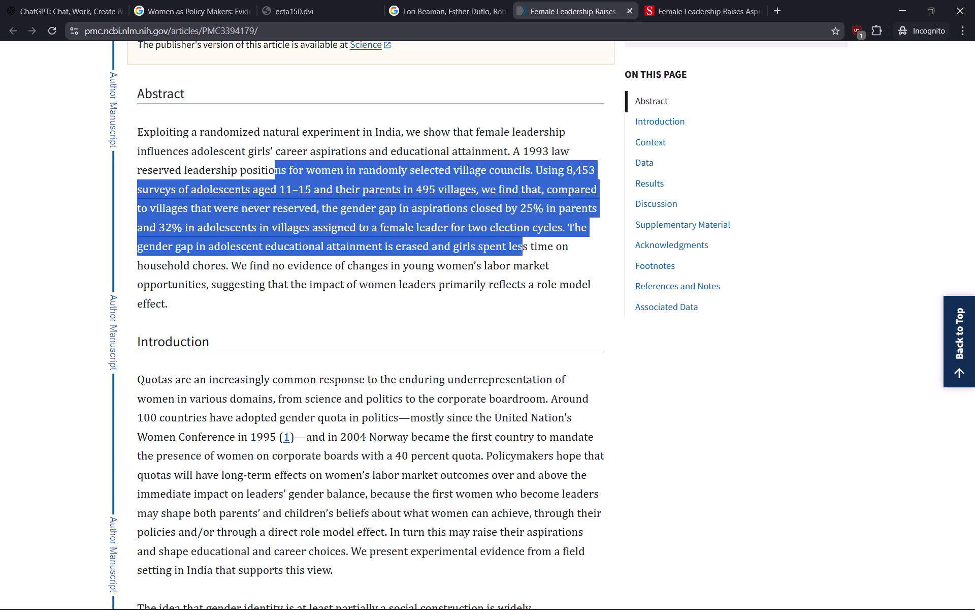
{"action": "left_click_drag", "start_coordinate": [510, 242], "coordinate": [527, 276]}
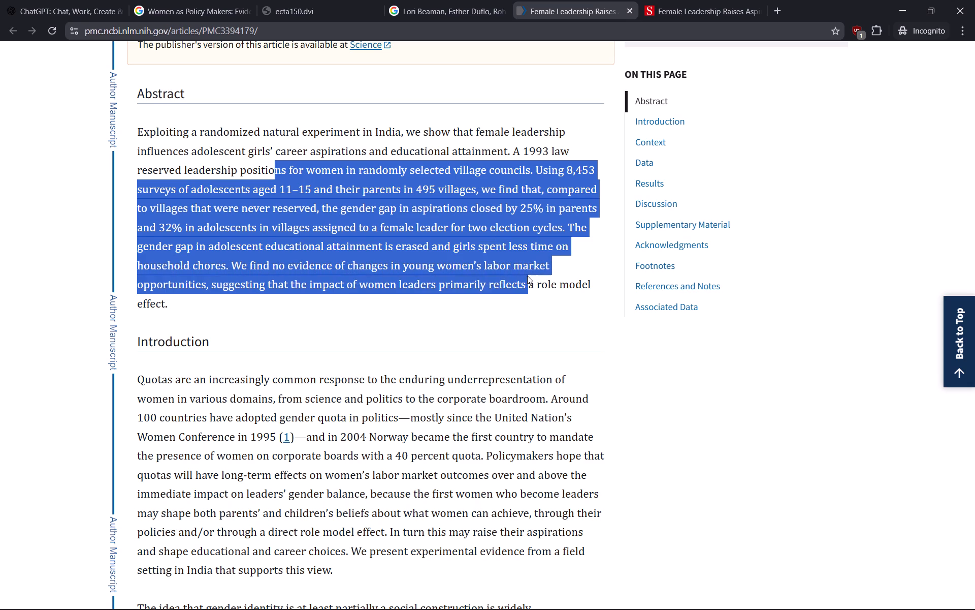
{"action": "left_click_drag", "start_coordinate": [527, 276], "coordinate": [179, 287]}
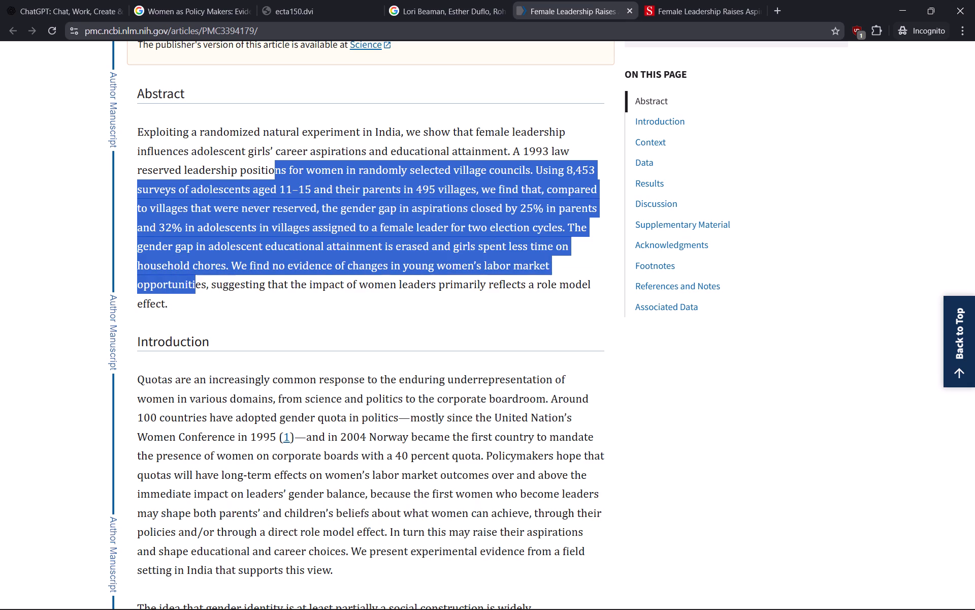
{"action": "left_click_drag", "start_coordinate": [179, 287], "coordinate": [155, 297]}
{"action": "left_click", "coordinate": [155, 297]}
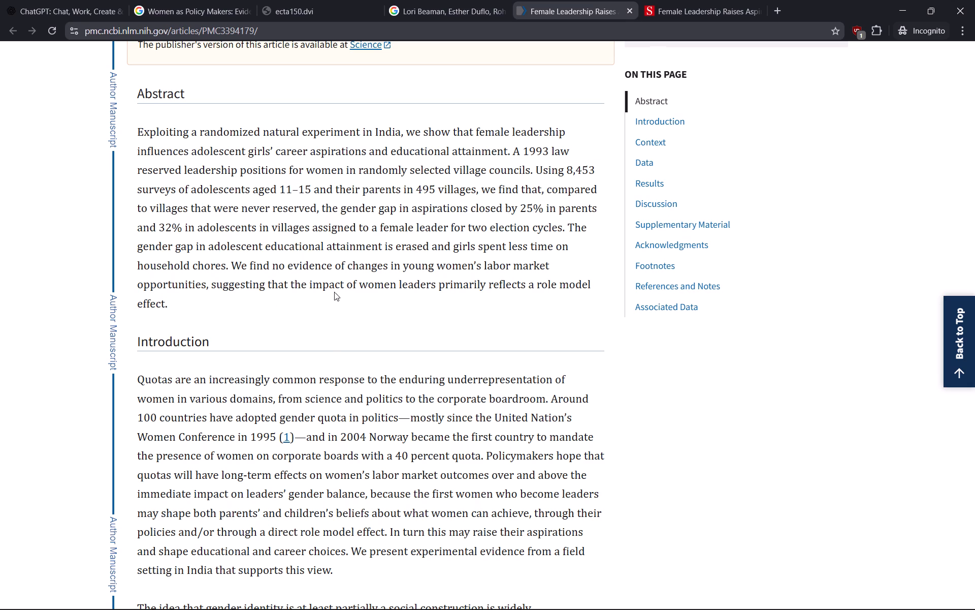
{"action": "scroll", "coordinate": [337, 293], "scroll_direction": "down", "scroll_amount": 4}
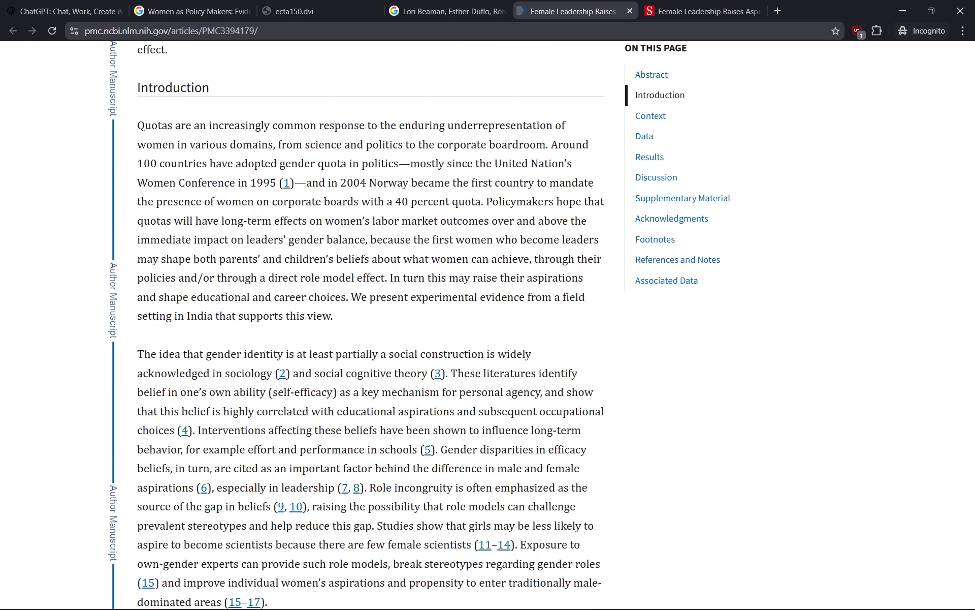
Look through the Science page of the Study B article for its abstract and full-text access, and close its tab.
{"action": "left_click", "coordinate": [687, 0]}
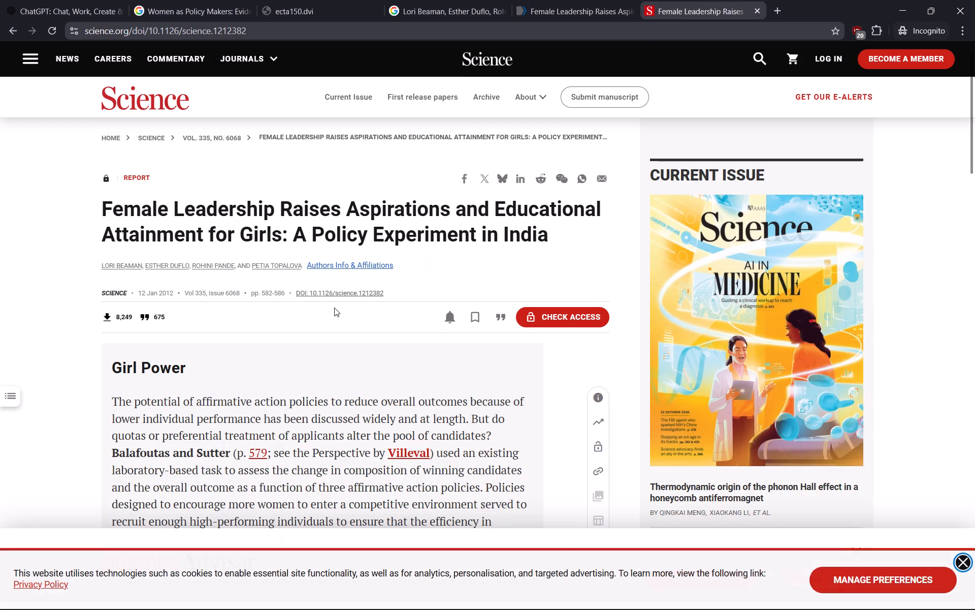
{"action": "scroll", "coordinate": [366, 308], "scroll_direction": "down", "scroll_amount": 5}
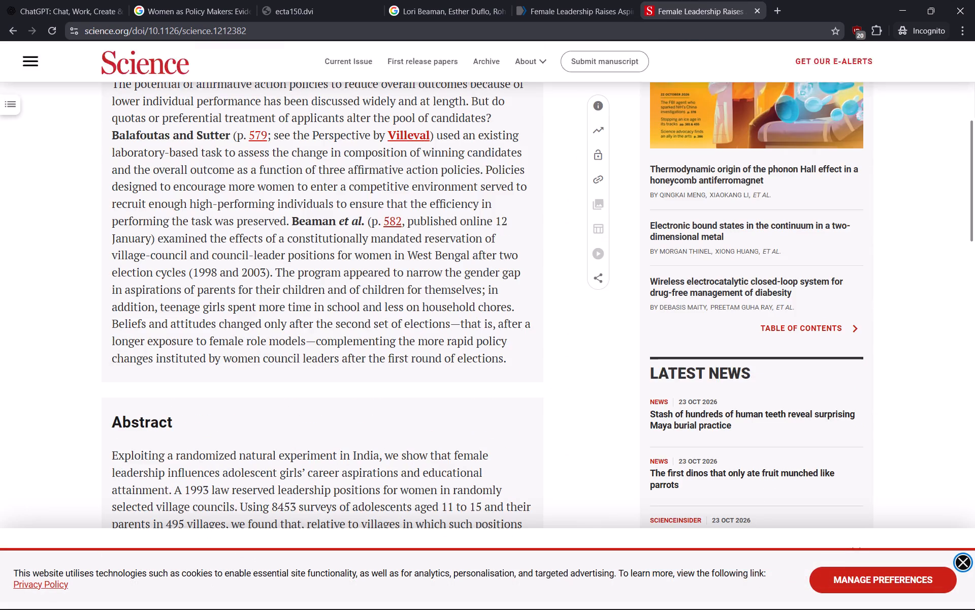
{"action": "scroll", "coordinate": [366, 308], "scroll_direction": "down", "scroll_amount": 9}
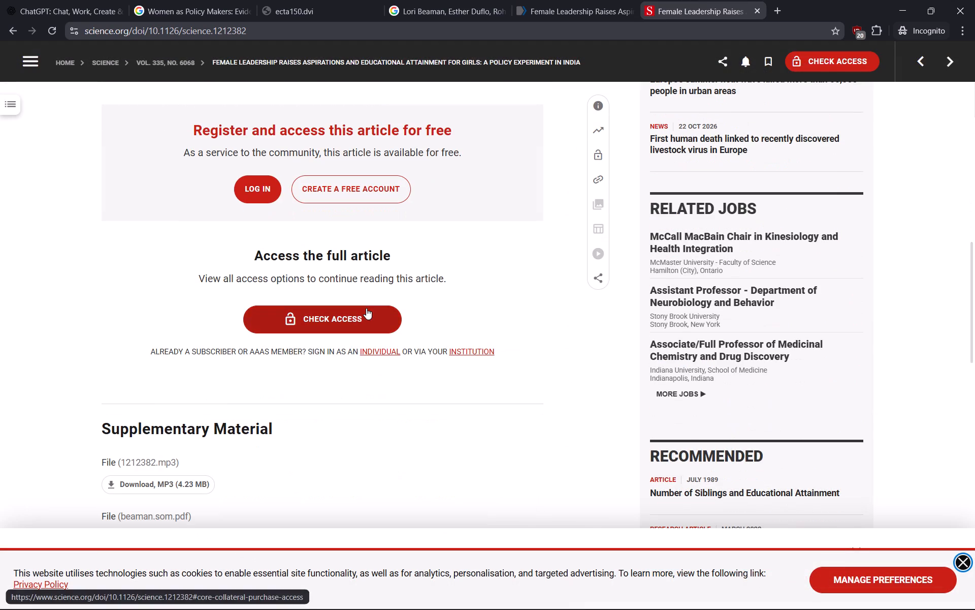
{"action": "scroll", "coordinate": [366, 308], "scroll_direction": "up", "scroll_amount": 19}
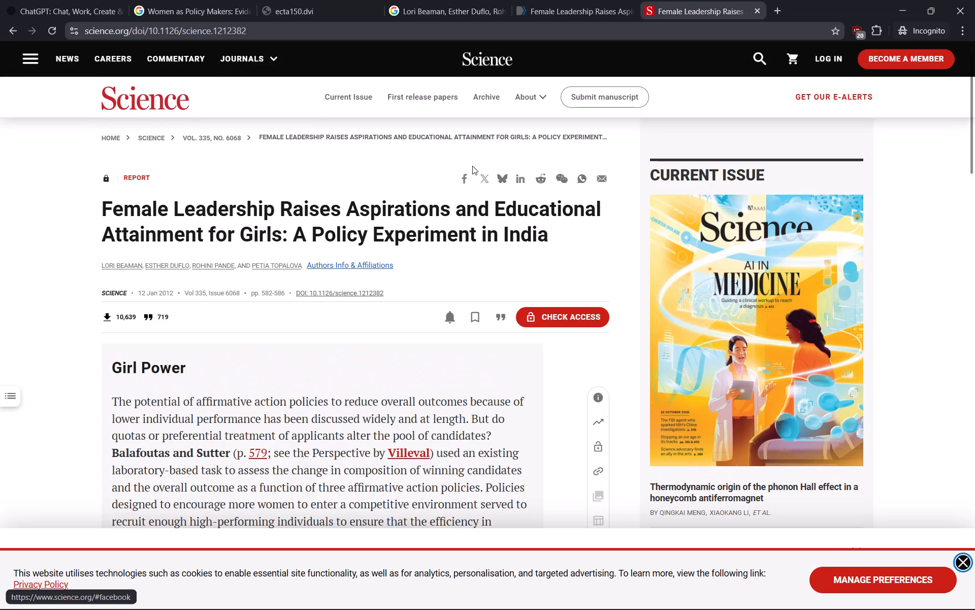
{"action": "left_click", "coordinate": [761, 11]}
Read the Introduction and Context sections of the PMC article on female leadership, highlighting passages along the way.
{"action": "scroll", "coordinate": [257, 220], "scroll_direction": "down", "scroll_amount": 4}
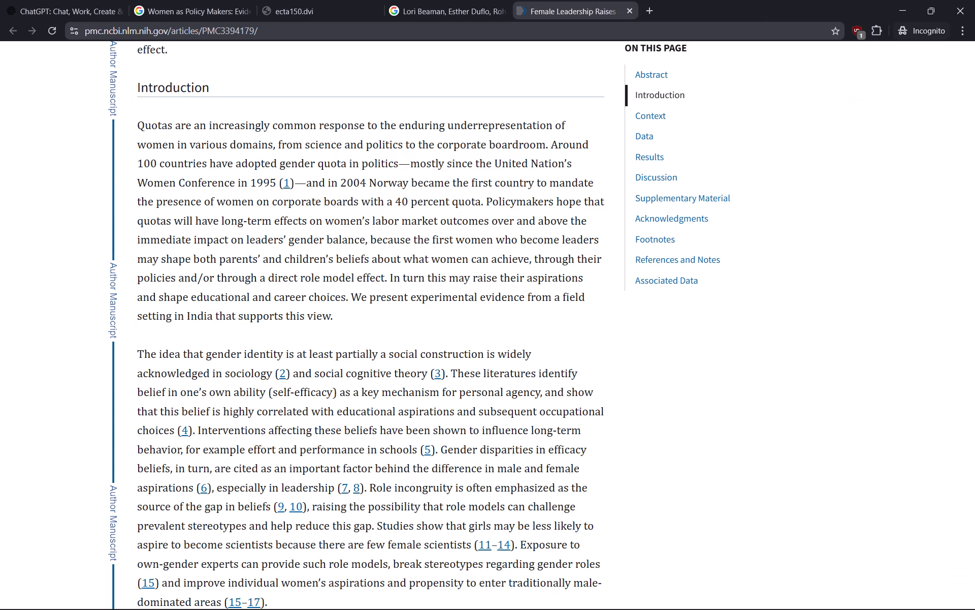
{"action": "scroll", "coordinate": [256, 221], "scroll_direction": "down", "scroll_amount": 1}
{"action": "scroll", "coordinate": [255, 222], "scroll_direction": "up", "scroll_amount": 3}
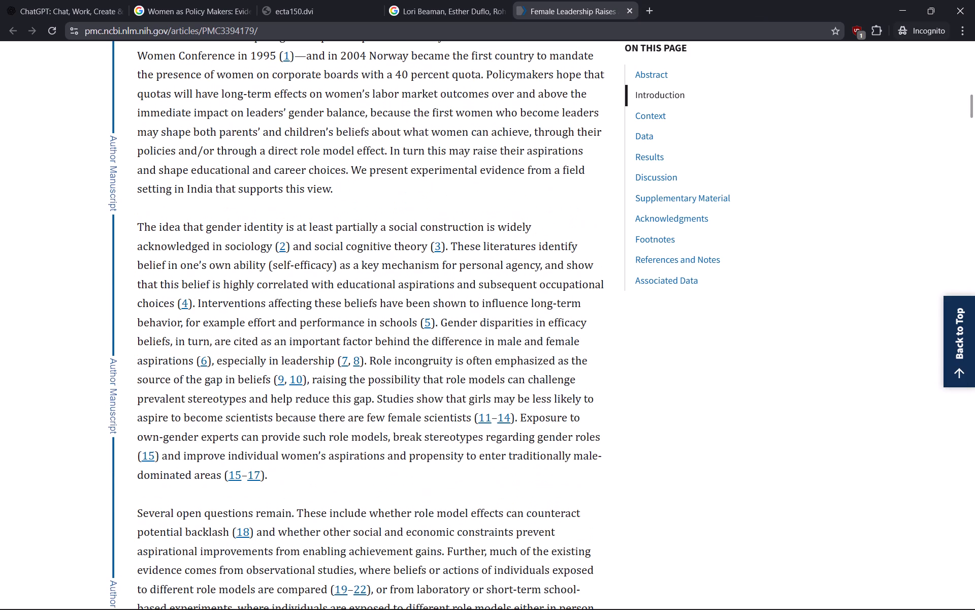
{"action": "scroll", "coordinate": [255, 222], "scroll_direction": "down", "scroll_amount": 3}
{"action": "scroll", "coordinate": [255, 222], "scroll_direction": "up", "scroll_amount": 1}
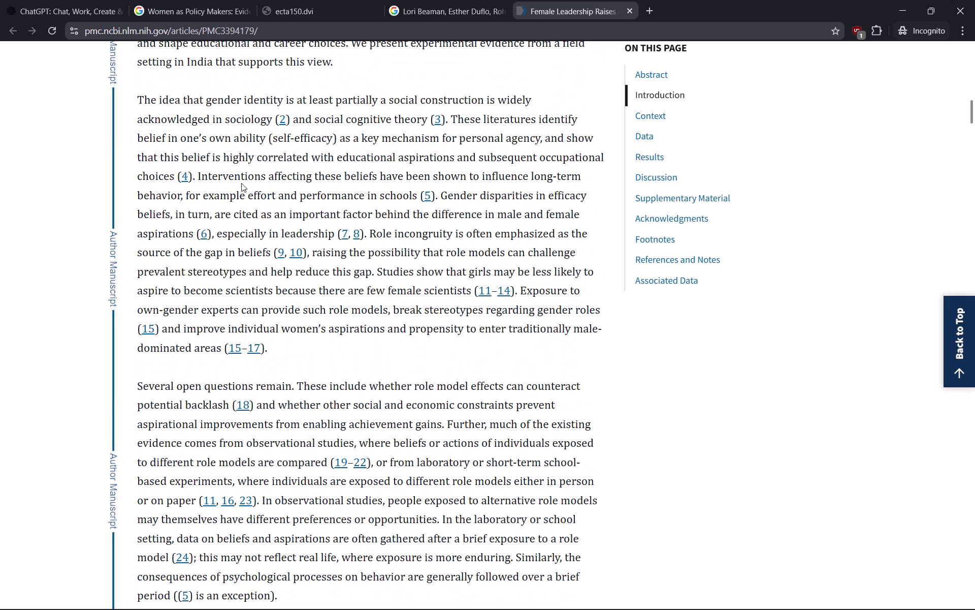
{"action": "left_click_drag", "start_coordinate": [358, 99], "coordinate": [503, 101]}
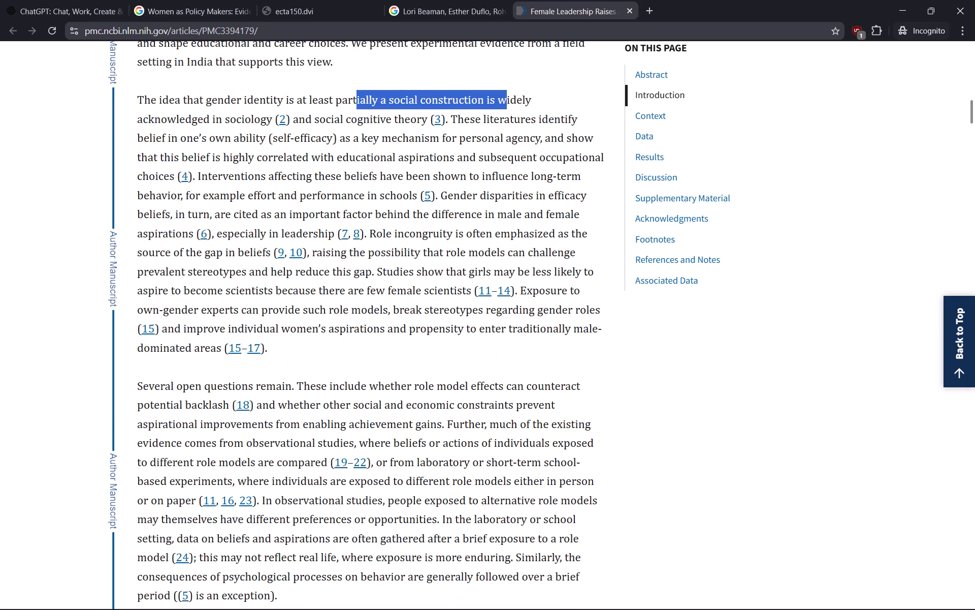
{"action": "left_click_drag", "start_coordinate": [503, 101], "coordinate": [545, 132]}
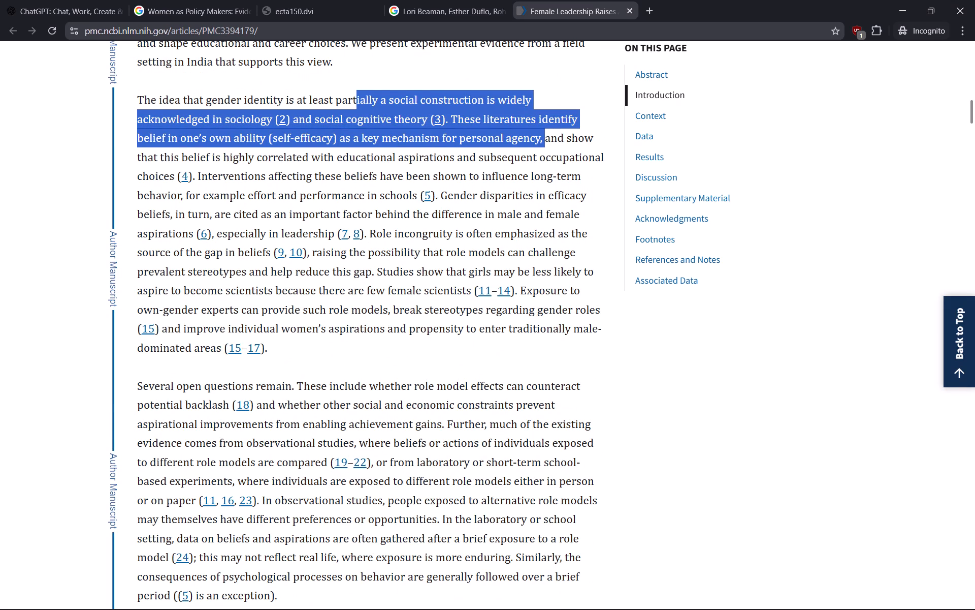
{"action": "left_click_drag", "start_coordinate": [545, 132], "coordinate": [398, 168]}
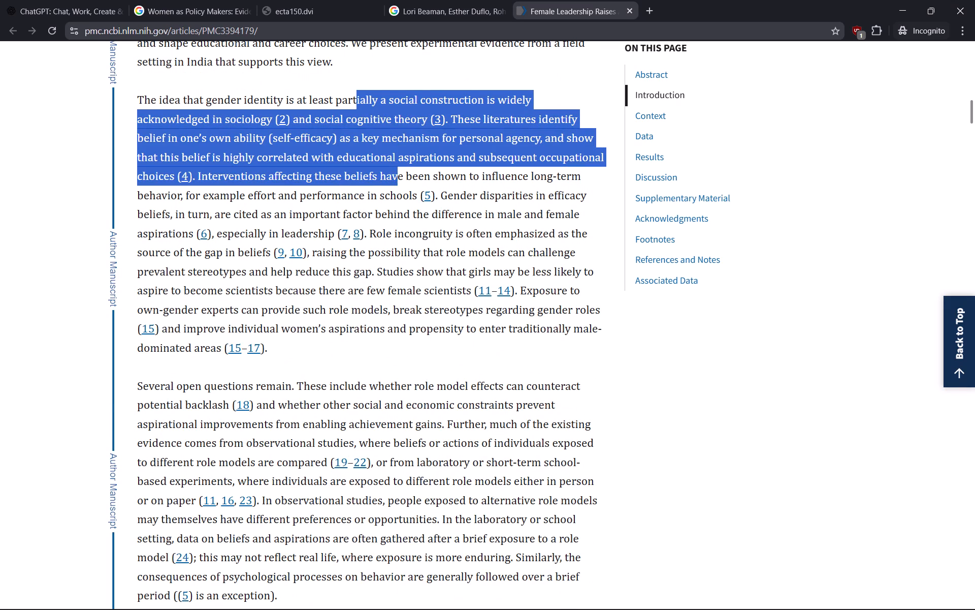
{"action": "left_click_drag", "start_coordinate": [398, 168], "coordinate": [392, 179]}
{"action": "left_click", "coordinate": [392, 179]}
{"action": "scroll", "coordinate": [392, 179], "scroll_direction": "down", "scroll_amount": 5}
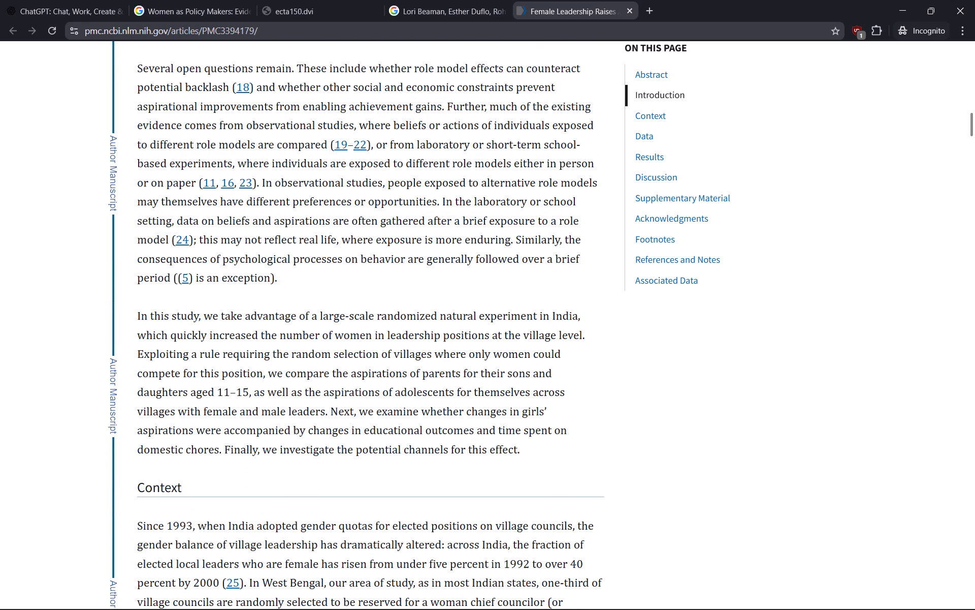
{"action": "scroll", "coordinate": [392, 180], "scroll_direction": "down", "scroll_amount": 4}
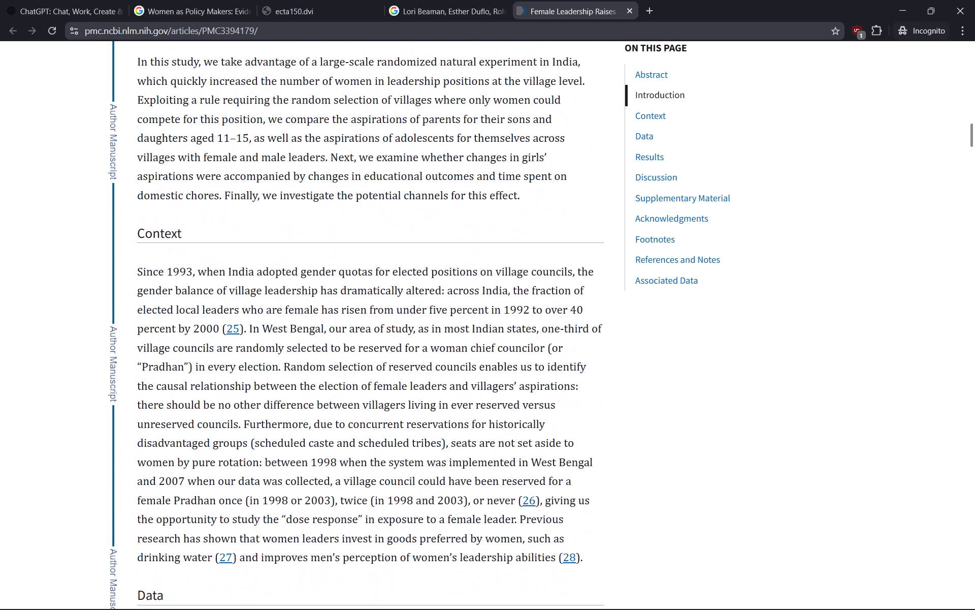
{"action": "scroll", "coordinate": [392, 180], "scroll_direction": "down", "scroll_amount": 3}
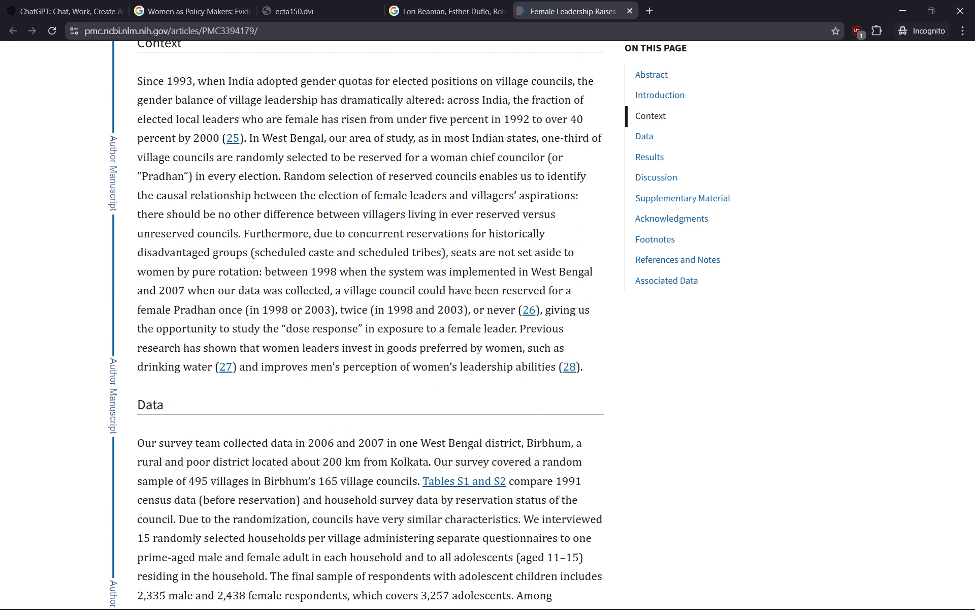
{"action": "left_click_drag", "start_coordinate": [276, 120], "coordinate": [552, 111]}
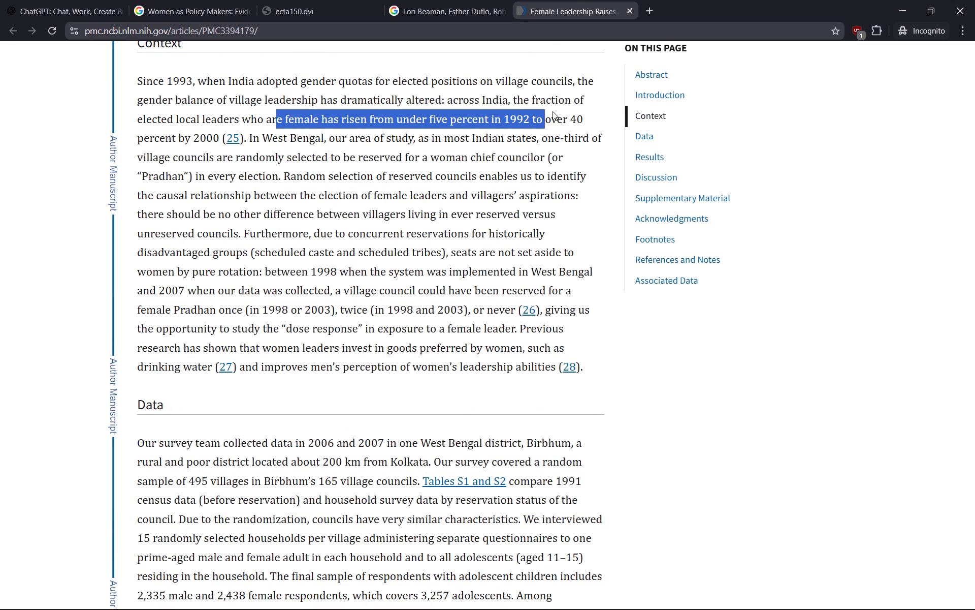
{"action": "left_click_drag", "start_coordinate": [552, 111], "coordinate": [377, 132]}
{"action": "left_click", "coordinate": [377, 132]}
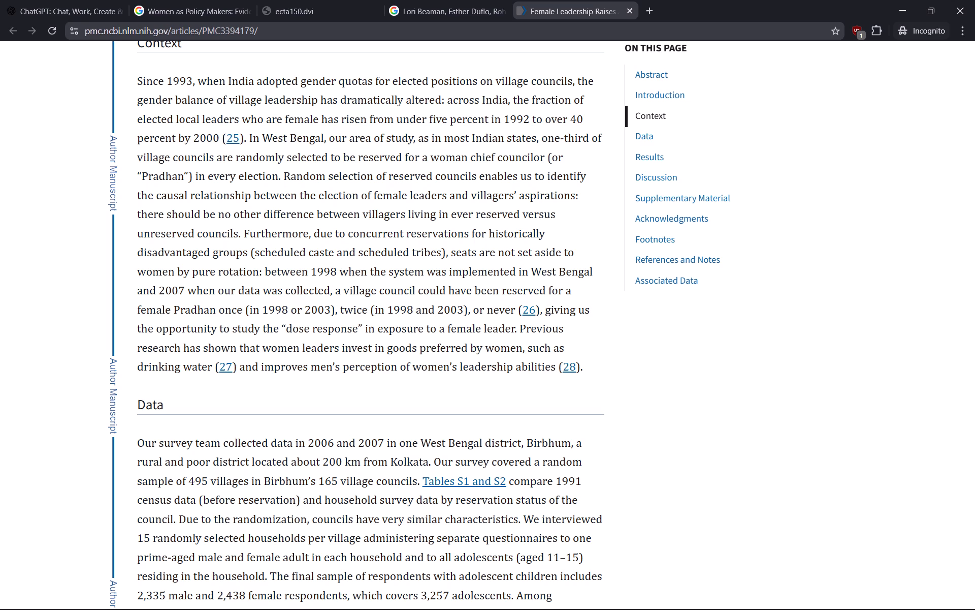
Copy the Context section's opening sentence of the PMC article, from "Since 1993, when India adopted gender quotas" through "percent by 2000".
{"action": "scroll", "coordinate": [377, 132], "scroll_direction": "up", "scroll_amount": 1}
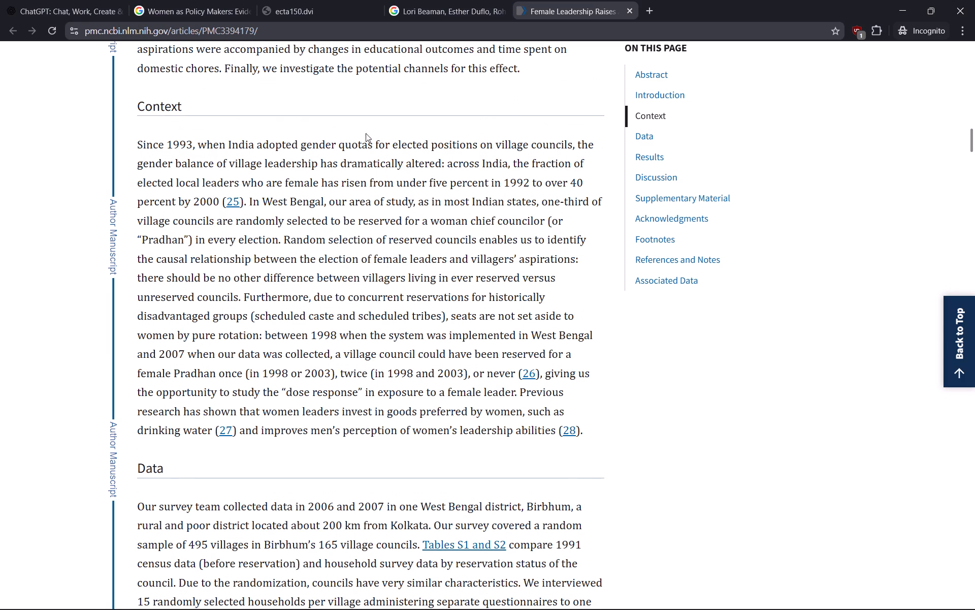
{"action": "left_click_drag", "start_coordinate": [139, 145], "coordinate": [553, 144]}
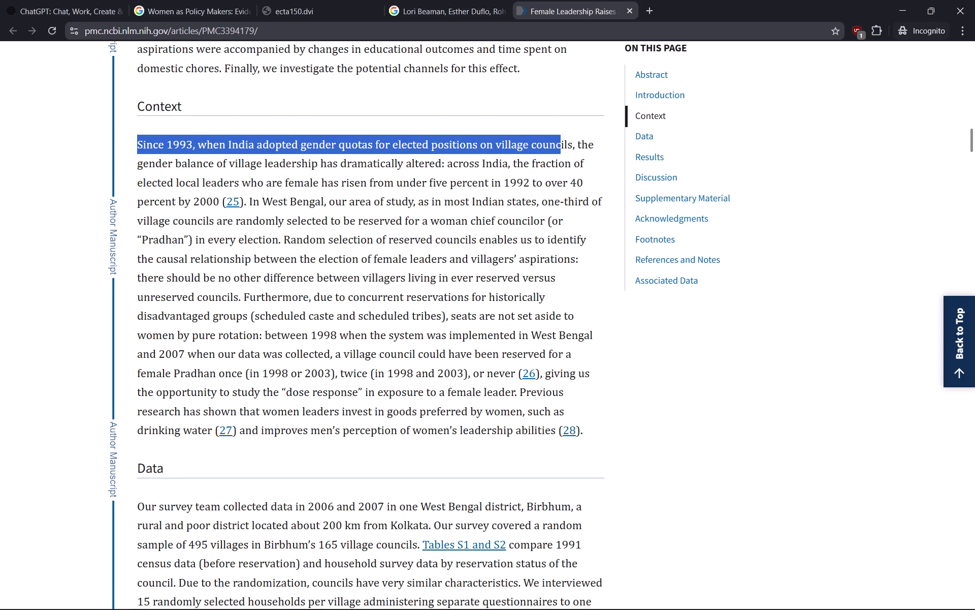
{"action": "left_click_drag", "start_coordinate": [553, 144], "coordinate": [570, 159]}
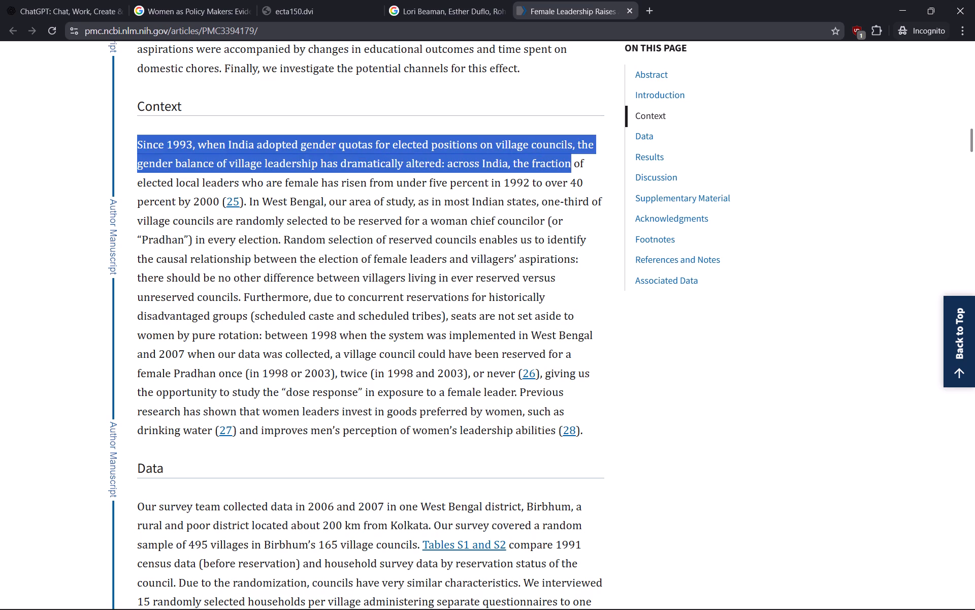
{"action": "left_click_drag", "start_coordinate": [570, 159], "coordinate": [590, 184]}
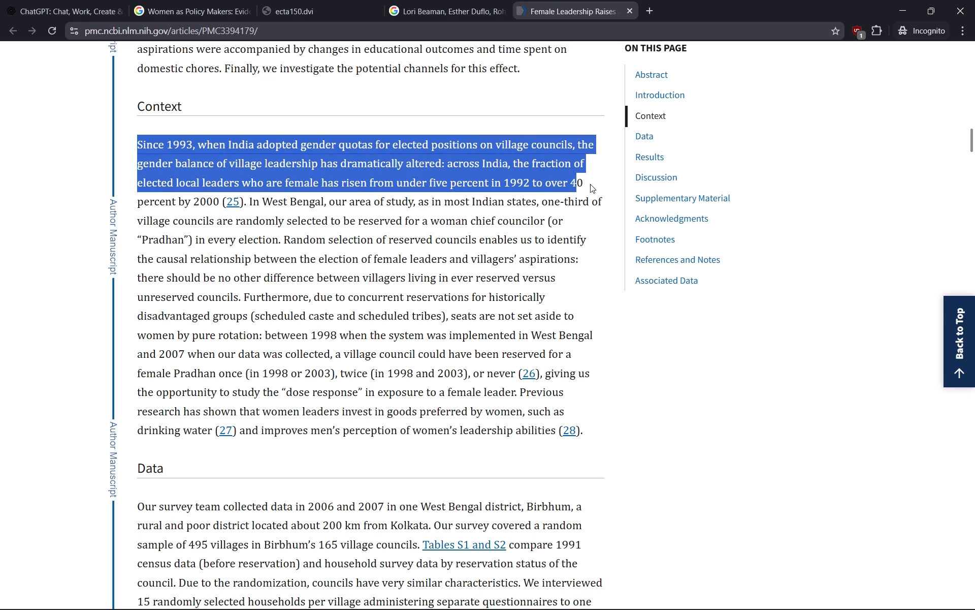
{"action": "left_click_drag", "start_coordinate": [590, 184], "coordinate": [216, 203]}
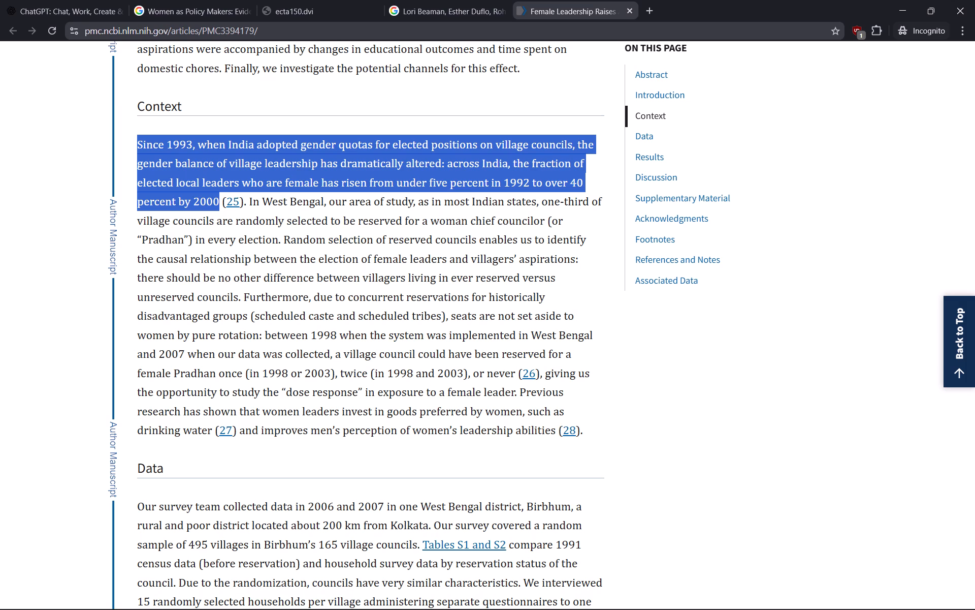
{"action": "key", "text": "ctrl+c"}
{"action": "key", "text": "ctrl+c"}
{"action": "left_click", "coordinate": [169, 178]}
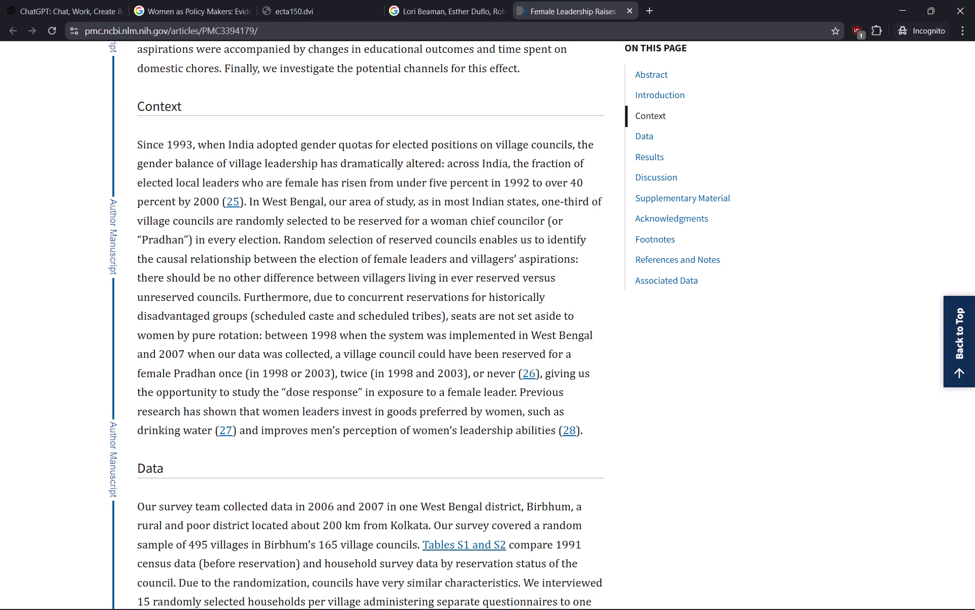
Switch to the Canva presentation and duplicate slide 3, "Does it actually make a difference??".
{"action": "left_click", "coordinate": [902, 0]}
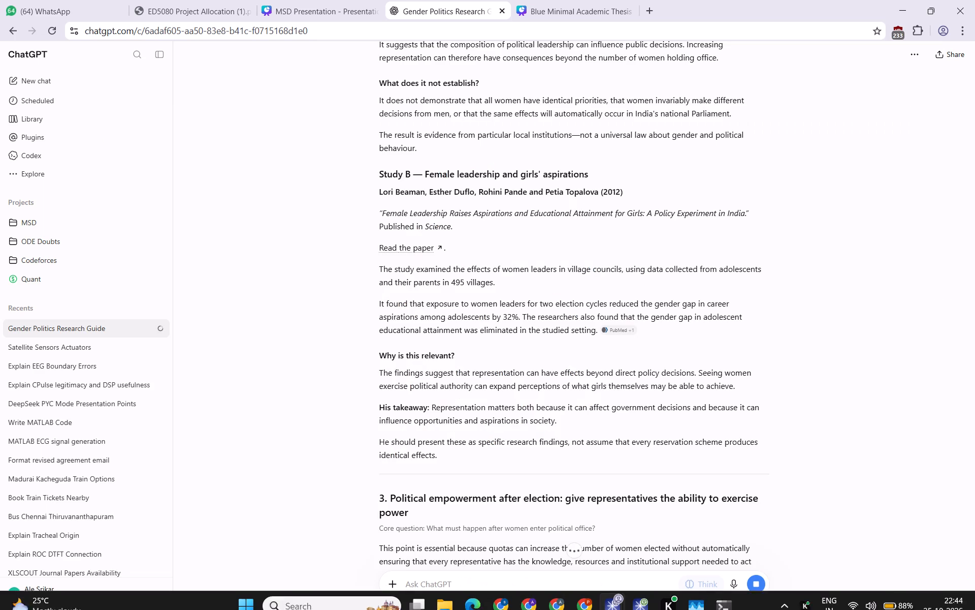
{"action": "left_click", "coordinate": [587, 0]}
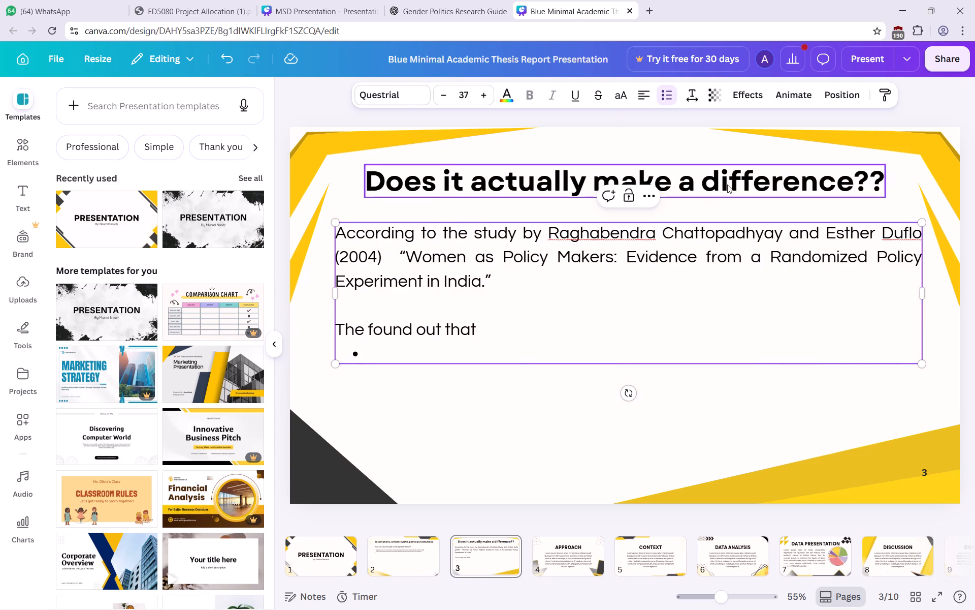
{"action": "key", "text": "ctrl+d"}
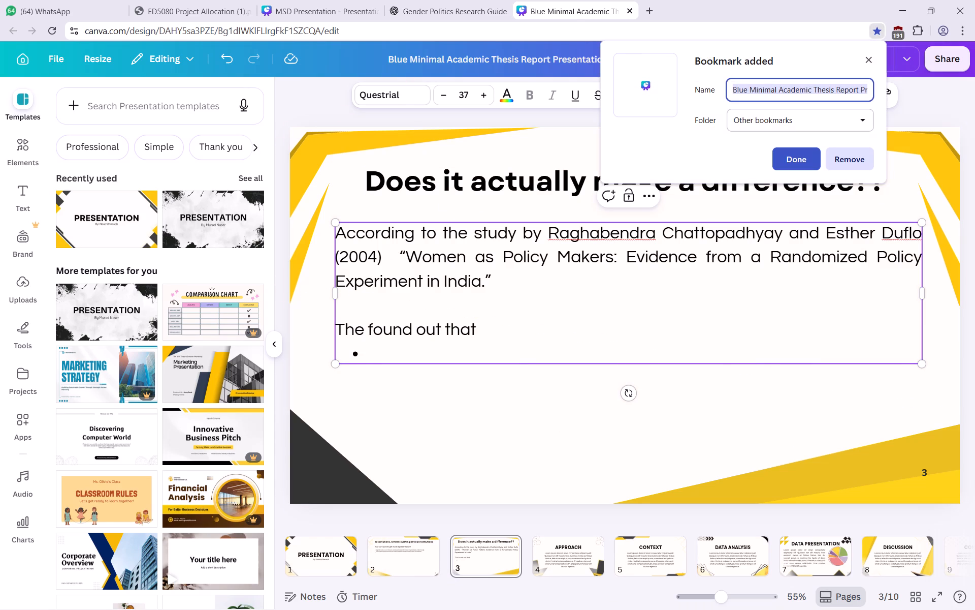
{"action": "left_click", "coordinate": [866, 52]}
{"action": "left_click", "coordinate": [868, 58]}
{"action": "left_click", "coordinate": [462, 551]}
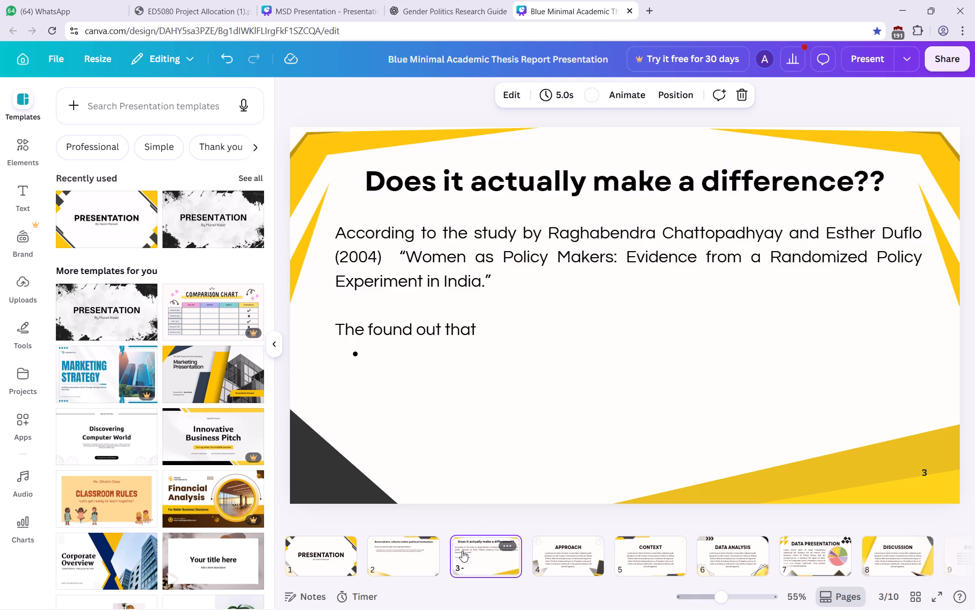
{"action": "key", "text": "ctrl+d"}
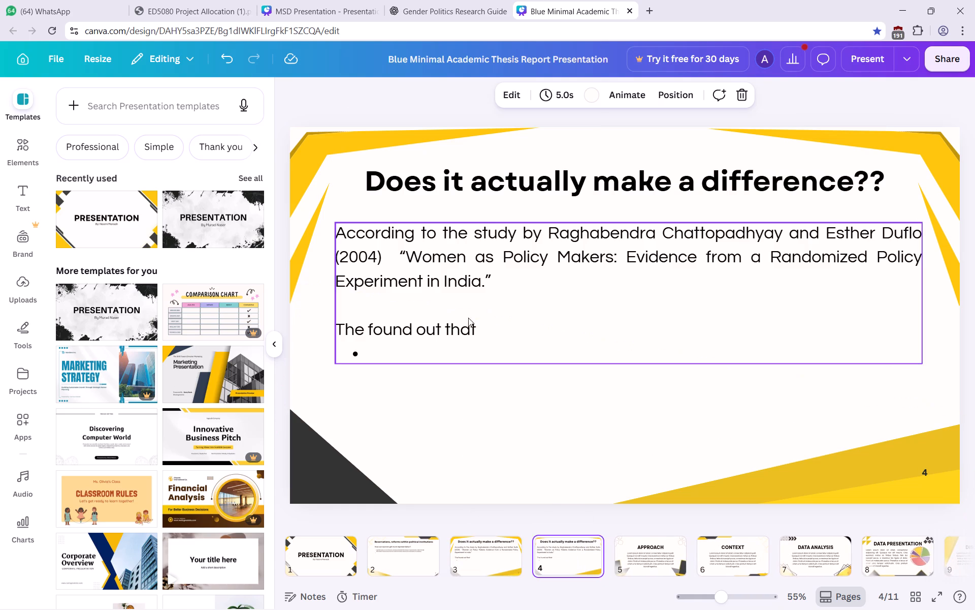
{"action": "left_click", "coordinate": [451, 348]}
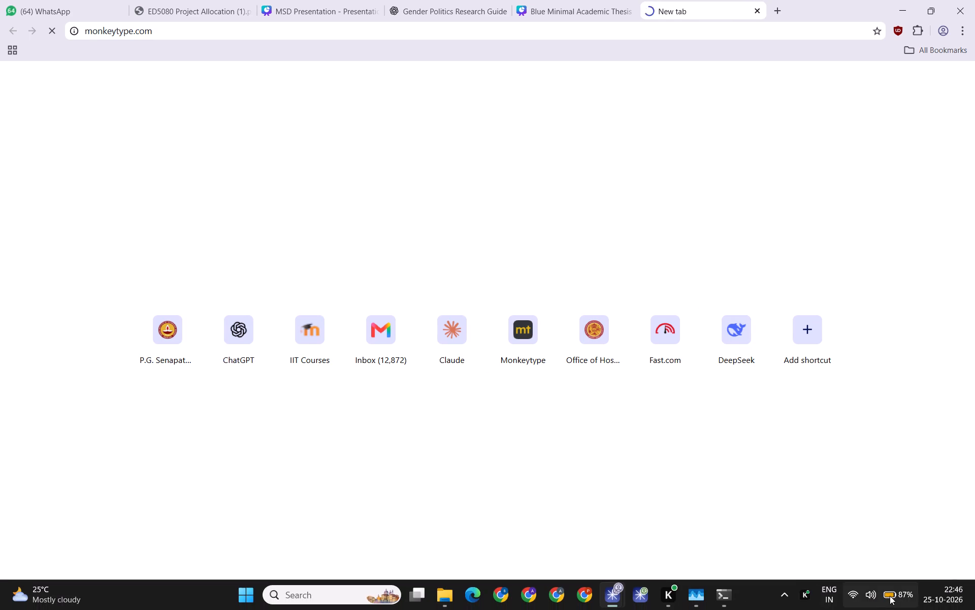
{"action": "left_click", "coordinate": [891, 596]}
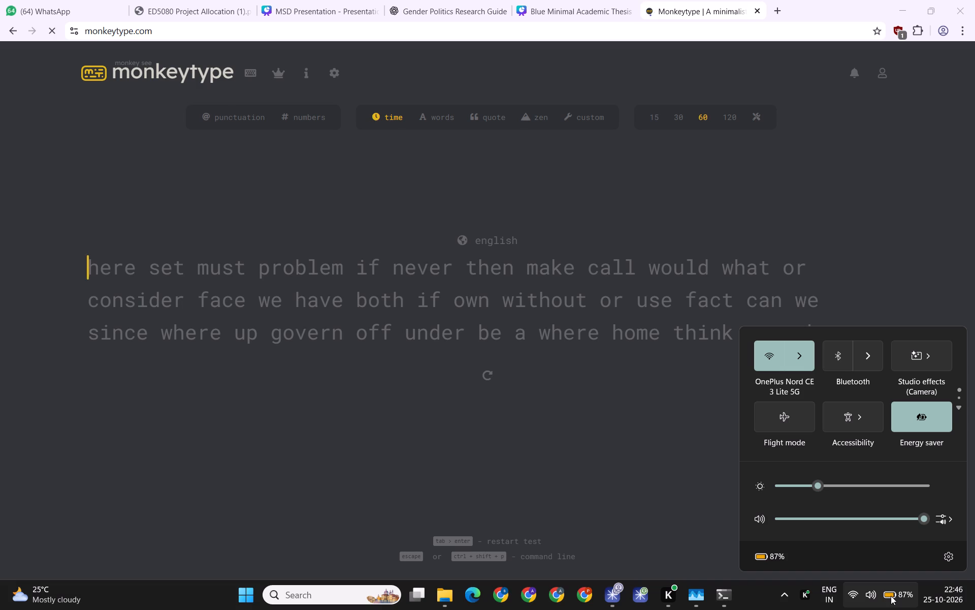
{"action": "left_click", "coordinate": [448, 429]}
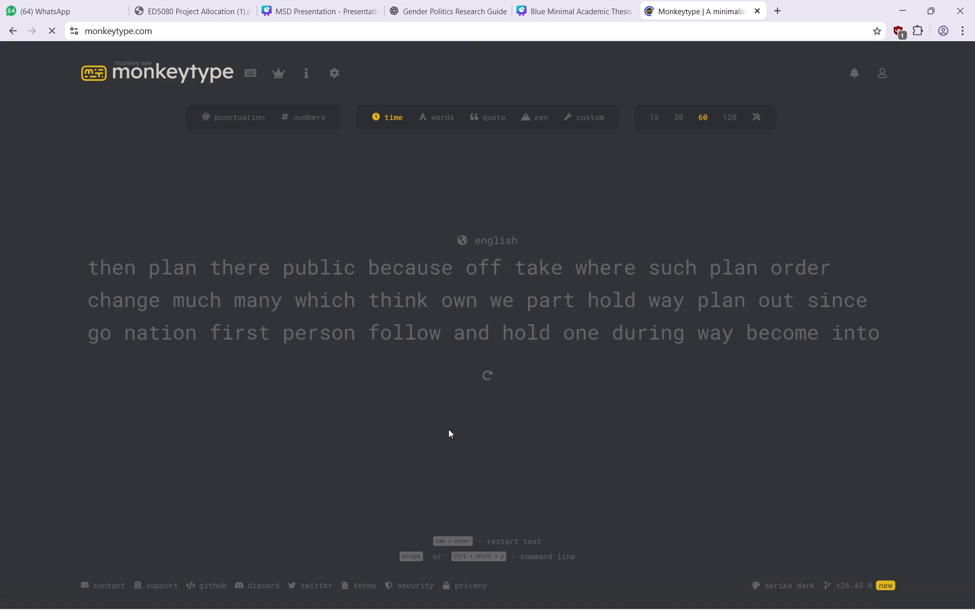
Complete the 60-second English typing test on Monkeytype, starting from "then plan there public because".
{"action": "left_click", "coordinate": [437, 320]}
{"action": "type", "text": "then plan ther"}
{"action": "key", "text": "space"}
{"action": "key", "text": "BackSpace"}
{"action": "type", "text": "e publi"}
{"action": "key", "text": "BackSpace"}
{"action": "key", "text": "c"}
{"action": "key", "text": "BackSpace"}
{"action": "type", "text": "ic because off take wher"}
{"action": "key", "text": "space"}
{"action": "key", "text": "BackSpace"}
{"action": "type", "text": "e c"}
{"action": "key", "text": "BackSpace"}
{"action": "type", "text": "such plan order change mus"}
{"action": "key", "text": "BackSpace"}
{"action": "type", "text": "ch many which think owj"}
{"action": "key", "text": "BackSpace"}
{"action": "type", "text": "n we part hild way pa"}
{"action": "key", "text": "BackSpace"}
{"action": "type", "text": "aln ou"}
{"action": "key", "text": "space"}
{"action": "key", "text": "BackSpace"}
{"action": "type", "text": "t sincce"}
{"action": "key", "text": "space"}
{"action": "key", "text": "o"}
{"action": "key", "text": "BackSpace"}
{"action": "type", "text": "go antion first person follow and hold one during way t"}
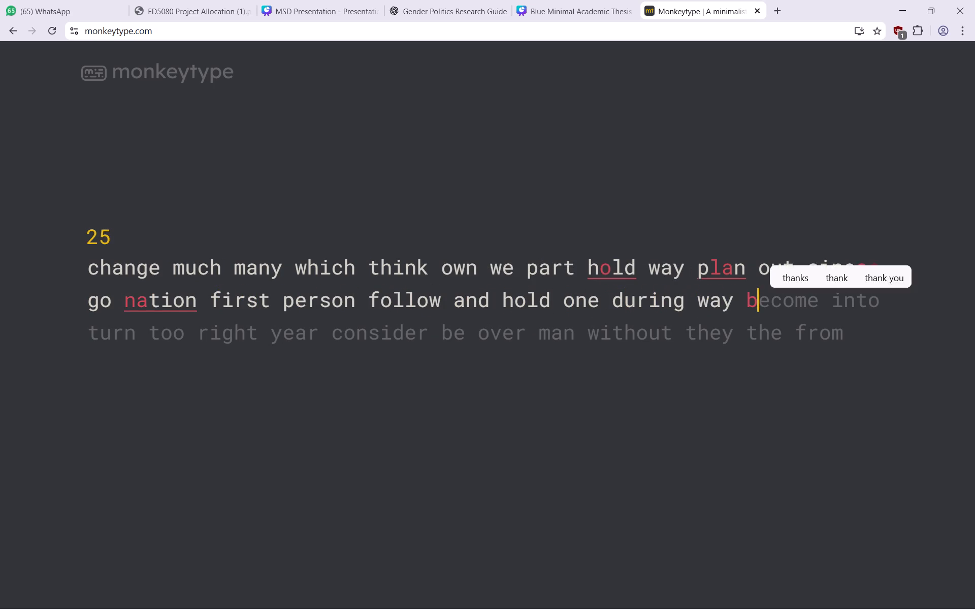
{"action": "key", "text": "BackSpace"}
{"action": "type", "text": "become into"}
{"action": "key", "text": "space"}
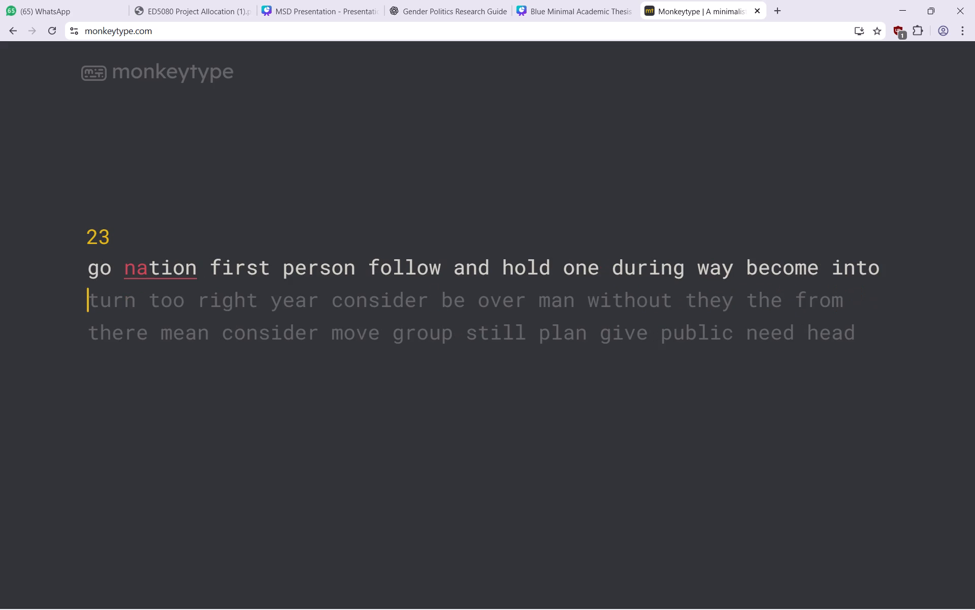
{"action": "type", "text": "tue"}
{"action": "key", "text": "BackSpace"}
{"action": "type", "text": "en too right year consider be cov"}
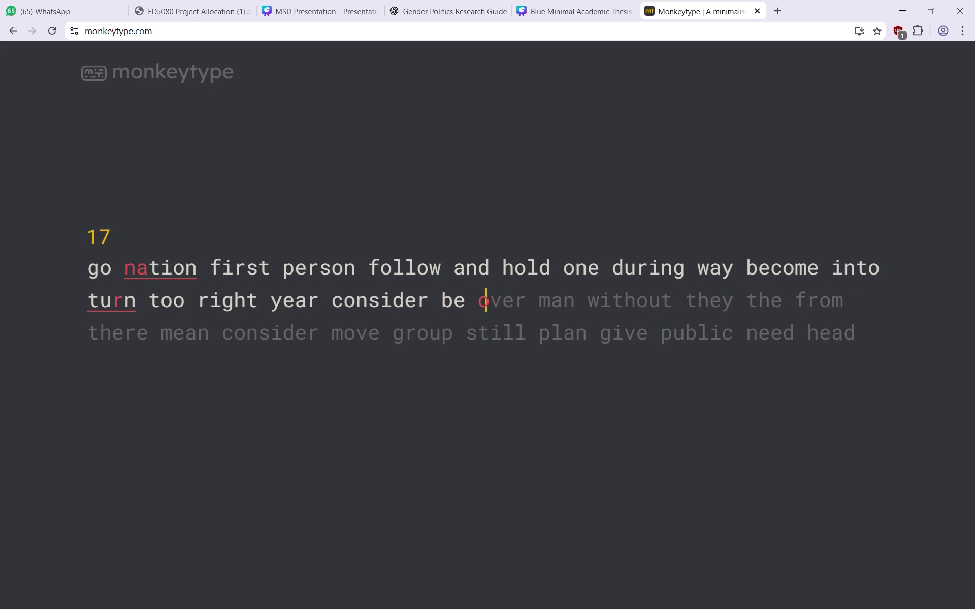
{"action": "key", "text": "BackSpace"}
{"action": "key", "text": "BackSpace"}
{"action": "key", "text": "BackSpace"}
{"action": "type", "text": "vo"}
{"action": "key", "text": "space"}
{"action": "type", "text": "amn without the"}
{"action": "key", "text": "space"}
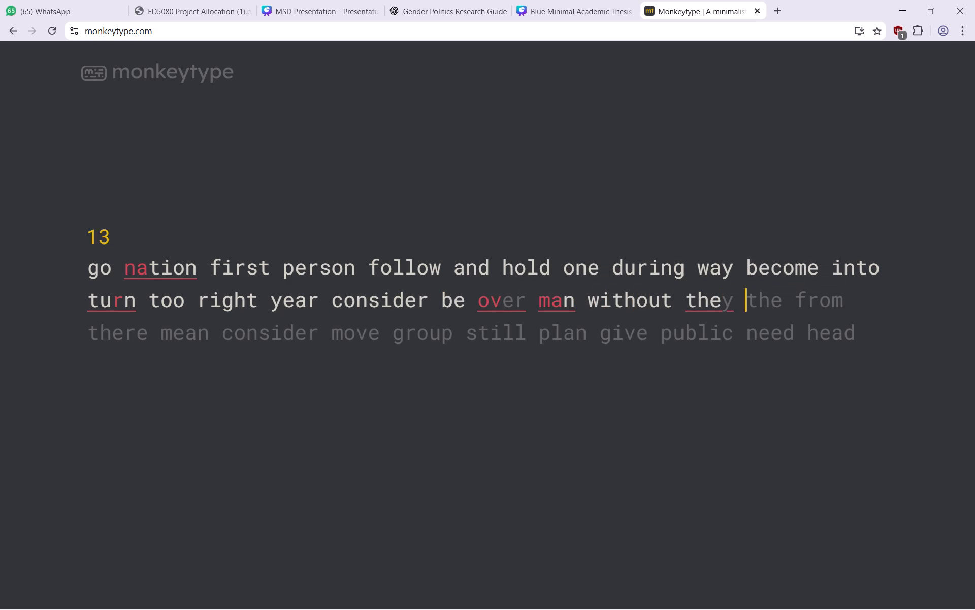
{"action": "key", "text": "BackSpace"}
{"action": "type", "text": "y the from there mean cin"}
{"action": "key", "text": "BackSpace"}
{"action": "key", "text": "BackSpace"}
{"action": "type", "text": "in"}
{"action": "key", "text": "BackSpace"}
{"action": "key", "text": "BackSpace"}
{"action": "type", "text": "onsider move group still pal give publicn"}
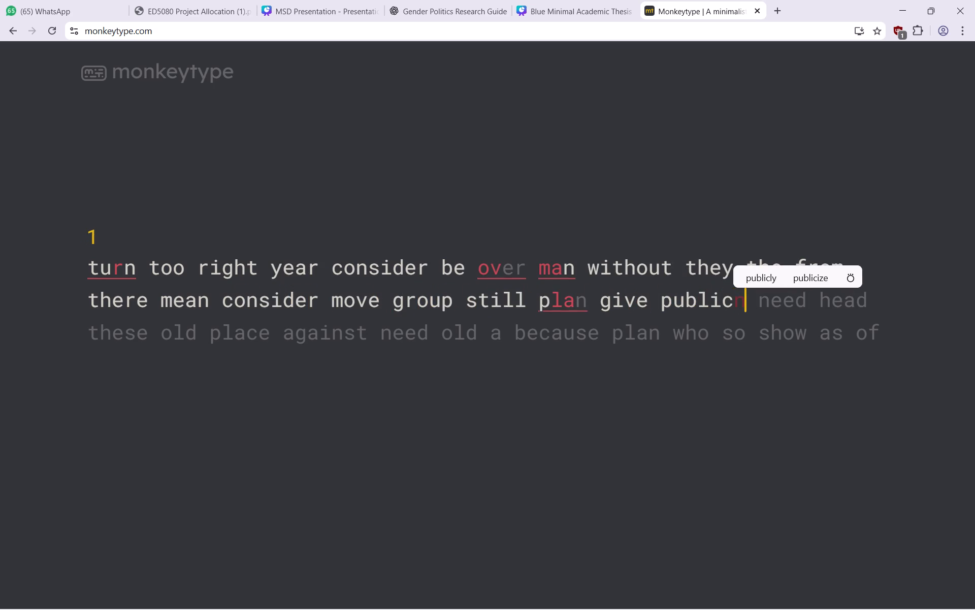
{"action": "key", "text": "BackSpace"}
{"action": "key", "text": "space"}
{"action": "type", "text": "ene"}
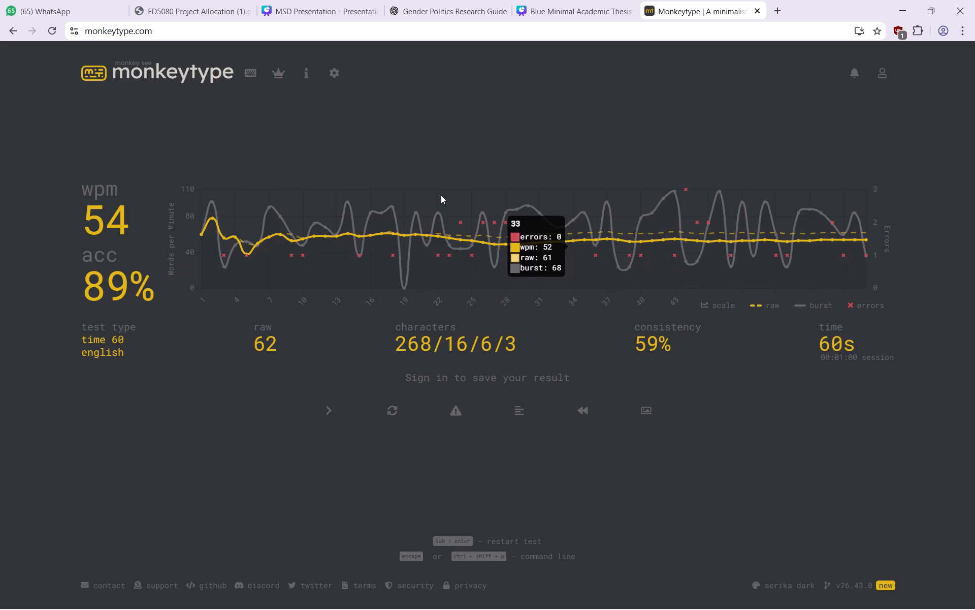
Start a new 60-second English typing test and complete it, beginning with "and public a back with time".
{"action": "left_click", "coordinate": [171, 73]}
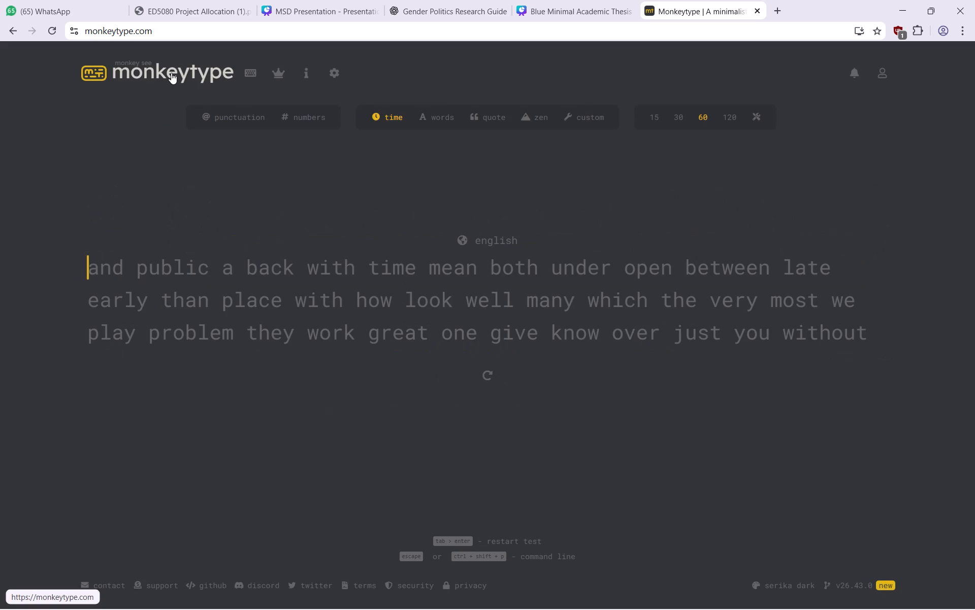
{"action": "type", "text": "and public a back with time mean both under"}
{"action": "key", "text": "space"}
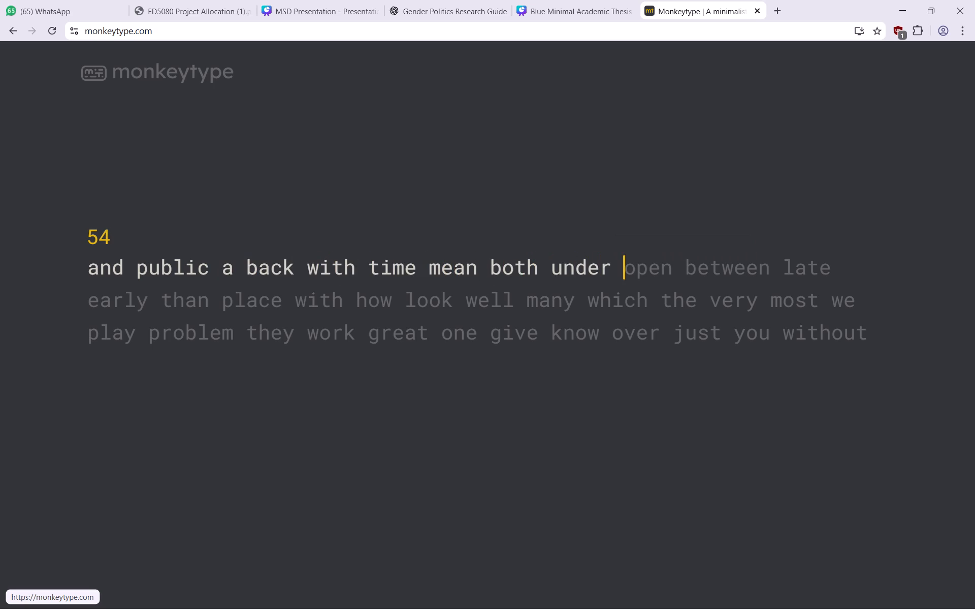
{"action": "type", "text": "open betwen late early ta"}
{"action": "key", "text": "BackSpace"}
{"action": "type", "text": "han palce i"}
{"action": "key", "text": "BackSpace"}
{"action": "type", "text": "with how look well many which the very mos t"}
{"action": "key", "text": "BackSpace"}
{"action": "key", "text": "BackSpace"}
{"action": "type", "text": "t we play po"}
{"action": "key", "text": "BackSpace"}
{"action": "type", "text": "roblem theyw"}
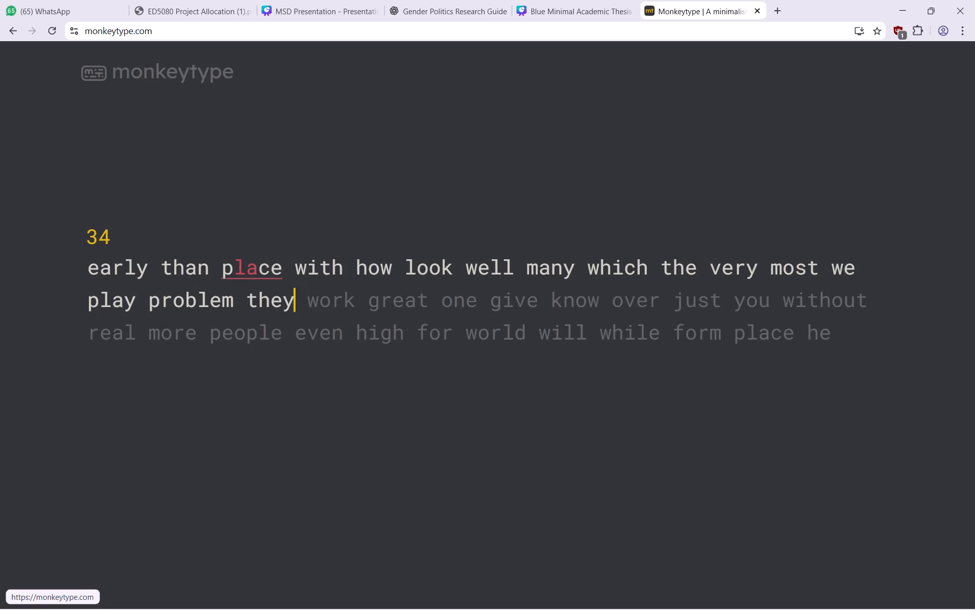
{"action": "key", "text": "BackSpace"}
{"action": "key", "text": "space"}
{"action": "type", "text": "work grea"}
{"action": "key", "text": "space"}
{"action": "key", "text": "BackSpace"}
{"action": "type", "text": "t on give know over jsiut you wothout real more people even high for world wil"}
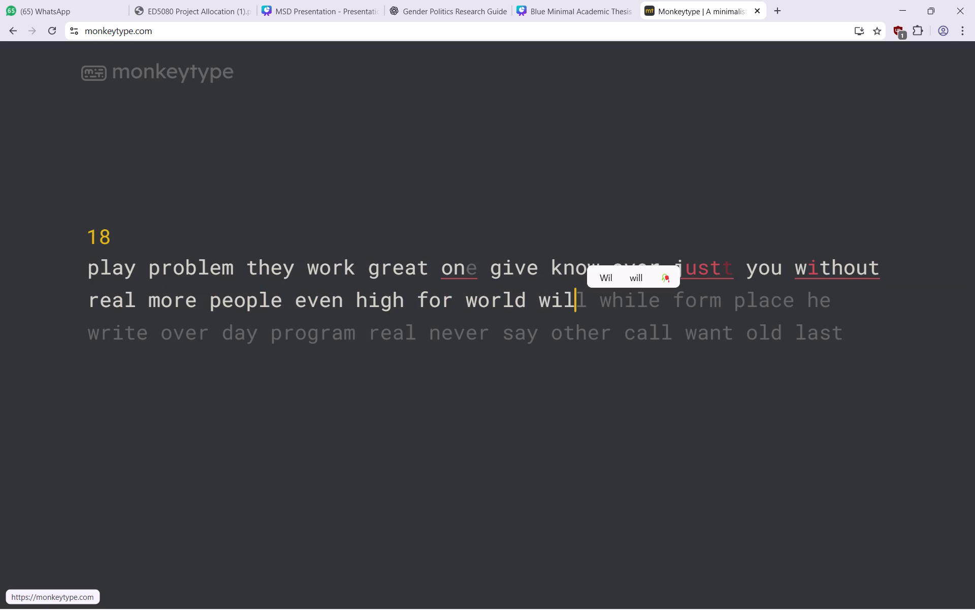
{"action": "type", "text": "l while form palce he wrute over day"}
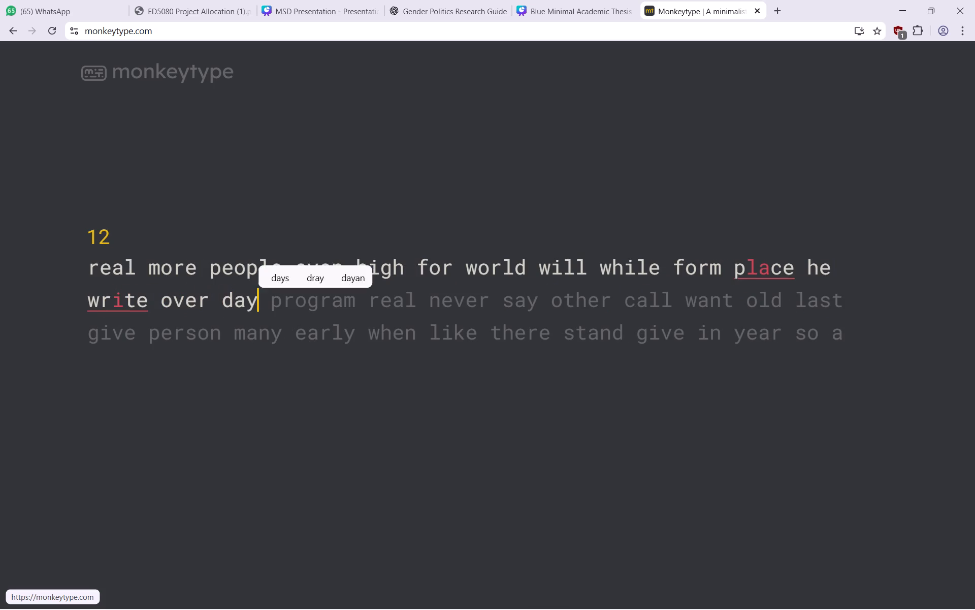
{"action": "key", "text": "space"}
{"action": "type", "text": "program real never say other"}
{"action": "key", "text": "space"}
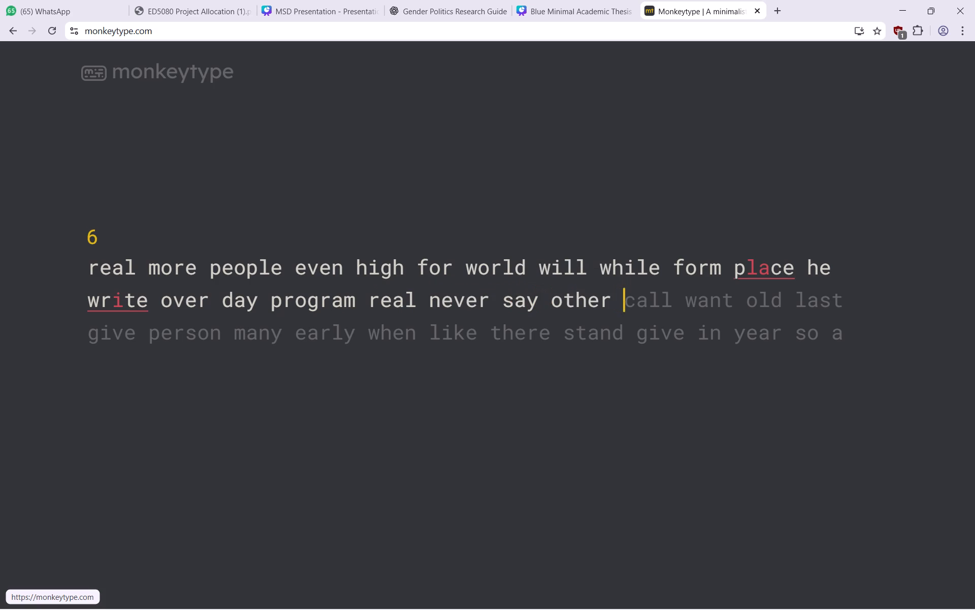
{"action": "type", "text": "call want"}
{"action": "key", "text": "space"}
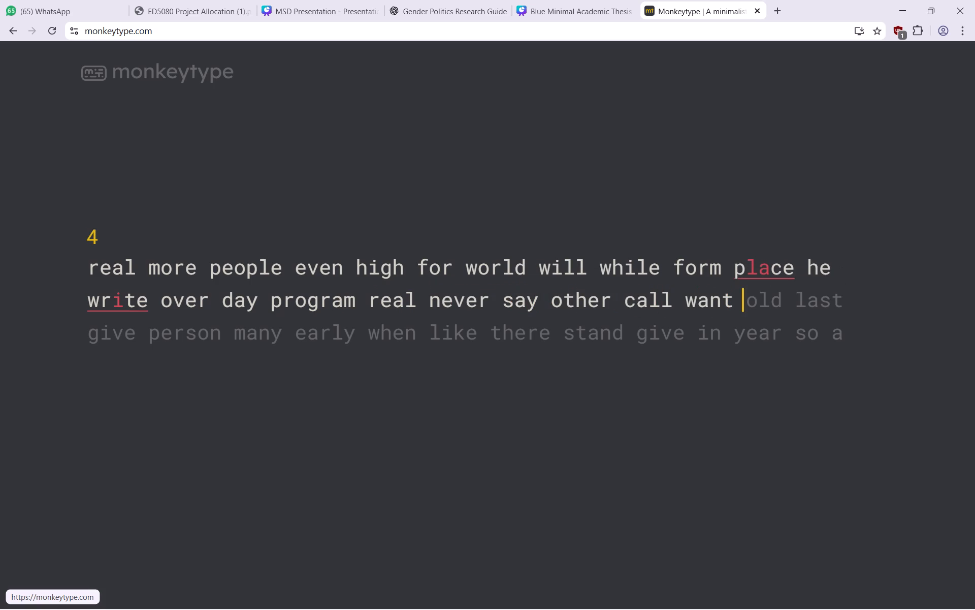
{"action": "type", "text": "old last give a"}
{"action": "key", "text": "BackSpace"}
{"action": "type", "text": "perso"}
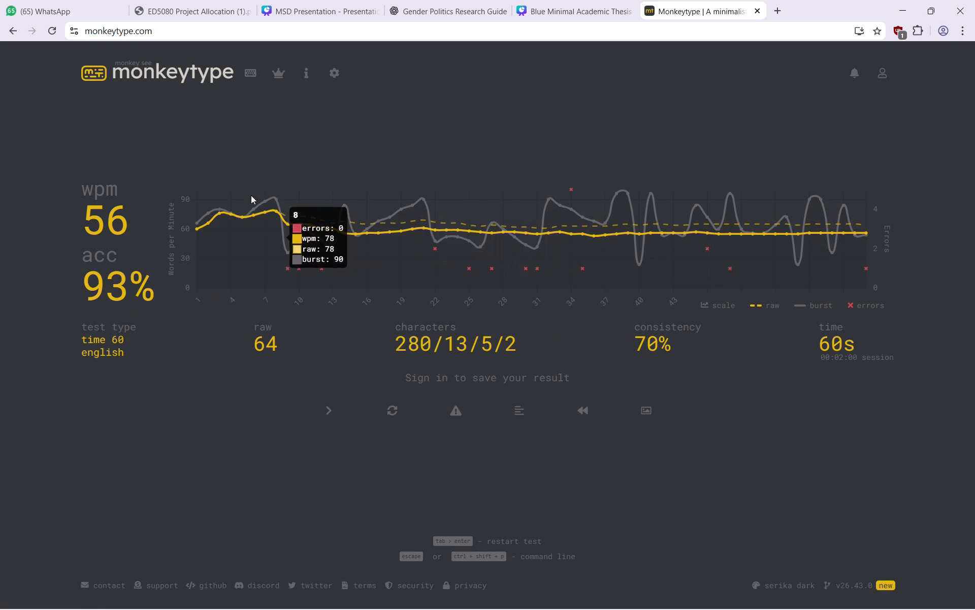
Start another 60-second English typing test and complete it, beginning with "life same know first call time".
{"action": "left_click", "coordinate": [129, 62]}
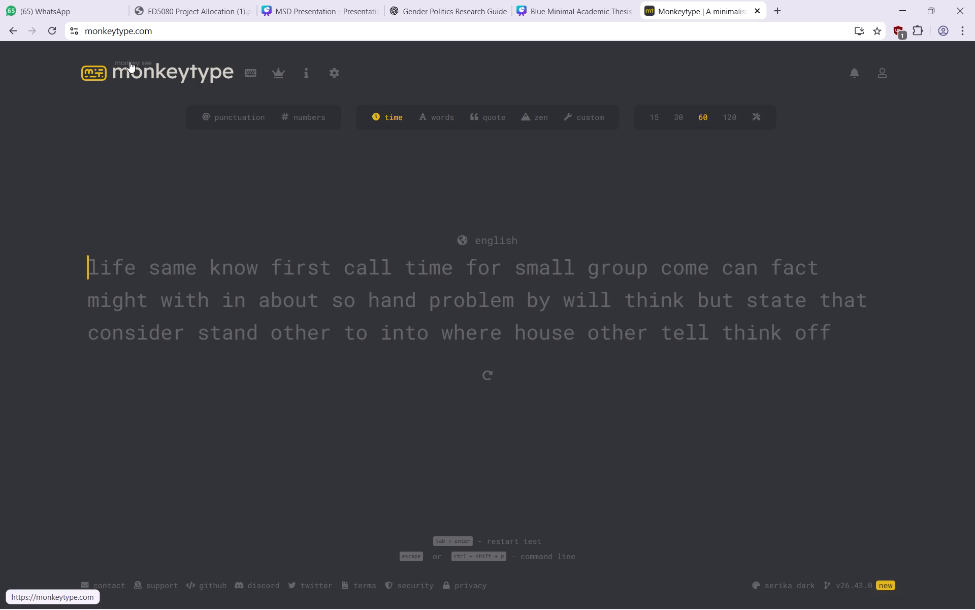
{"action": "type", "text": "lie"}
{"action": "key", "text": "BackSpace"}
{"action": "type", "text": "fe same know first call time for small group come can a"}
{"action": "key", "text": "BackSpace"}
{"action": "type", "text": "gact"}
{"action": "key", "text": "space"}
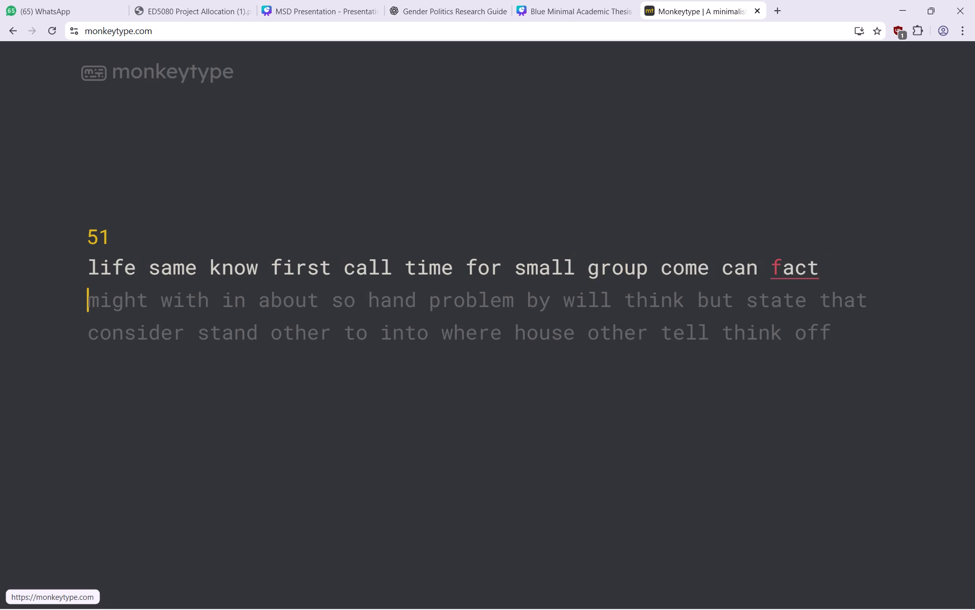
{"action": "type", "text": "mgith with in about so ahnd problem by will thin"}
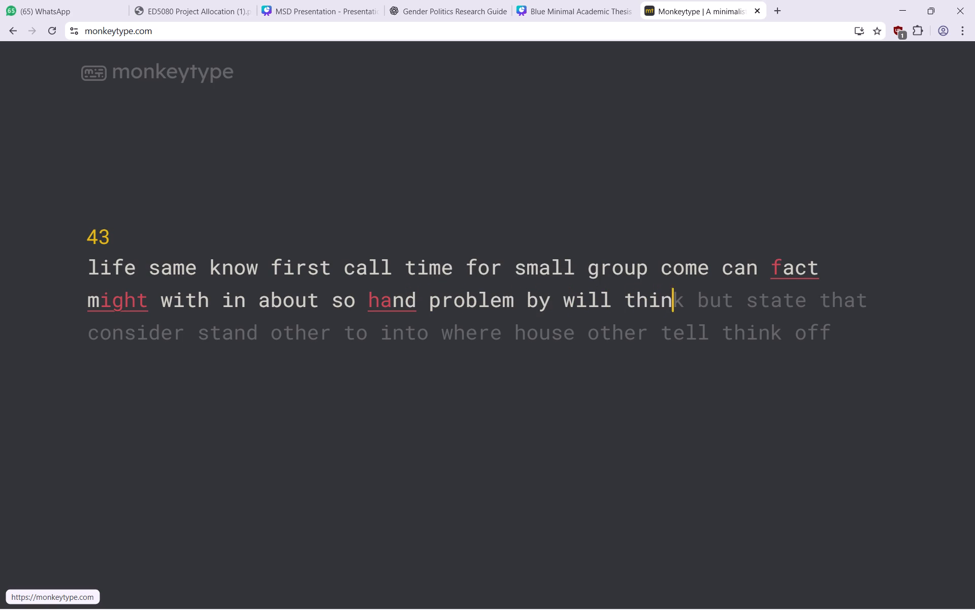
{"action": "type", "text": "k but stae"}
{"action": "key", "text": "BackSpace"}
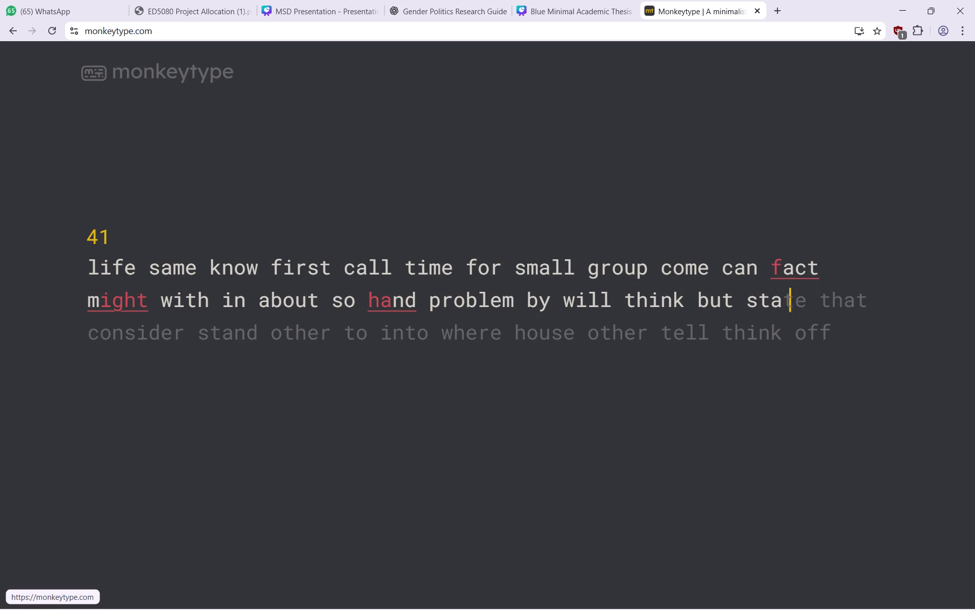
{"action": "type", "text": "te that consider stand othr"}
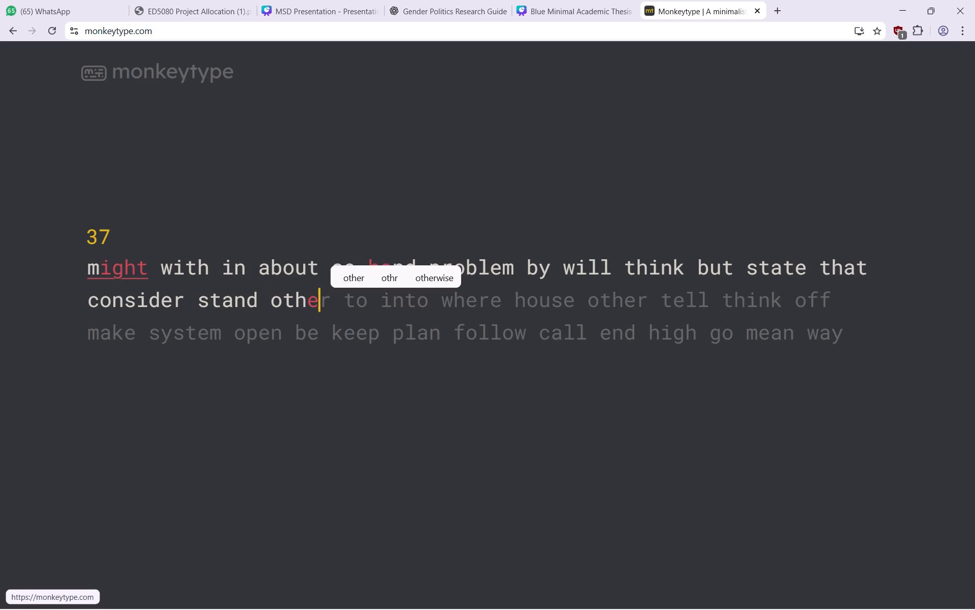
{"action": "key", "text": "BackSpace"}
{"action": "type", "text": "er to into whrer house other tell think of"}
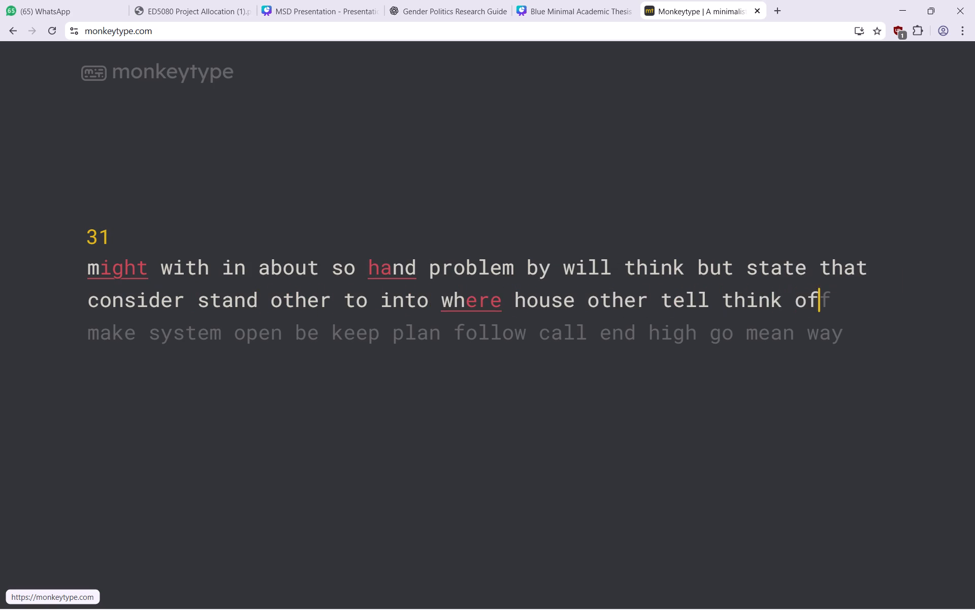
{"action": "type", "text": "f make system open be keep plan follow cll"}
{"action": "key", "text": "BackSpace"}
{"action": "key", "text": "BackSpace"}
{"action": "type", "text": "all end high f"}
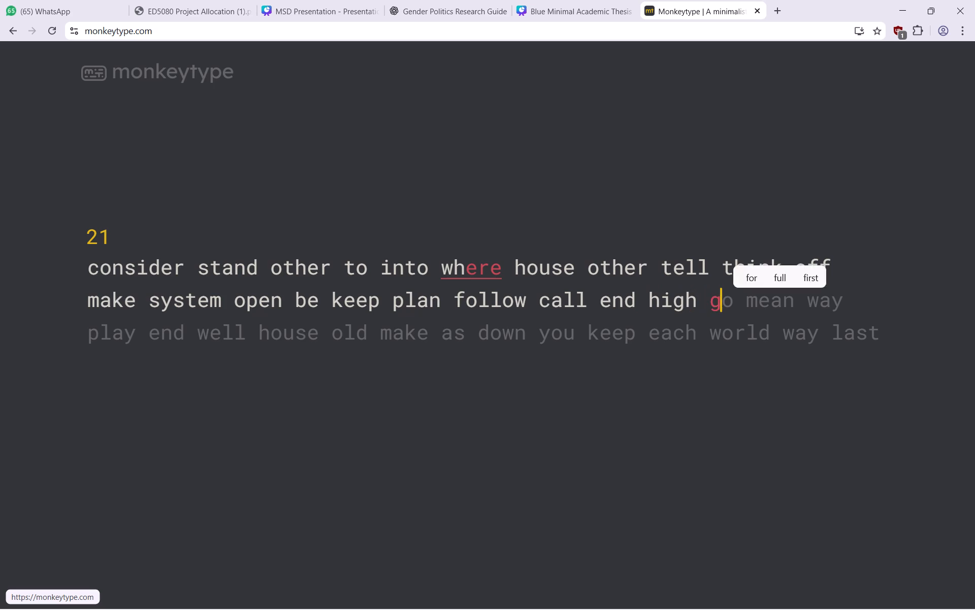
{"action": "key", "text": "BackSpace"}
{"action": "type", "text": "go mean way"}
{"action": "key", "text": "space"}
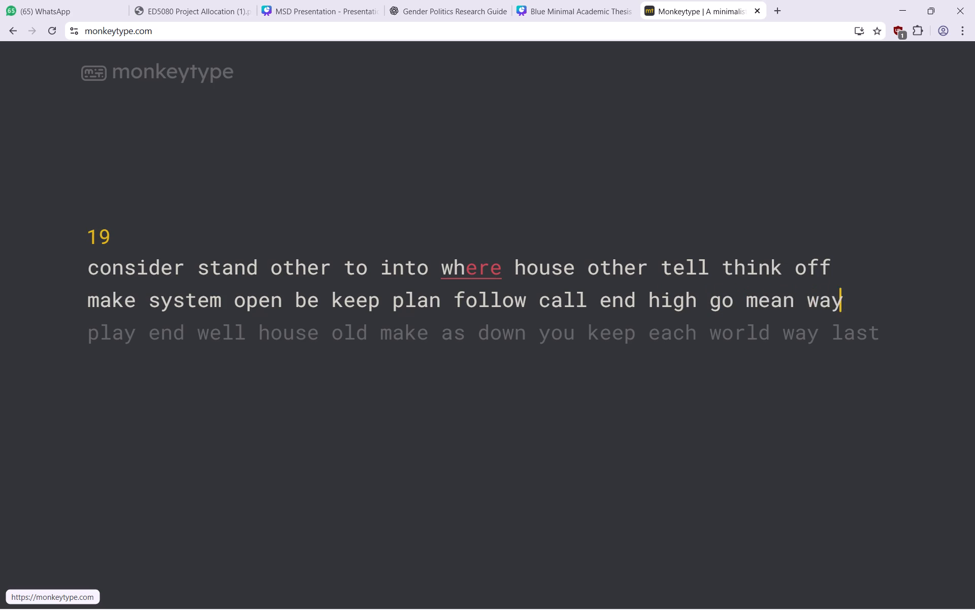
{"action": "type", "text": "play a"}
{"action": "key", "text": "BackSpace"}
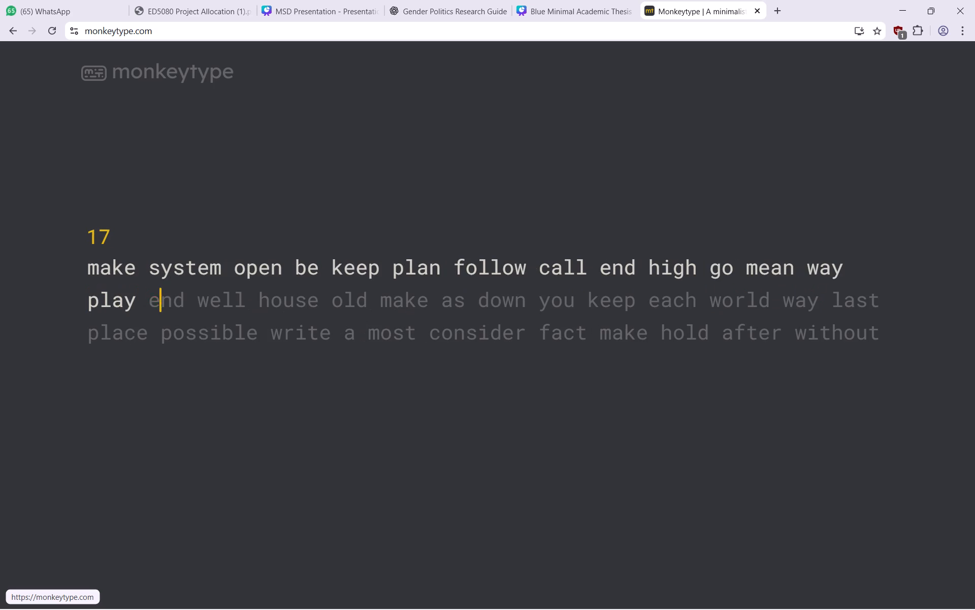
{"action": "type", "text": "end well house"}
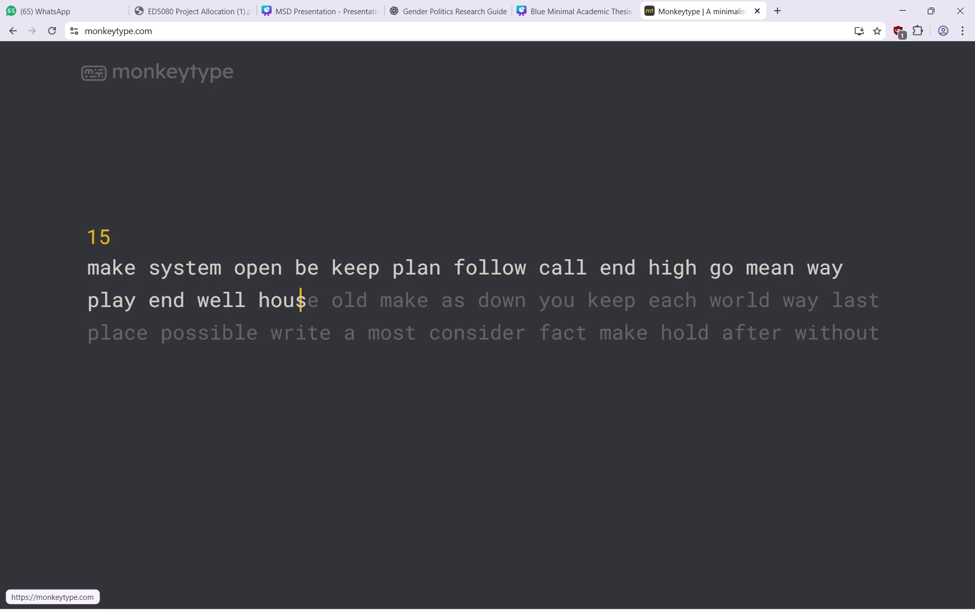
{"action": "key", "text": "space"}
{"action": "type", "text": "old make as down you keep each work"}
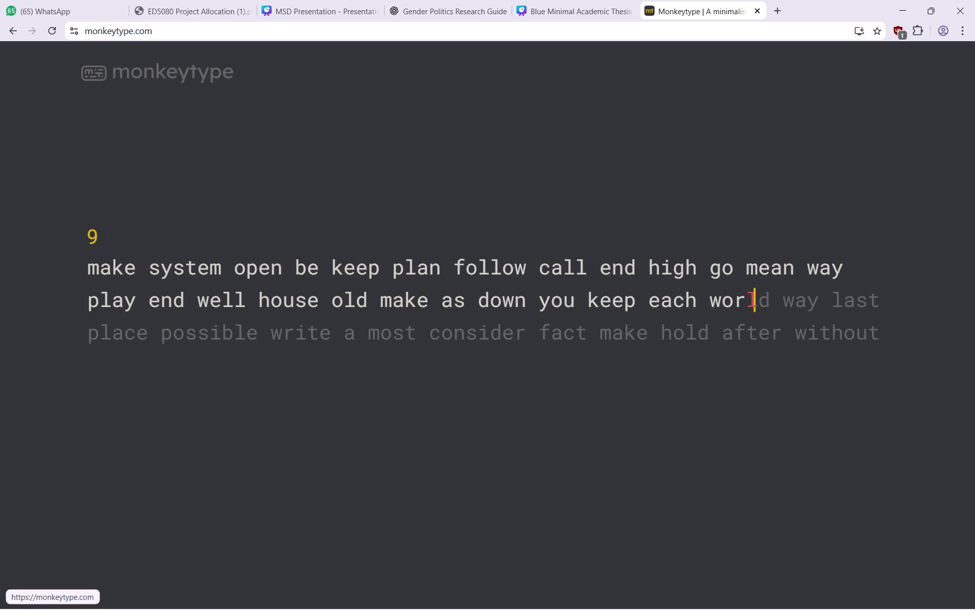
{"action": "key", "text": "BackSpace"}
{"action": "type", "text": "ld way last palce pss"}
{"action": "key", "text": "BackSpace"}
{"action": "key", "text": "BackSpace"}
{"action": "type", "text": "iss write a most consider"}
{"action": "key", "text": "space"}
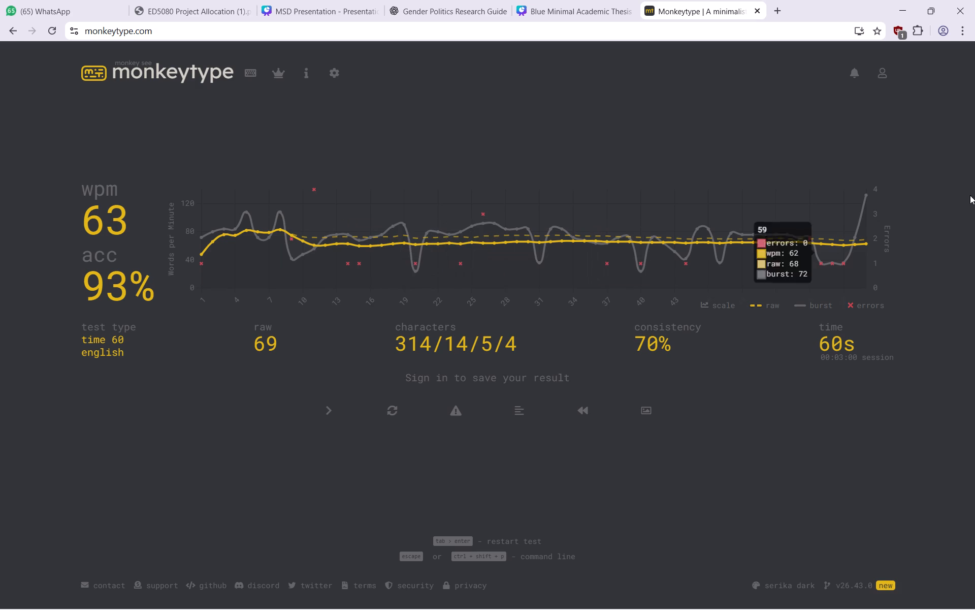
{"action": "left_click", "coordinate": [870, 194]}
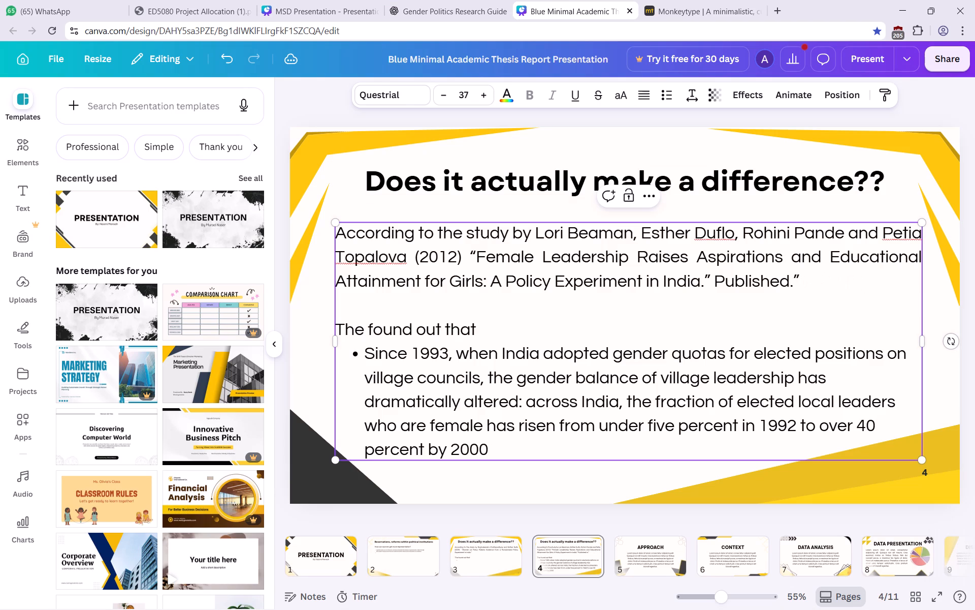
{"action": "key", "text": "BackSpace"}
{"action": "key", "text": "BackSpace"}
{"action": "key", "text": "BackSpace"}
{"action": "key", "text": "BackSpace"}
{"action": "key", "text": "BackSpace"}
{"action": "key", "text": "BackSpace"}
{"action": "key", "text": "BackSpace"}
{"action": "key", "text": "BackSpace"}
{"action": "key", "text": "BackSpace"}
{"action": "key", "text": "BackSpace"}
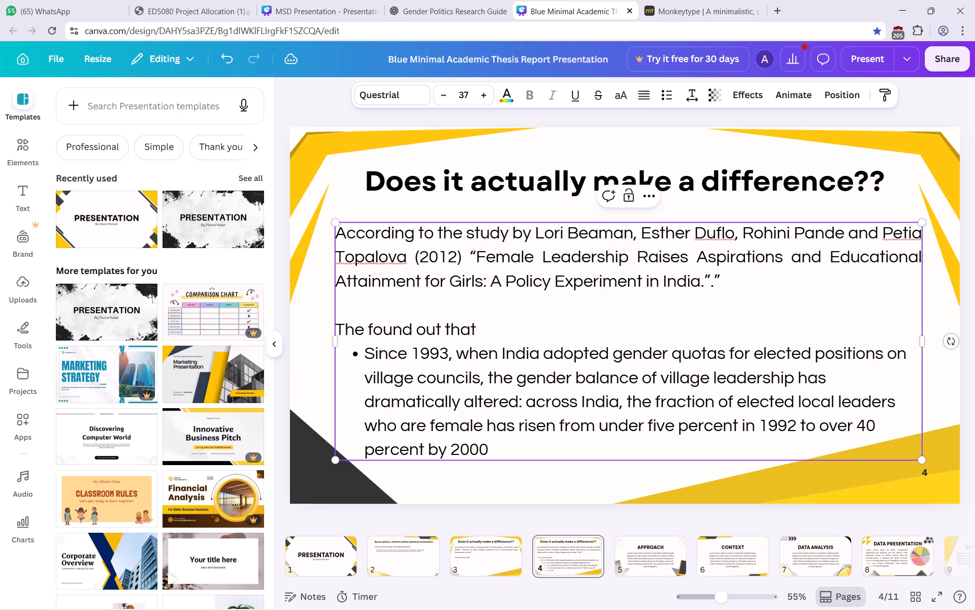
{"action": "key", "text": "BackSpace"}
{"action": "key", "text": "BackSpace"}
Reduce the font size of slide 4's "Since 1993" bullet text, trying 25 and settling on 30.
{"action": "left_click_drag", "start_coordinate": [446, 398], "coordinate": [581, 395]}
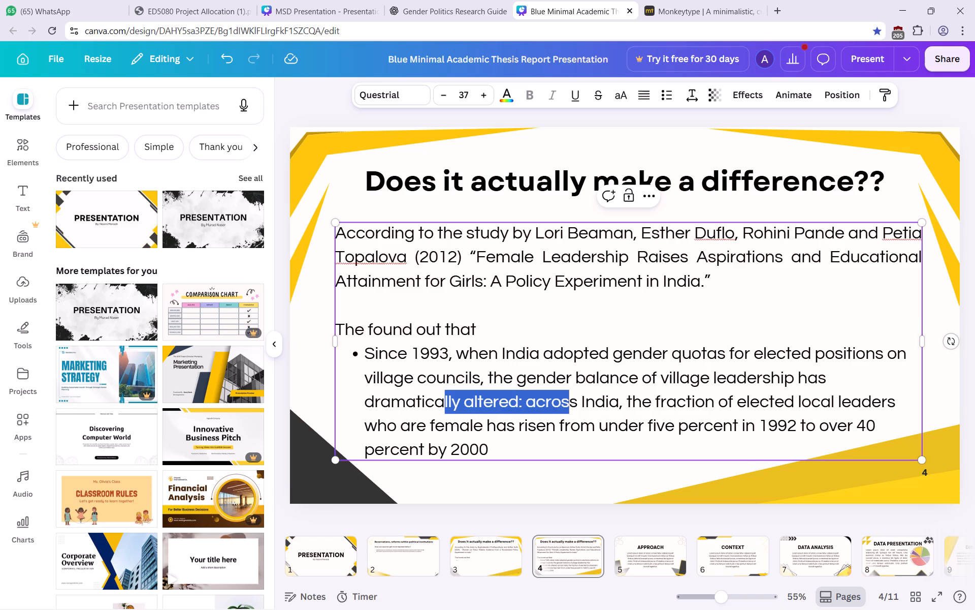
{"action": "left_click_drag", "start_coordinate": [581, 395], "coordinate": [811, 392]}
{"action": "left_click", "coordinate": [811, 392]}
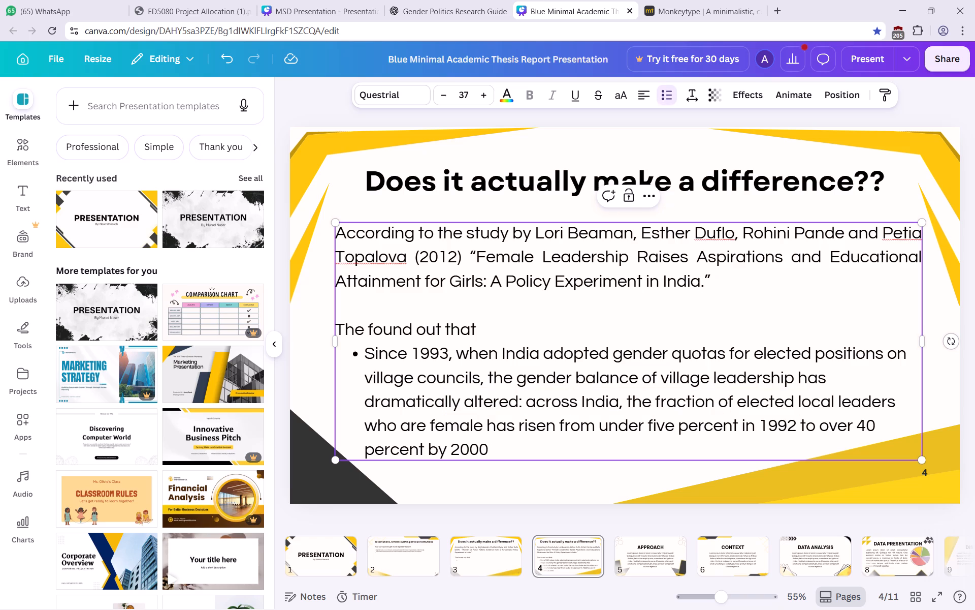
{"action": "left_click_drag", "start_coordinate": [360, 349], "coordinate": [395, 374]}
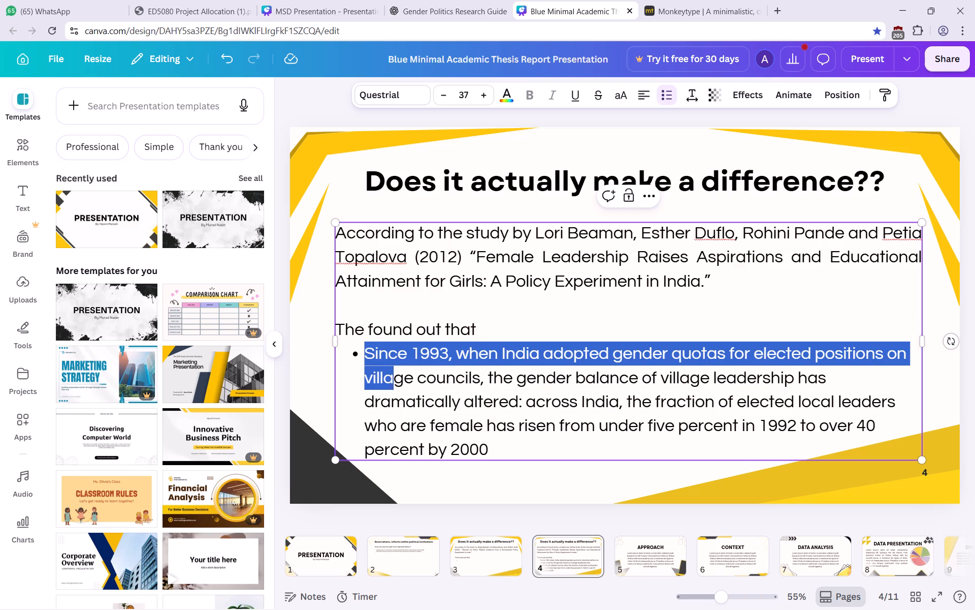
{"action": "left_click_drag", "start_coordinate": [395, 374], "coordinate": [501, 451]}
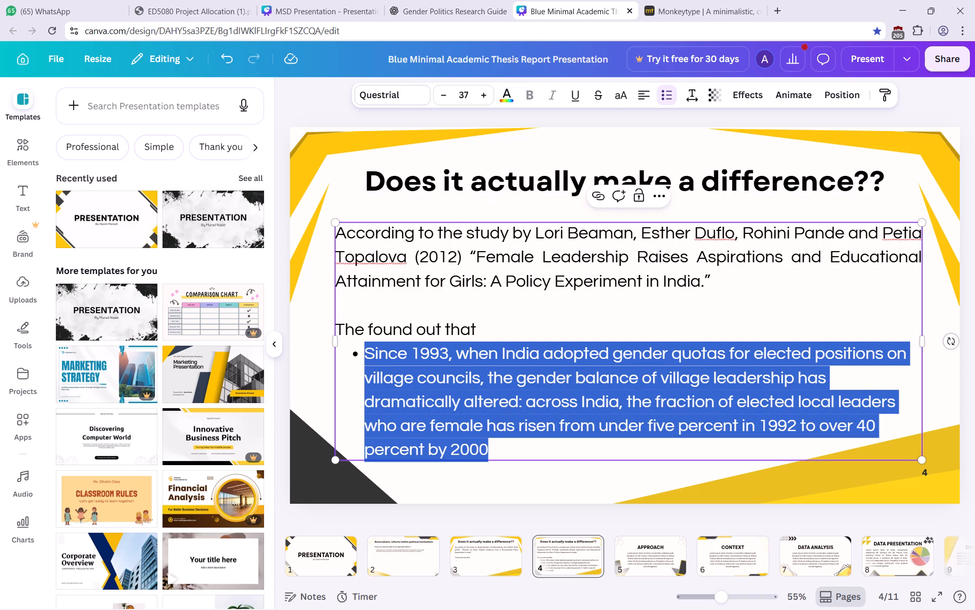
{"action": "double_click", "coordinate": [463, 88]}
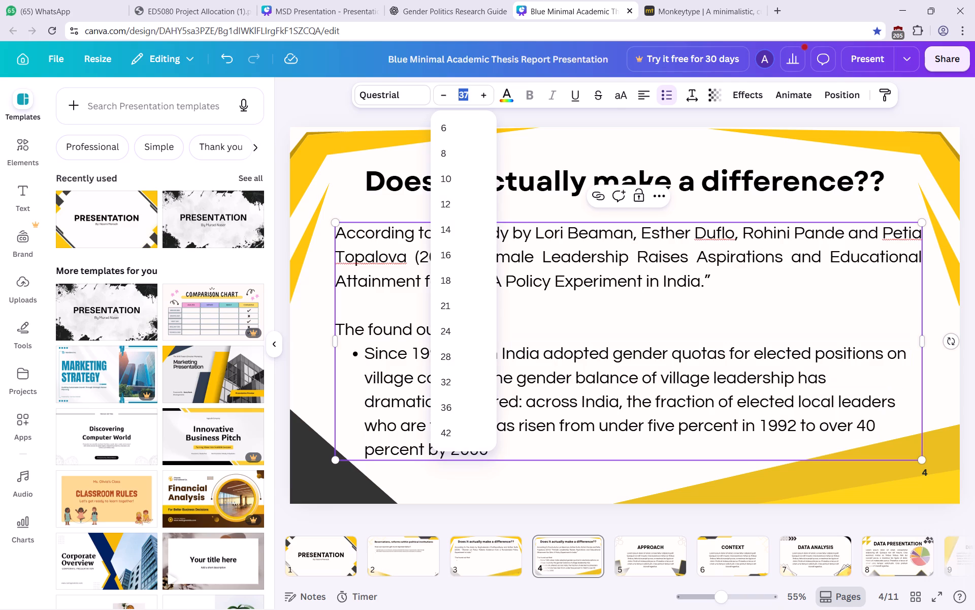
{"action": "key", "text": "2"}
{"action": "key", "text": "5"}
{"action": "key", "text": "Return"}
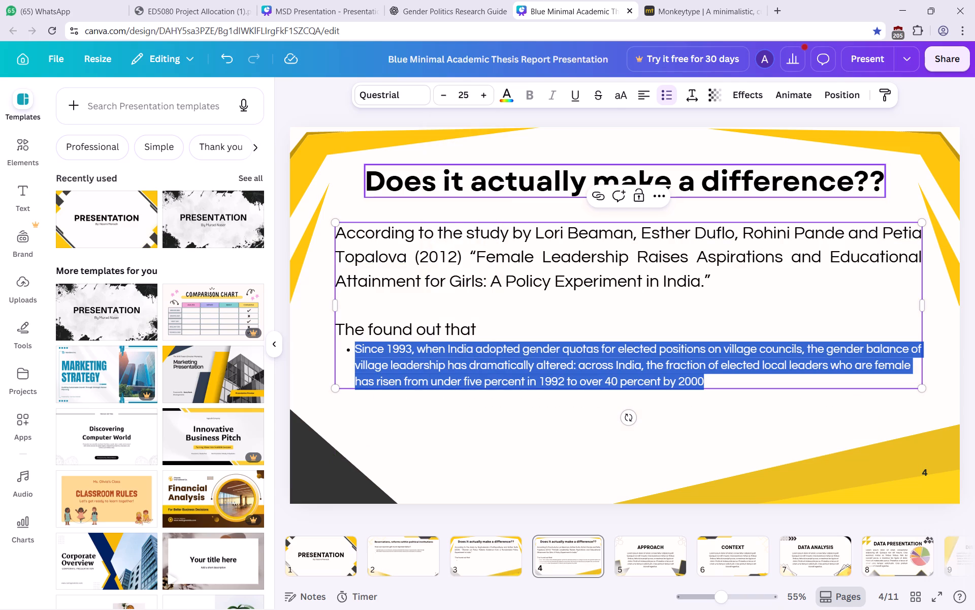
{"action": "double_click", "coordinate": [470, 95]}
{"action": "type", "text": "30"}
{"action": "key", "text": "Return"}
{"action": "left_click", "coordinate": [542, 376]}
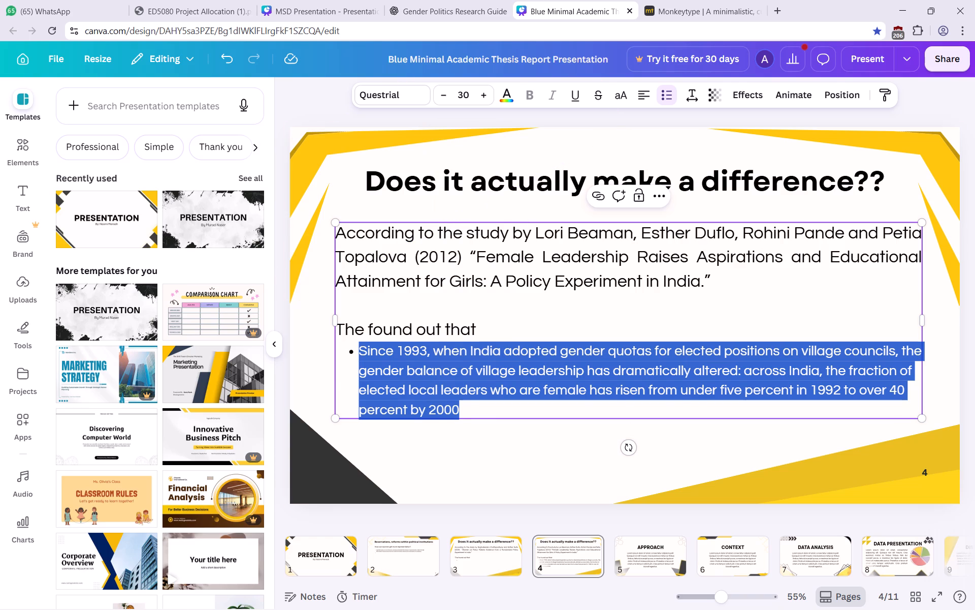
Set the font size of slide 4's citation paragraph and "The found out that" line to 30.
{"action": "double_click", "coordinate": [428, 339]}
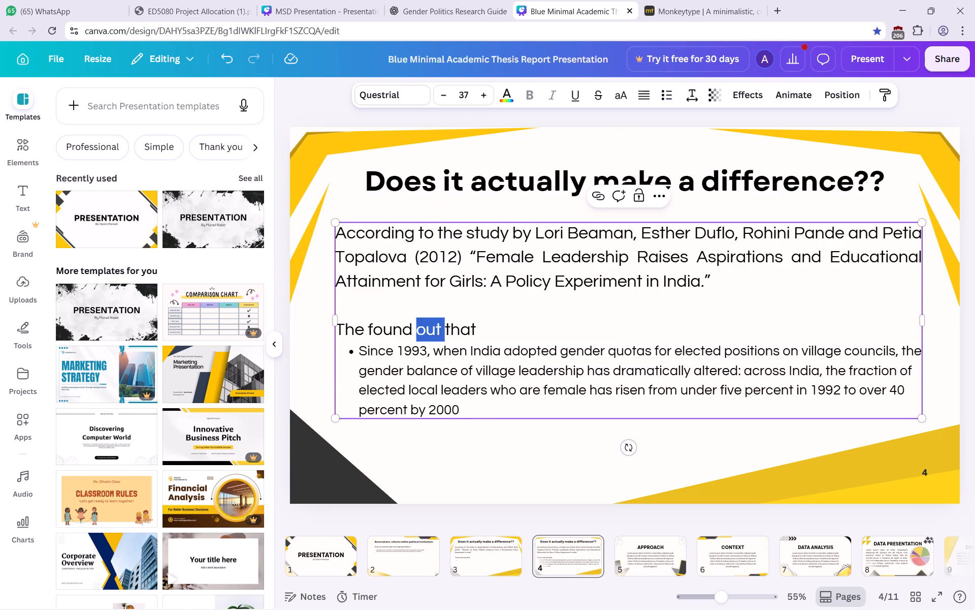
{"action": "left_click", "coordinate": [428, 339]}
{"action": "left_click_drag", "start_coordinate": [482, 331], "coordinate": [381, 269]}
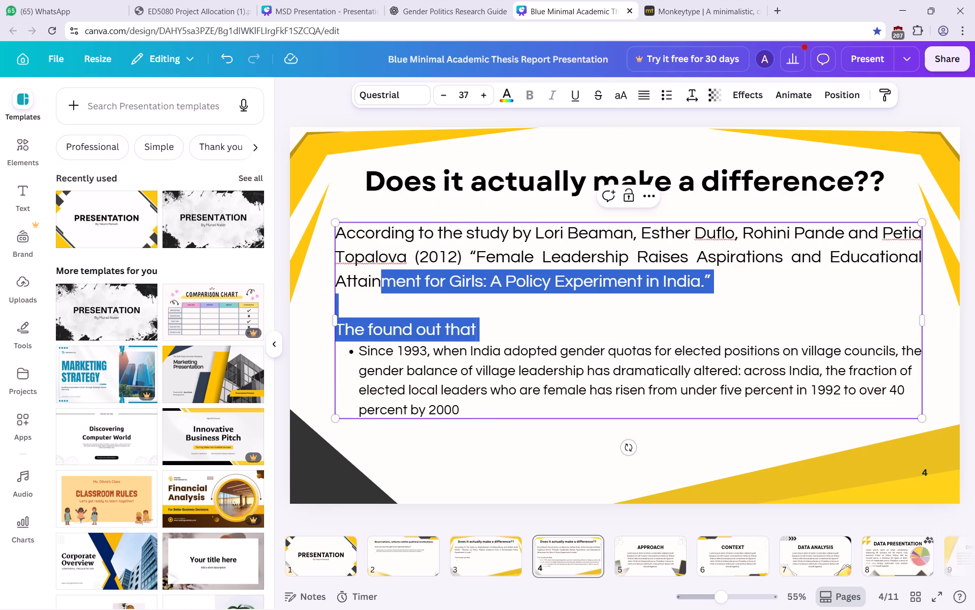
{"action": "left_click_drag", "start_coordinate": [381, 269], "coordinate": [338, 238]}
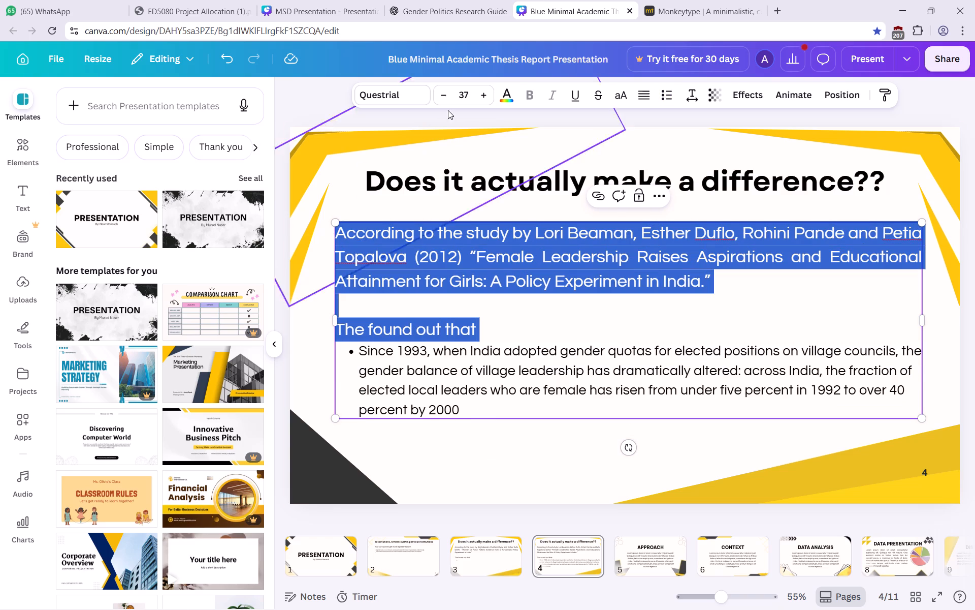
{"action": "left_click", "coordinate": [466, 95]}
{"action": "type", "text": "30"}
{"action": "key", "text": "Return"}
Delete the "The found out that" line on slide 4, keeping one blank line between the citation and the bullet.
{"action": "left_click", "coordinate": [476, 308]}
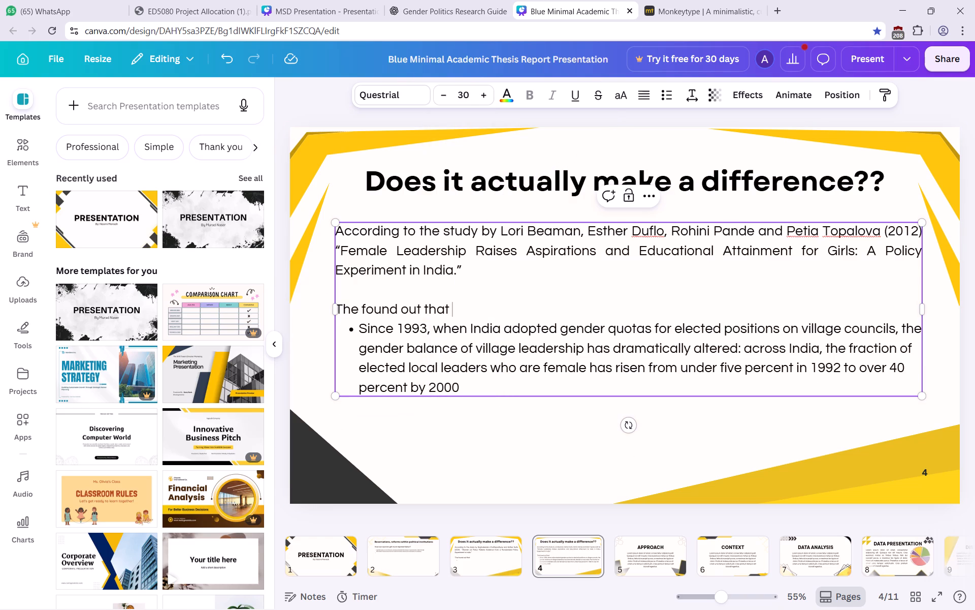
{"action": "key", "text": "BackSpace"}
{"action": "key", "text": "BackSpace"}
{"action": "key", "text": "BackSpace"}
{"action": "key", "text": "BackSpace"}
{"action": "key", "text": "BackSpace"}
{"action": "key", "text": "BackSpace"}
{"action": "key", "text": "BackSpace"}
{"action": "key", "text": "BackSpace"}
{"action": "key", "text": "BackSpace"}
{"action": "key", "text": "BackSpace"}
{"action": "key", "text": "BackSpace"}
{"action": "key", "text": "BackSpace"}
{"action": "key", "text": "BackSpace"}
{"action": "key", "text": "BackSpace"}
{"action": "key", "text": "BackSpace"}
{"action": "key", "text": "BackSpace"}
{"action": "key", "text": "BackSpace"}
{"action": "key", "text": "BackSpace"}
{"action": "key", "text": "BackSpace"}
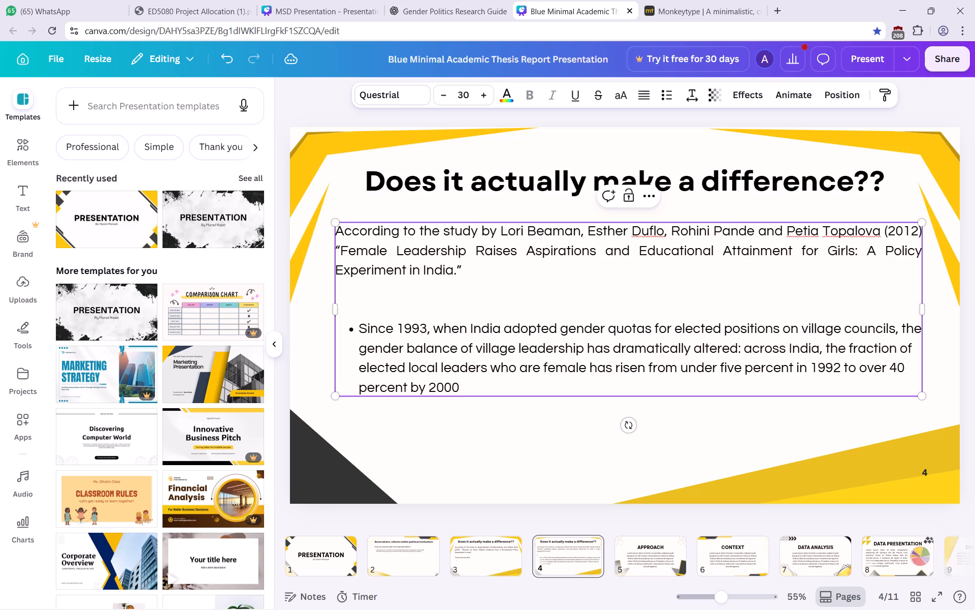
{"action": "key", "text": "BackSpace"}
{"action": "key", "text": "BackSpace"}
{"action": "key", "text": "Return"}
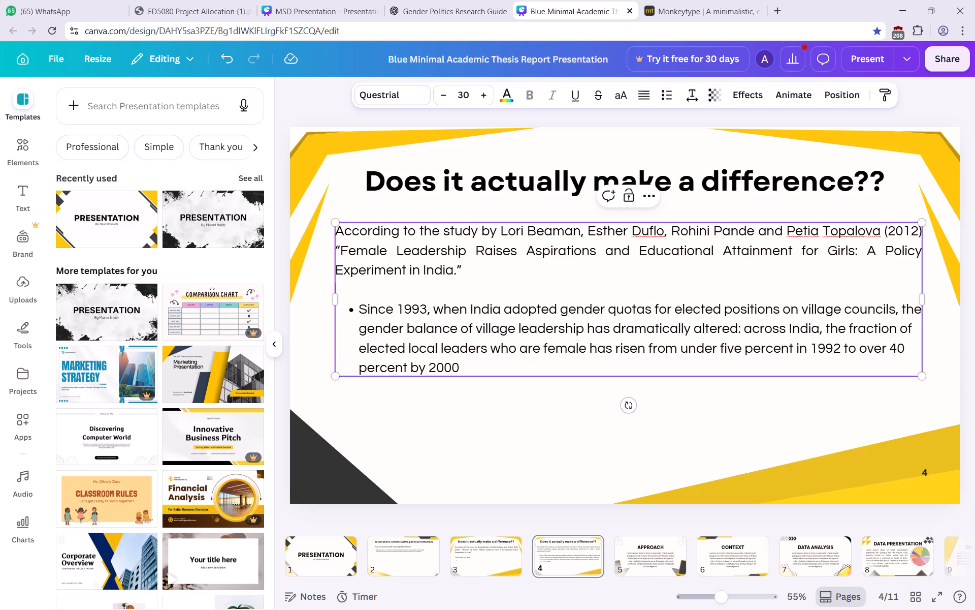
End slide 4's "Since 1993" bullet with a period after "2000" and start a new bullet below it.
{"action": "left_click", "coordinate": [481, 371]}
{"action": "type", "text": "."}
{"action": "key", "text": "space"}
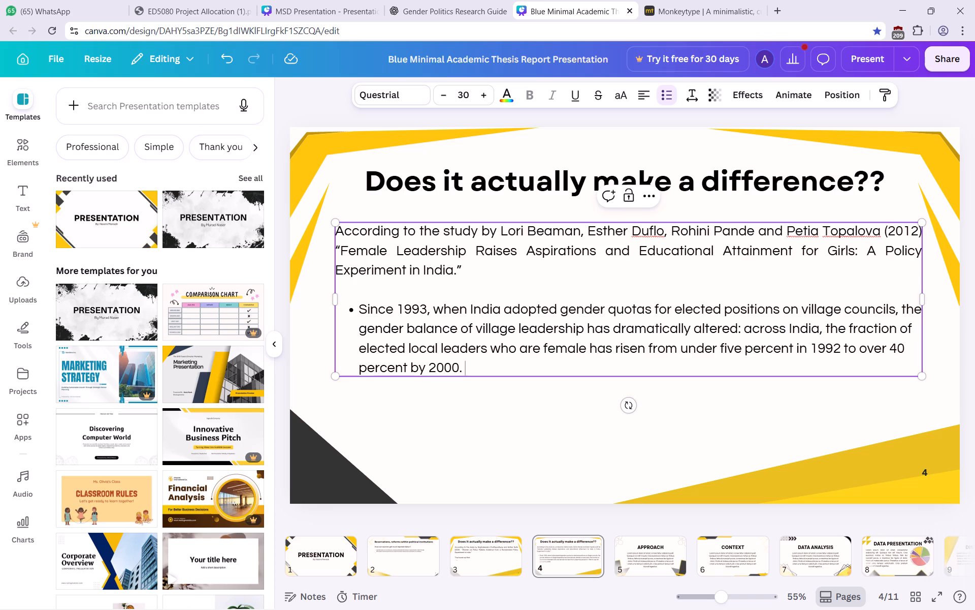
{"action": "key", "text": "Return"}
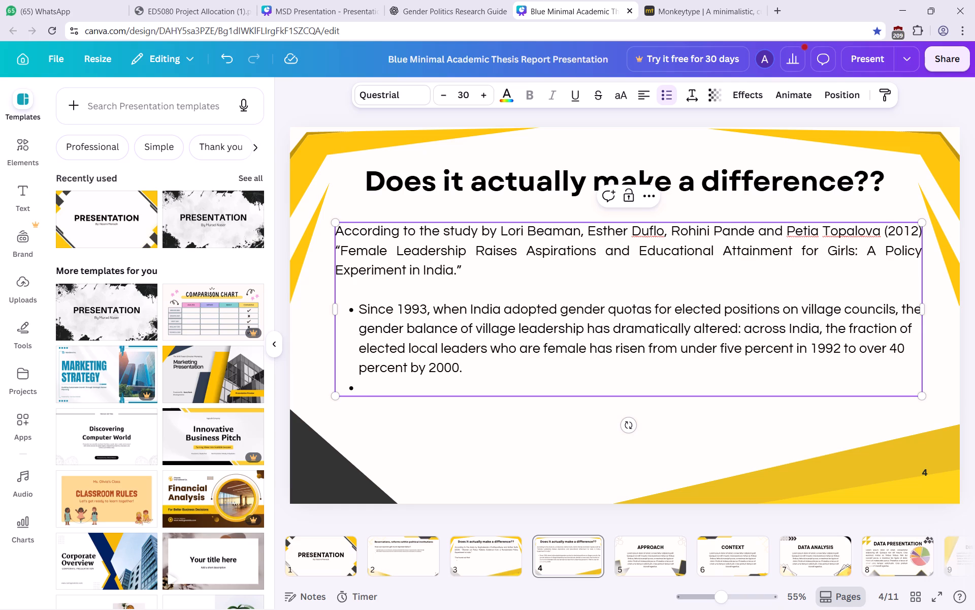
Remove the phrase "across India," from slide 4's "Since 1993" bullet.
{"action": "left_click_drag", "start_coordinate": [822, 329], "coordinate": [778, 329]}
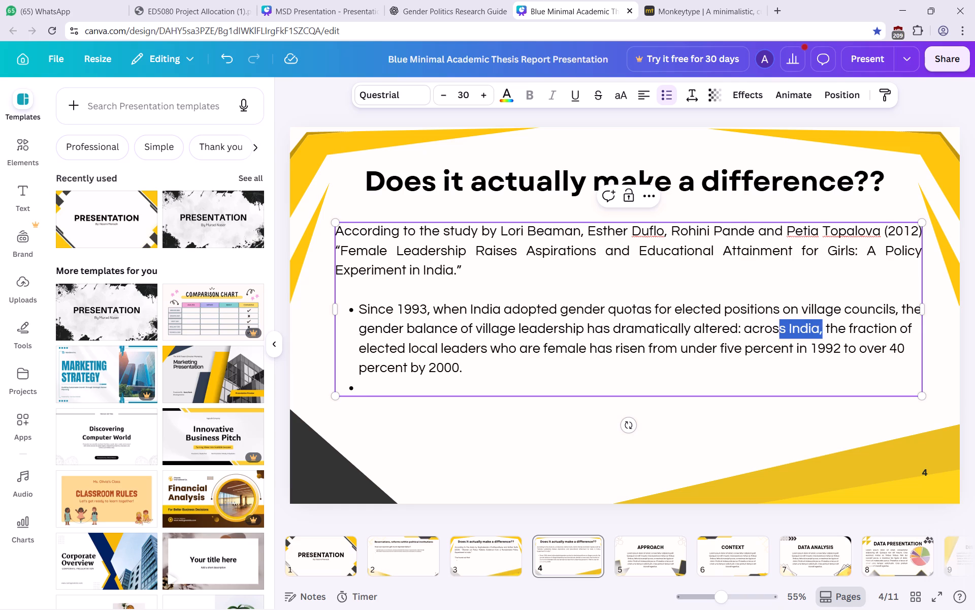
{"action": "left_click_drag", "start_coordinate": [778, 329], "coordinate": [742, 329]}
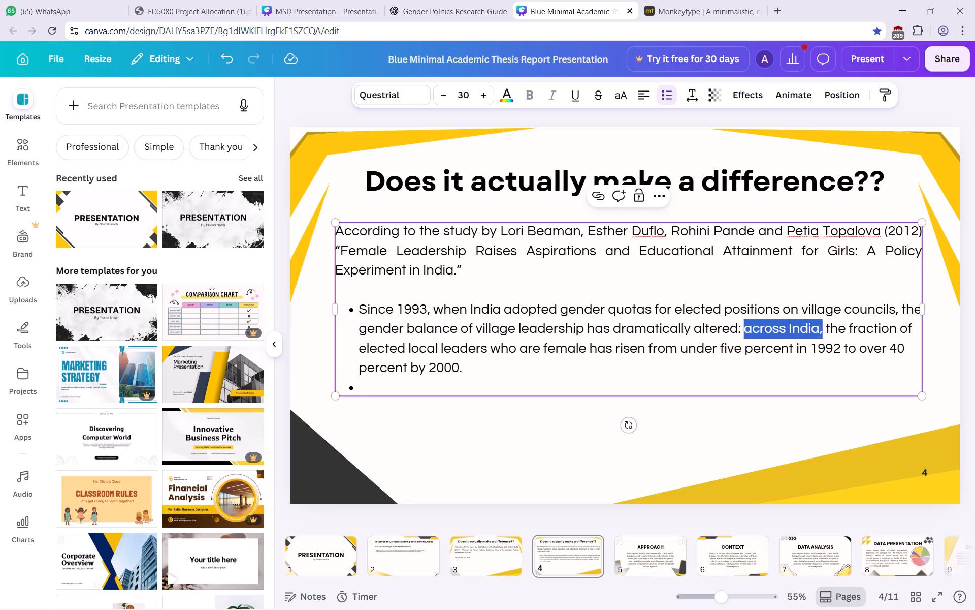
{"action": "key", "text": "BackSpace"}
{"action": "key", "text": "BackSpace"}
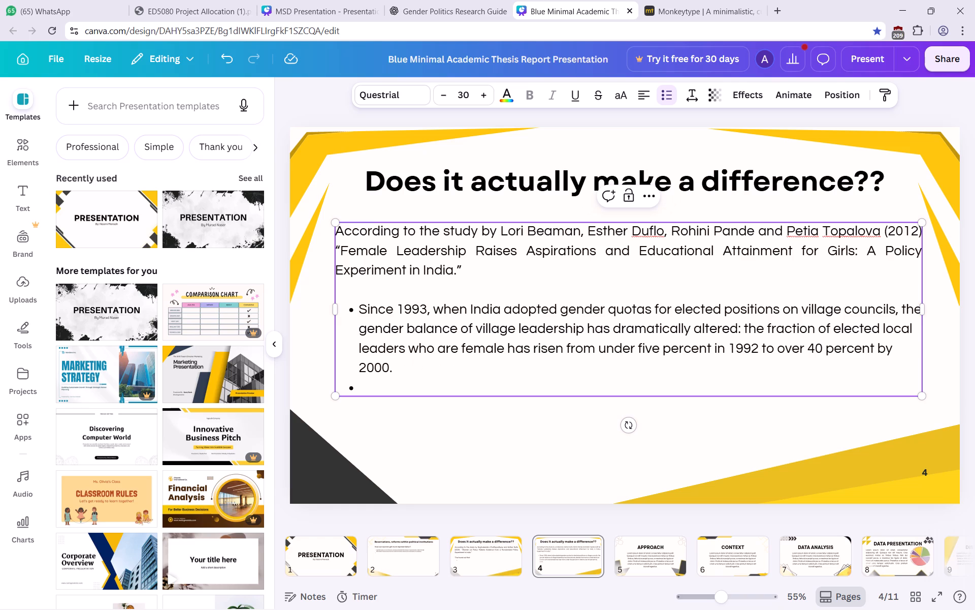
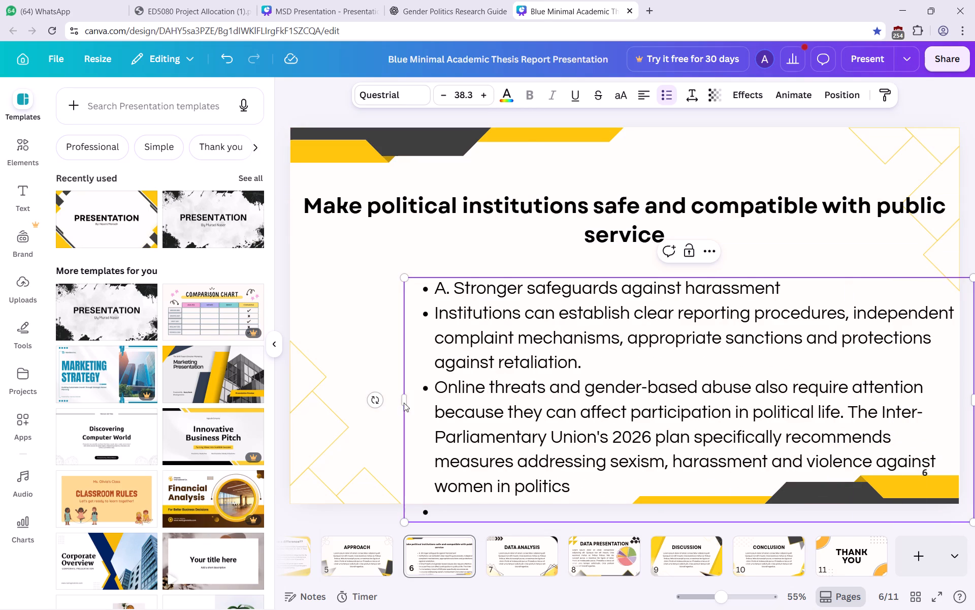
Widen slide 6's body text box toward the slide's left edge and set all its bulleted text to font size 30.
{"action": "left_click_drag", "start_coordinate": [404, 403], "coordinate": [303, 384]}
{"action": "triple_click", "coordinate": [603, 329]}
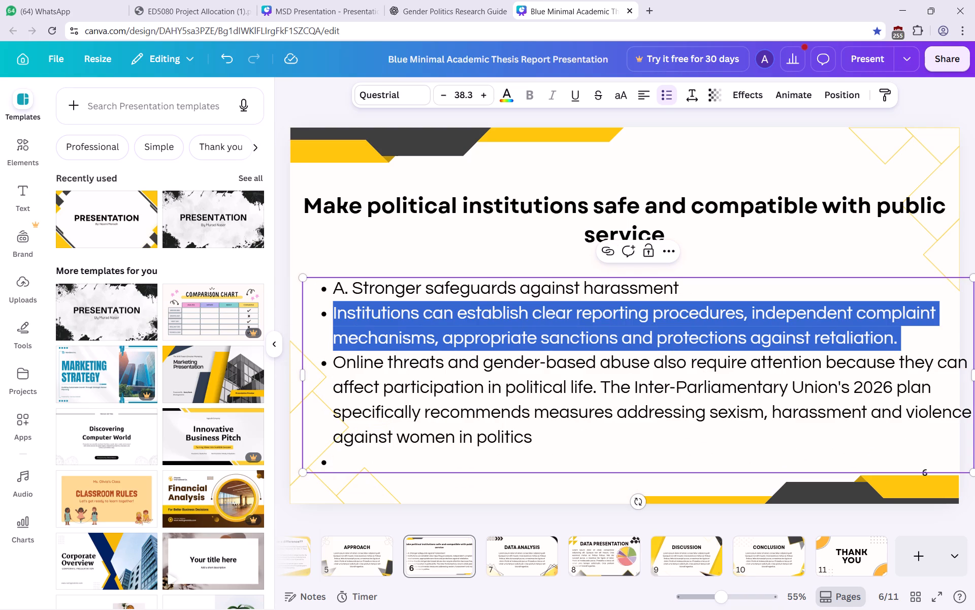
{"action": "left_click", "coordinate": [603, 329]}
{"action": "key", "text": "ctrl+a"}
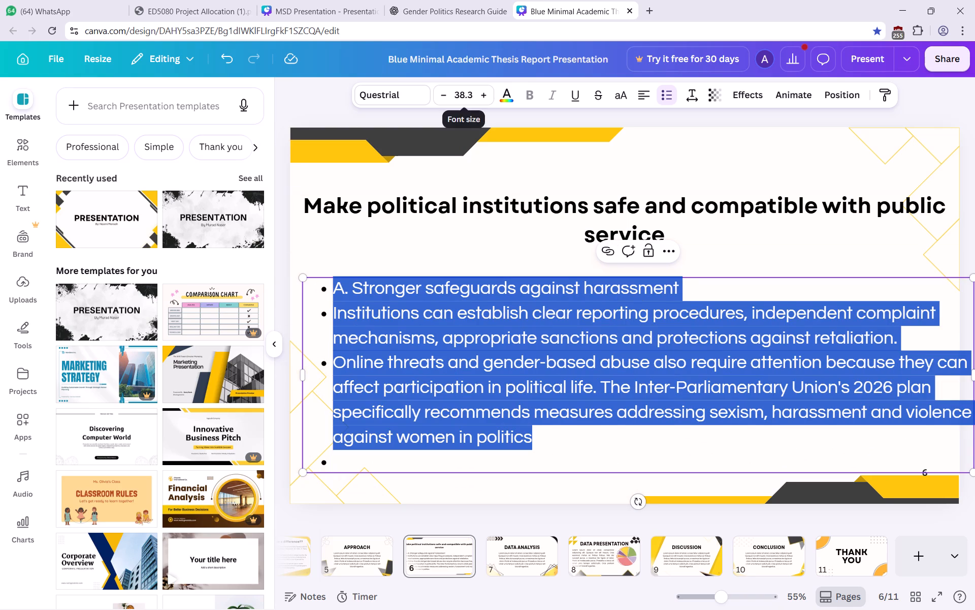
{"action": "double_click", "coordinate": [461, 100]}
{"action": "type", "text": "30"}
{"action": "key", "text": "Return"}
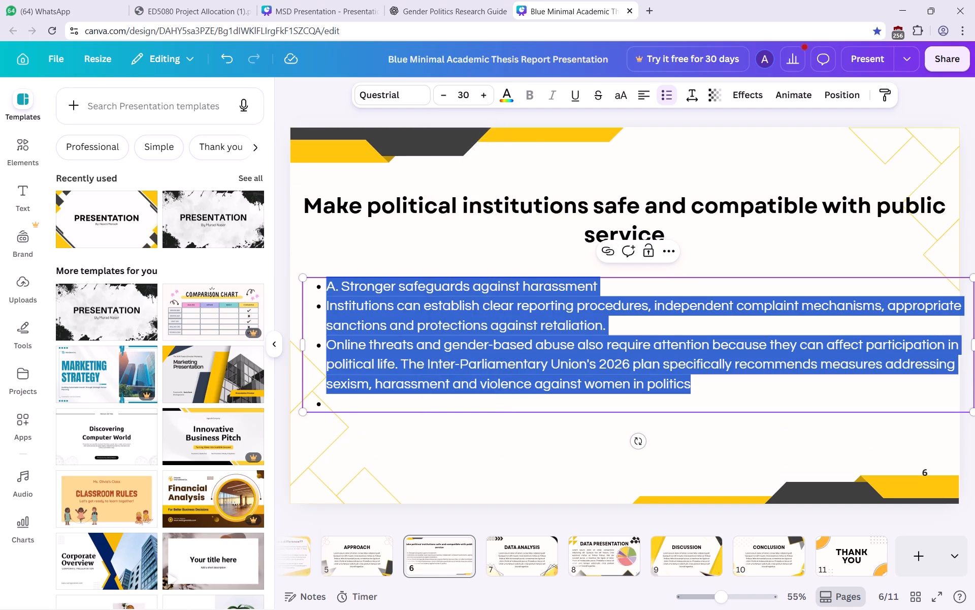
{"action": "left_click", "coordinate": [470, 362]}
{"action": "left_click", "coordinate": [472, 362]}
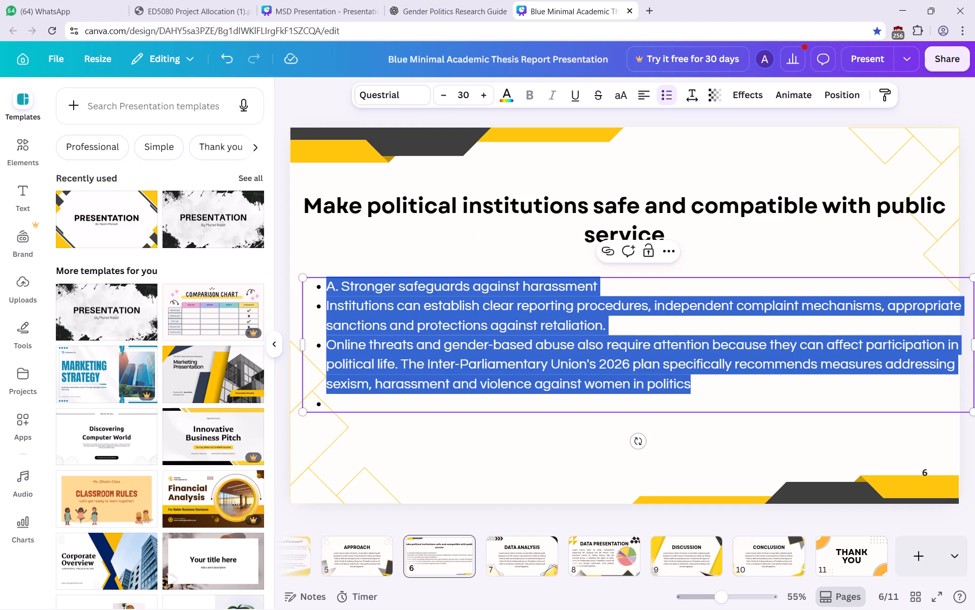
Remove the bullet from slide 6's "A. Stronger safeguards against harassment" line.
{"action": "left_click", "coordinate": [327, 287]}
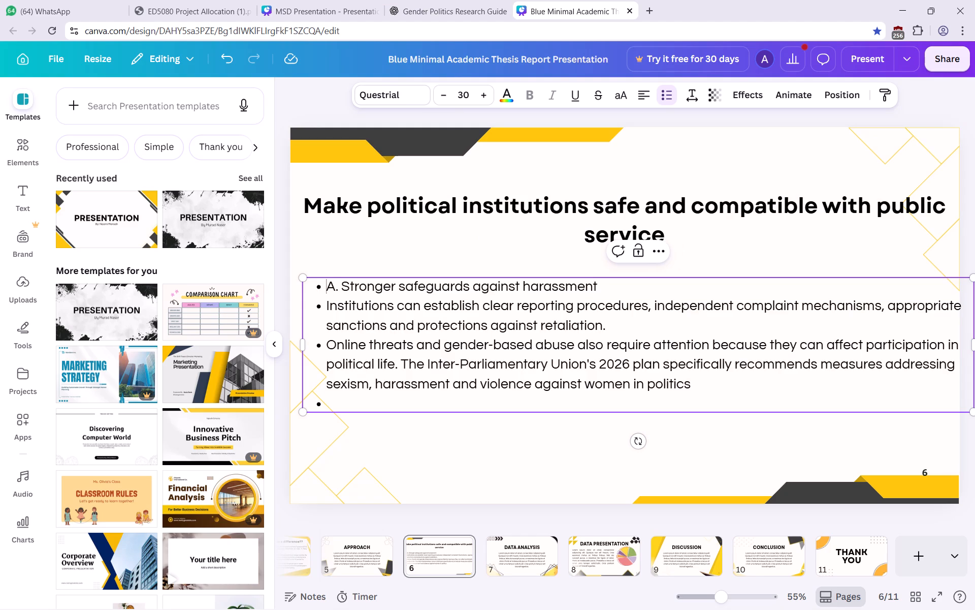
{"action": "key", "text": "BackSpace"}
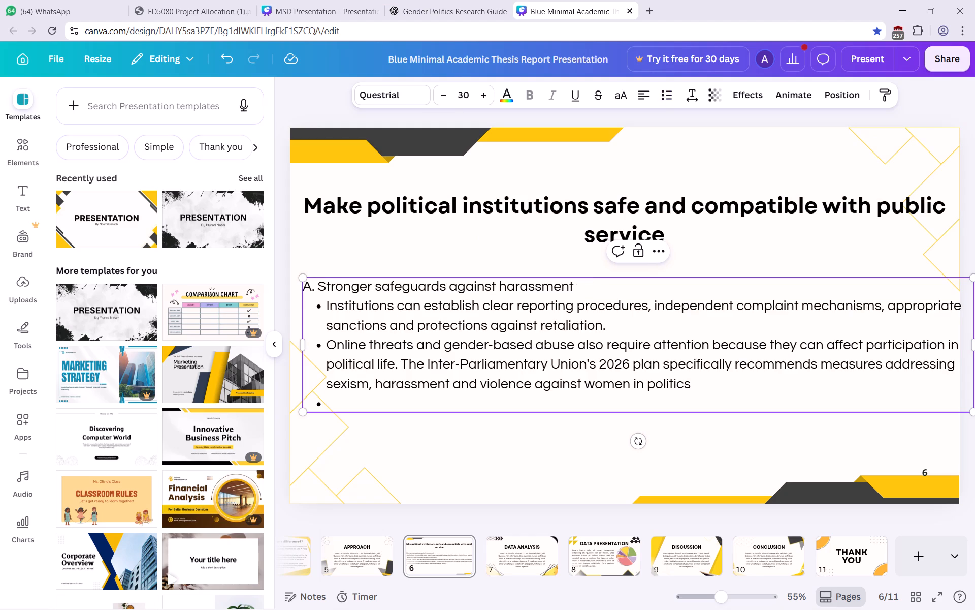
Delete the empty last bullet, end the "women in politics" sentence with a full stop, and start an unbulleted line below it.
{"action": "left_click", "coordinate": [336, 402]}
{"action": "key", "text": "BackSpace"}
{"action": "key", "text": "BackSpace"}
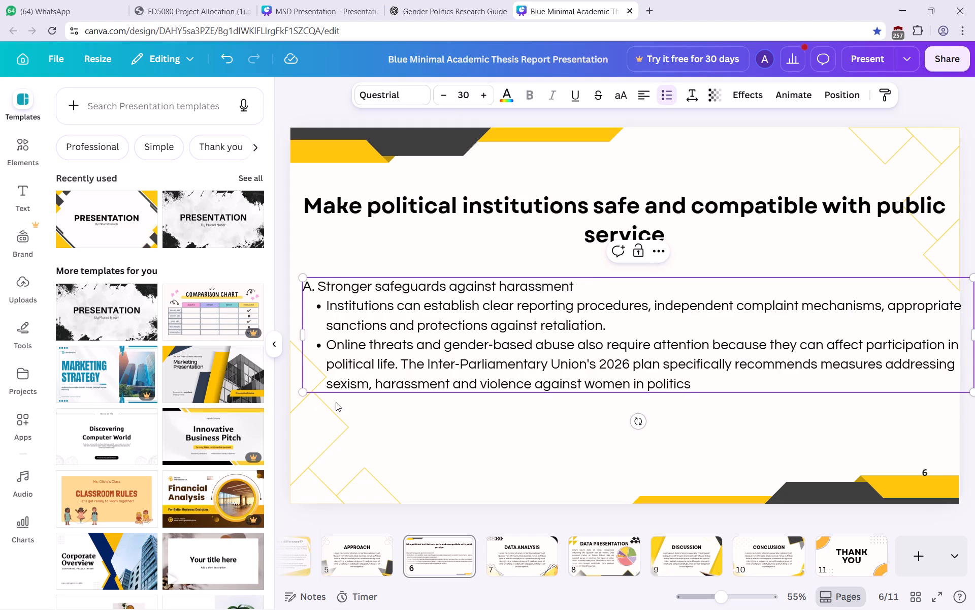
{"action": "key", "text": "period"}
{"action": "key", "text": "Return"}
{"action": "key", "text": "BackSpace"}
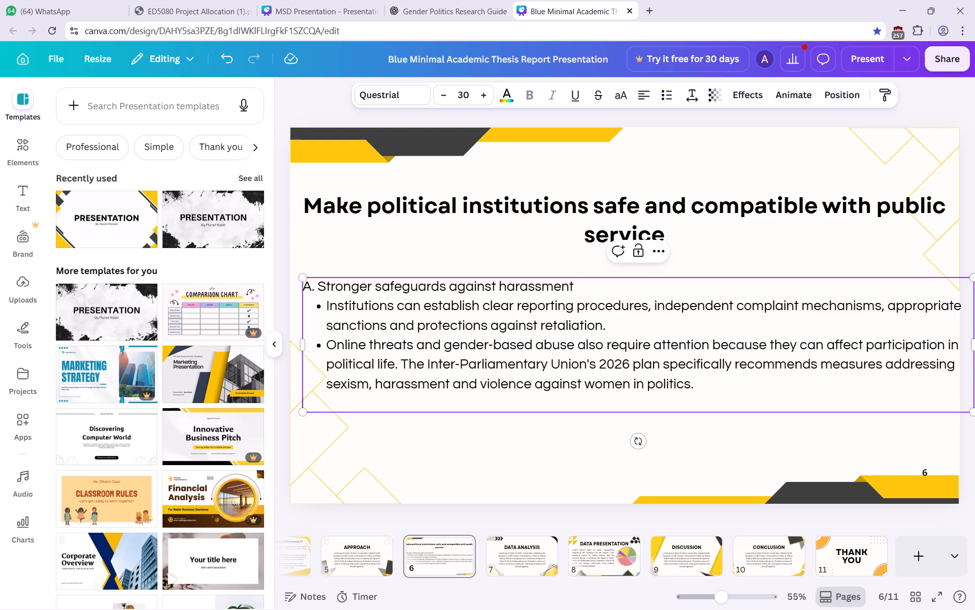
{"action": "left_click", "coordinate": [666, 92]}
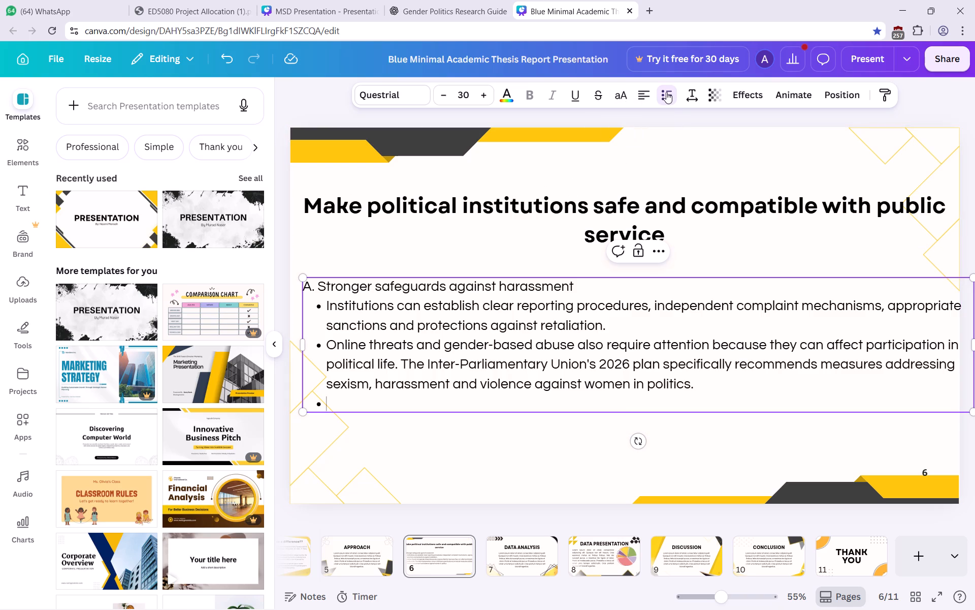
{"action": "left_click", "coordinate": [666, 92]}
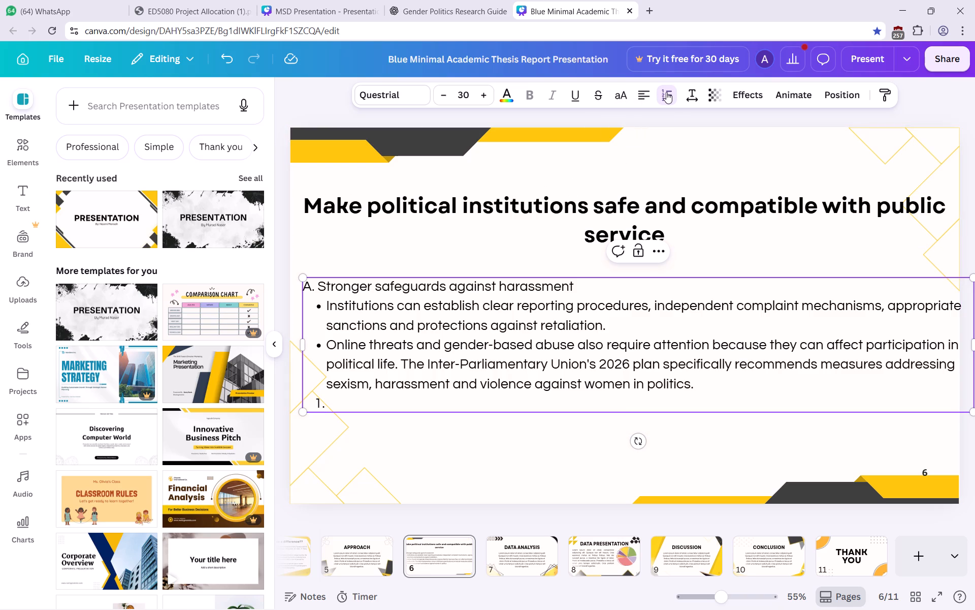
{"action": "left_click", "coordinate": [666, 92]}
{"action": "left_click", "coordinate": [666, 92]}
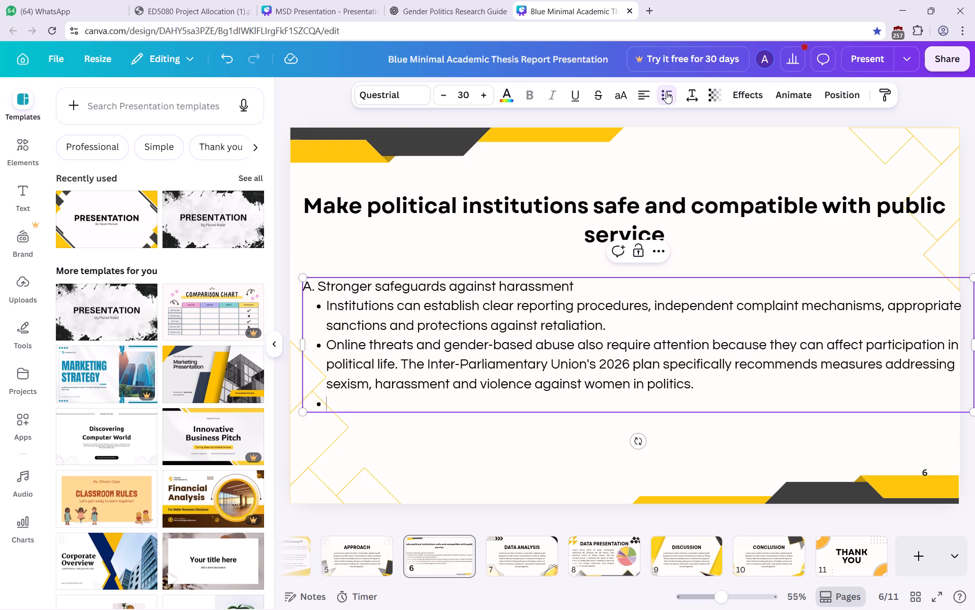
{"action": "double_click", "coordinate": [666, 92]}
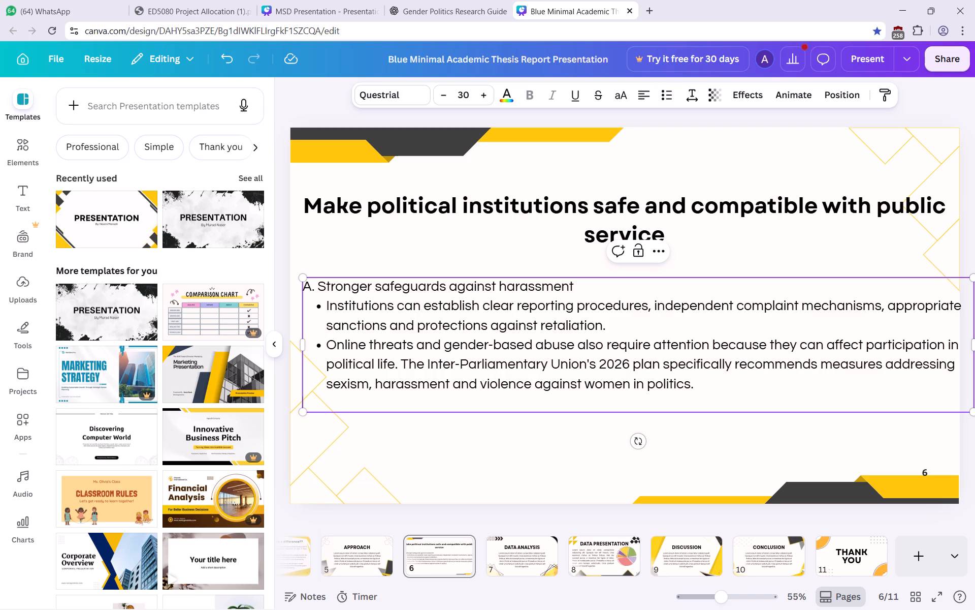
Delete the "A." prefix from the "Stronger safeguards against harassment" line and format the line as a numbered list item.
{"action": "left_click", "coordinate": [316, 290]}
{"action": "key", "text": "BackSpace"}
{"action": "key", "text": "BackSpace"}
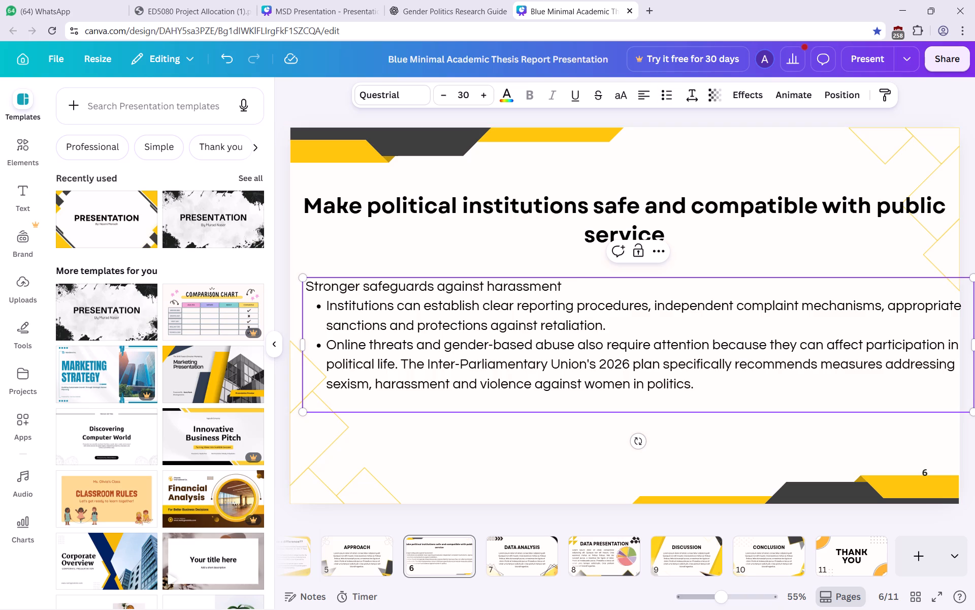
{"action": "left_click", "coordinate": [637, 97]}
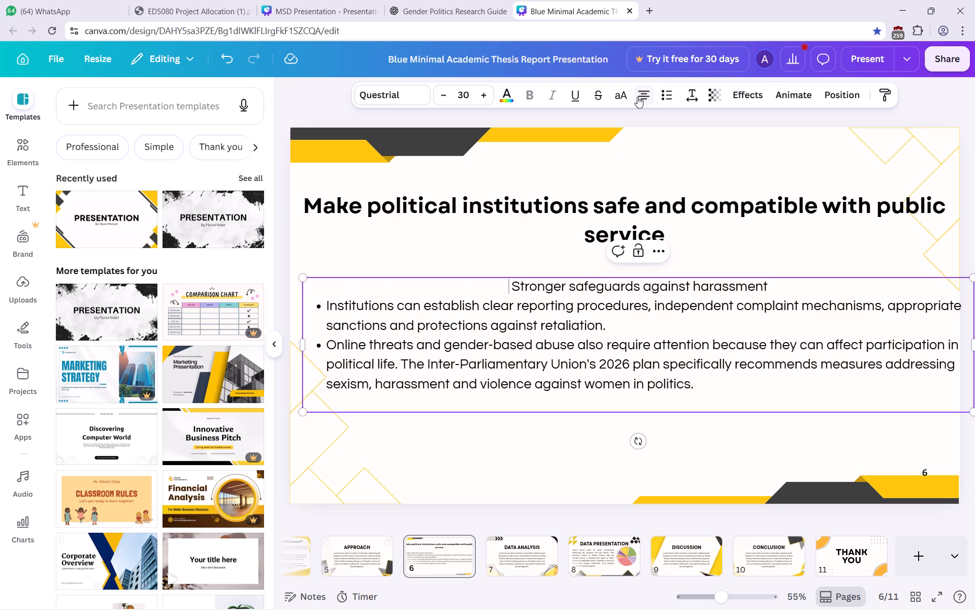
{"action": "left_click", "coordinate": [637, 97]}
{"action": "left_click", "coordinate": [637, 97]}
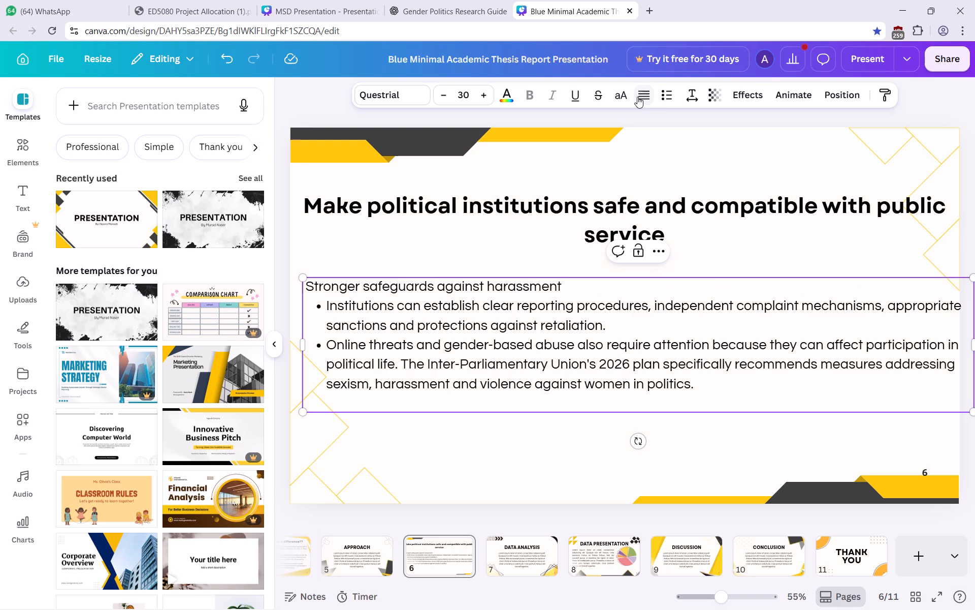
{"action": "left_click", "coordinate": [665, 95]}
{"action": "left_click", "coordinate": [665, 95]}
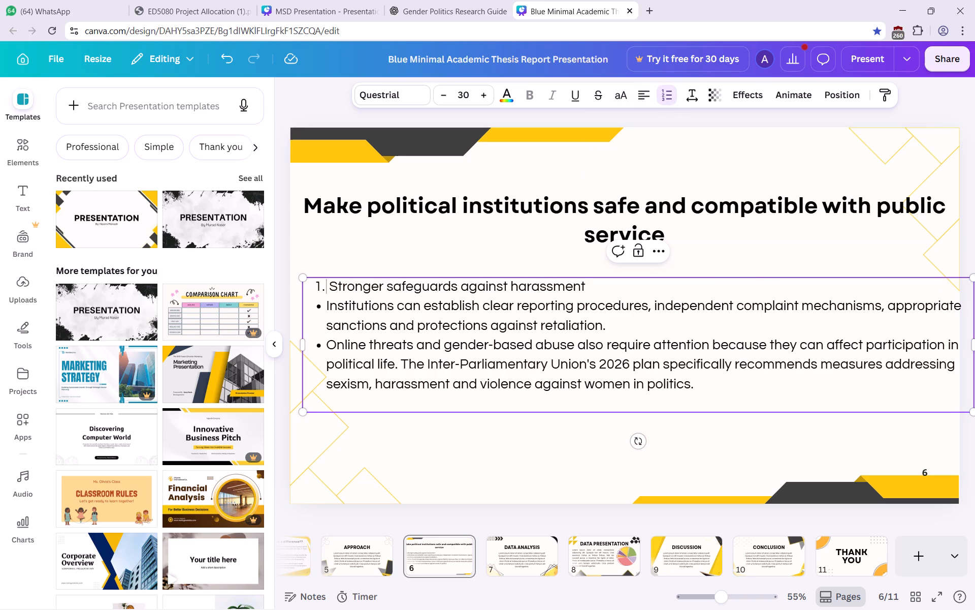
Cut the two bulleted paragraphs, from "Institutions can establish" to "women in politics.", out of slide 6's body text.
{"action": "left_click_drag", "start_coordinate": [324, 307], "coordinate": [673, 396]}
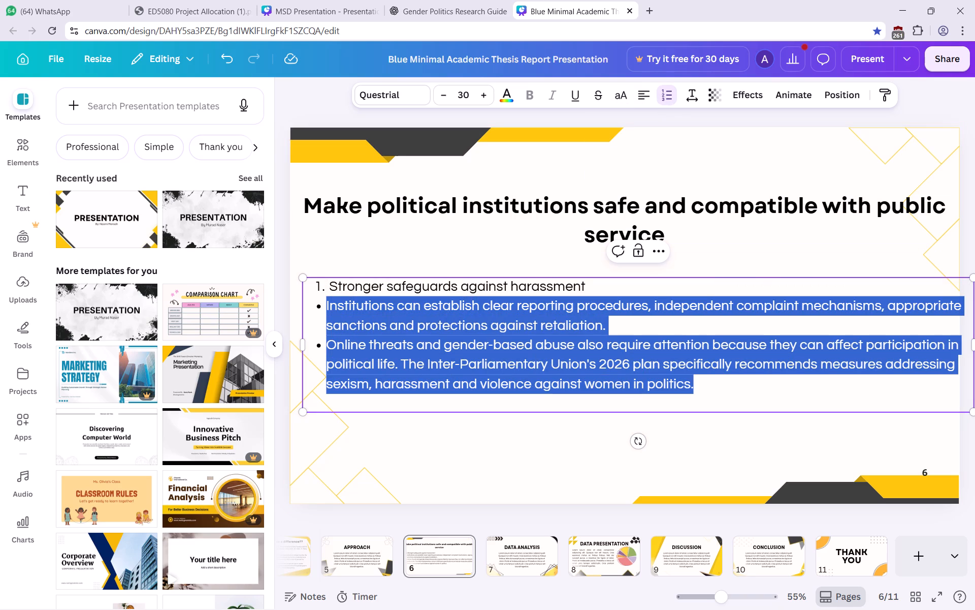
{"action": "left_click_drag", "start_coordinate": [673, 396], "coordinate": [697, 395]}
{"action": "key", "text": "ctrl+x"}
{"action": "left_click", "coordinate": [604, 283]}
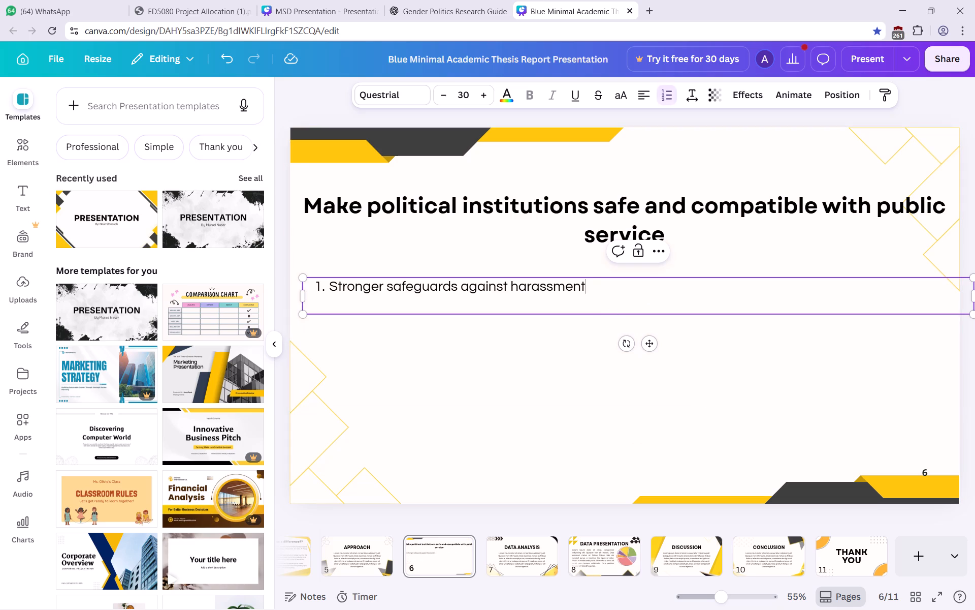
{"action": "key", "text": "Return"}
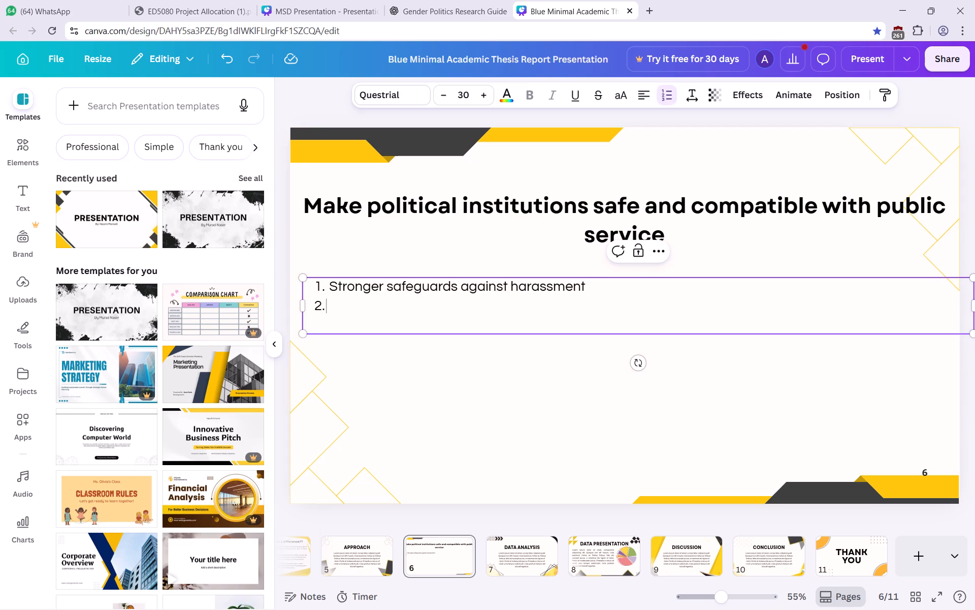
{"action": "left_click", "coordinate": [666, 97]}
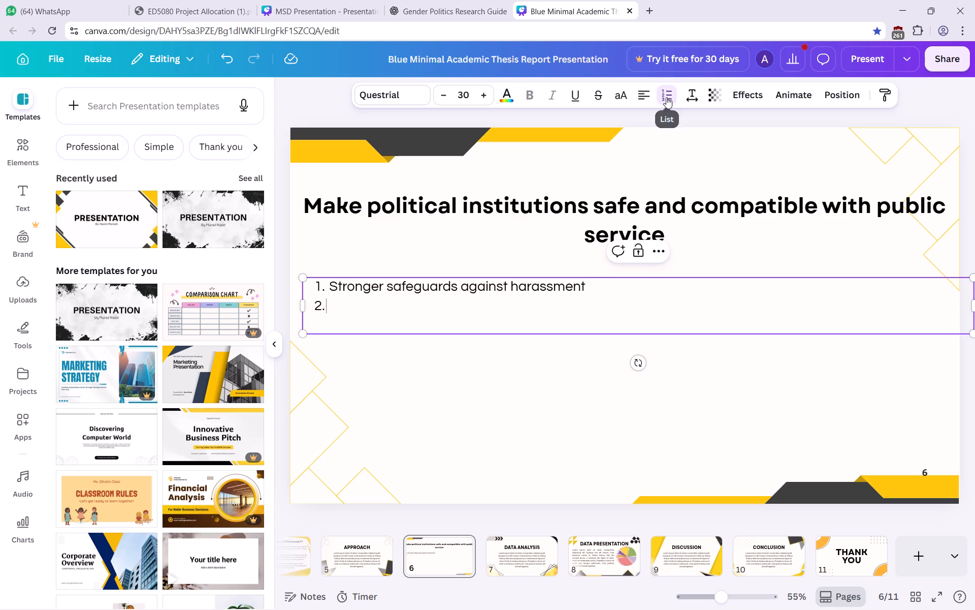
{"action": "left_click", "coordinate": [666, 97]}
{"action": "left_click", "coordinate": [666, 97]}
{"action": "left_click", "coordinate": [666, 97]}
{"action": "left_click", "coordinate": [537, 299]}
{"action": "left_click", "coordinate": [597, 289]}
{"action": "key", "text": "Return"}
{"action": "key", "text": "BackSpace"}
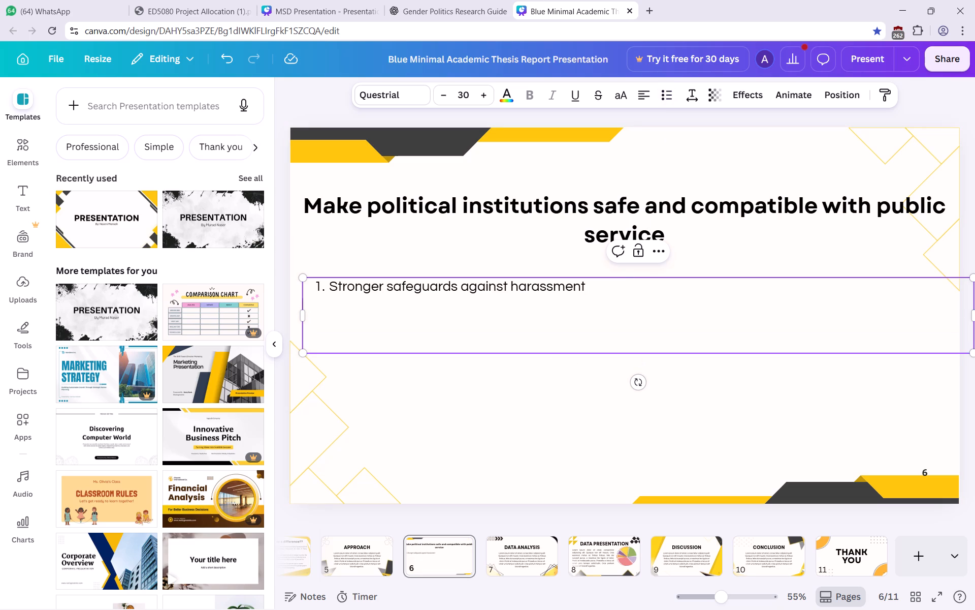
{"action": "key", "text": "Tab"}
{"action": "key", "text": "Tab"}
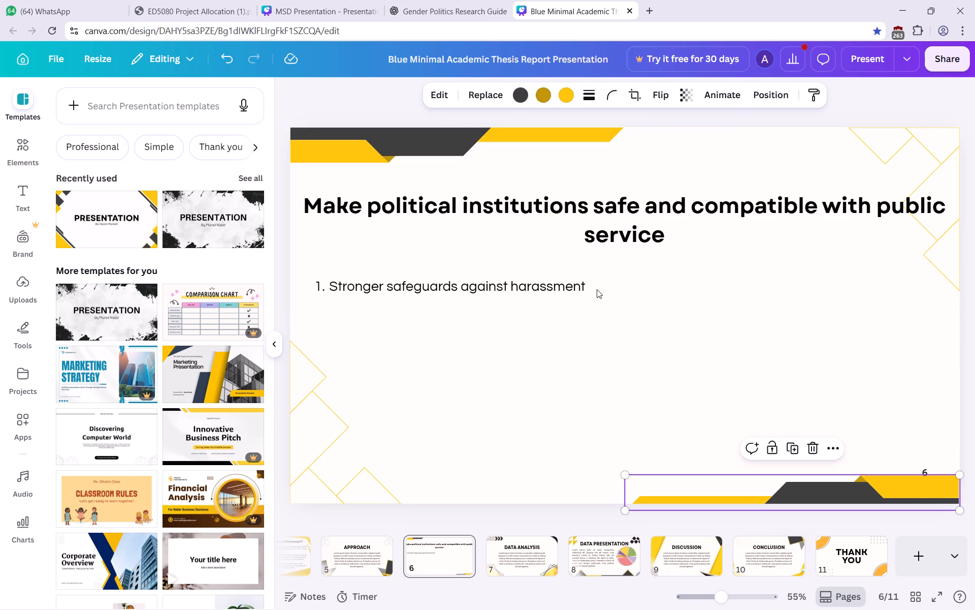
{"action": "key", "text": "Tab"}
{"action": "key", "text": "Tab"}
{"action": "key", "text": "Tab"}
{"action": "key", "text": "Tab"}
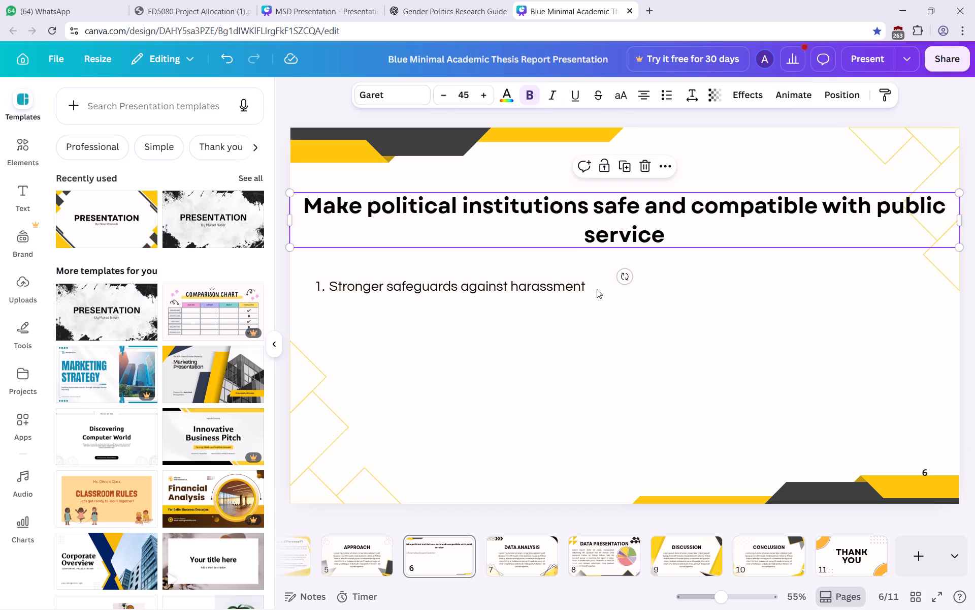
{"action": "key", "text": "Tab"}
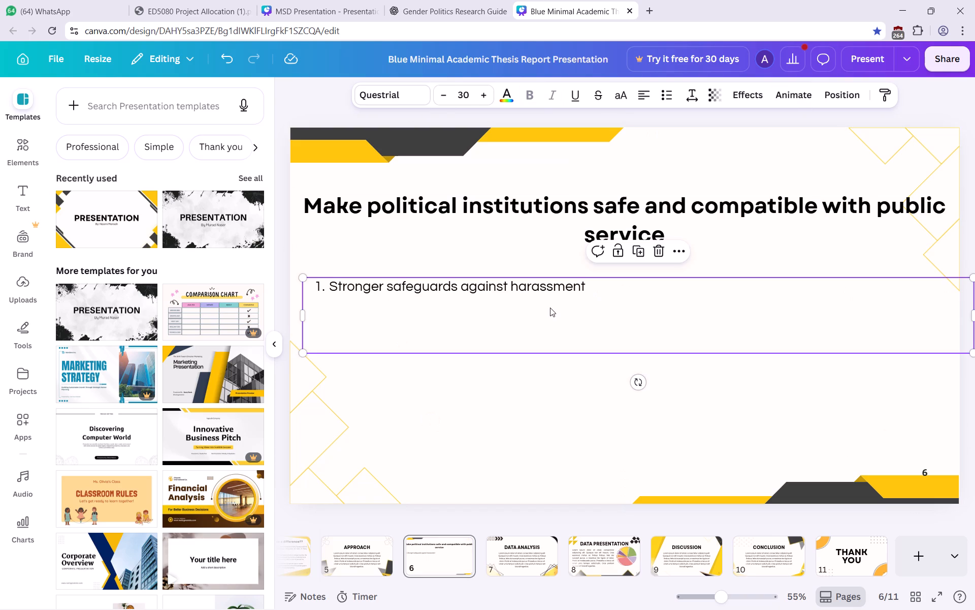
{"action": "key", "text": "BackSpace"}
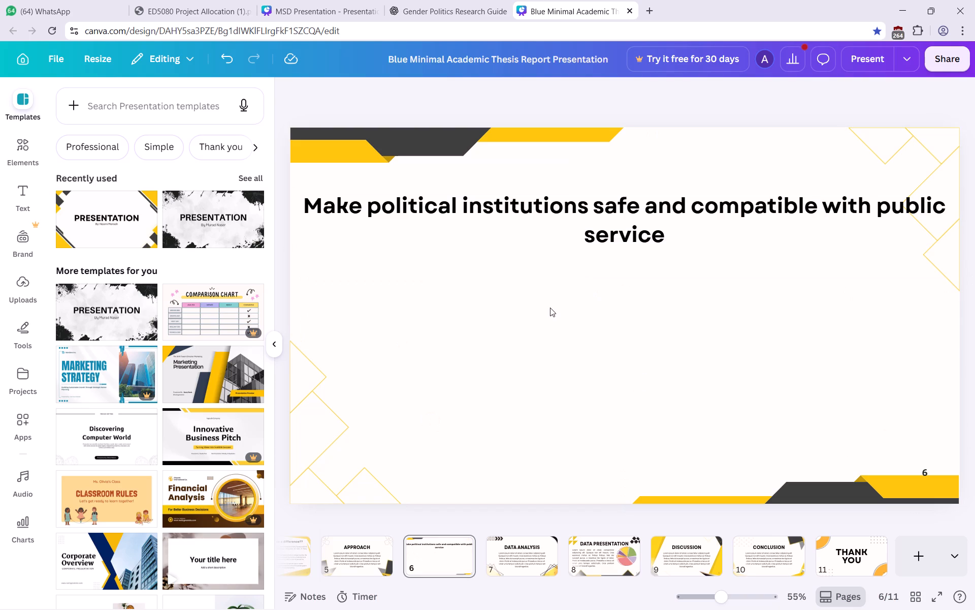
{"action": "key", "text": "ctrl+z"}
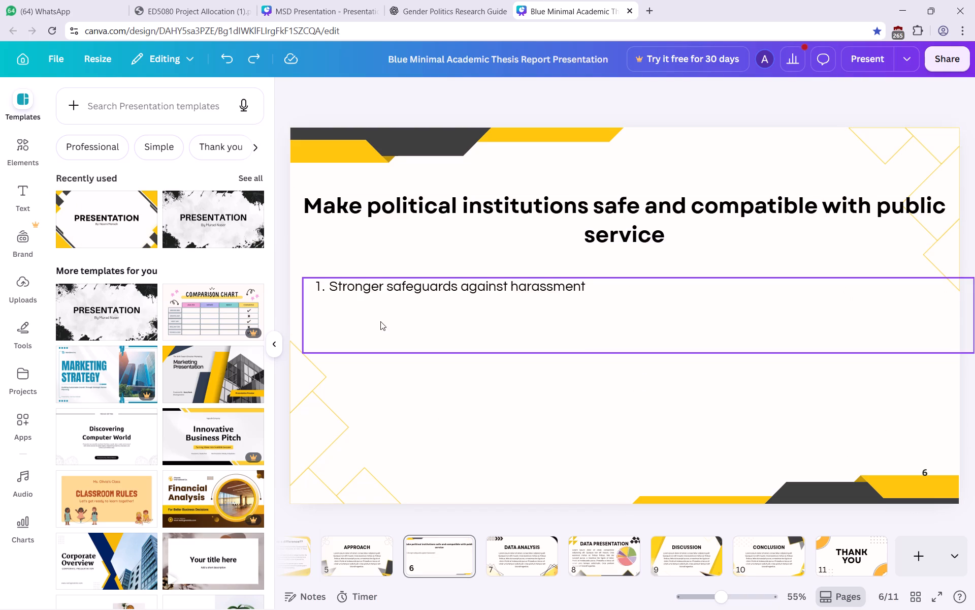
Delete the empty lines below "Stronger safeguards against harassment" in slide 6's body text box.
{"action": "left_click", "coordinate": [381, 322]}
{"action": "left_click", "coordinate": [379, 343]}
{"action": "key", "text": "BackSpace"}
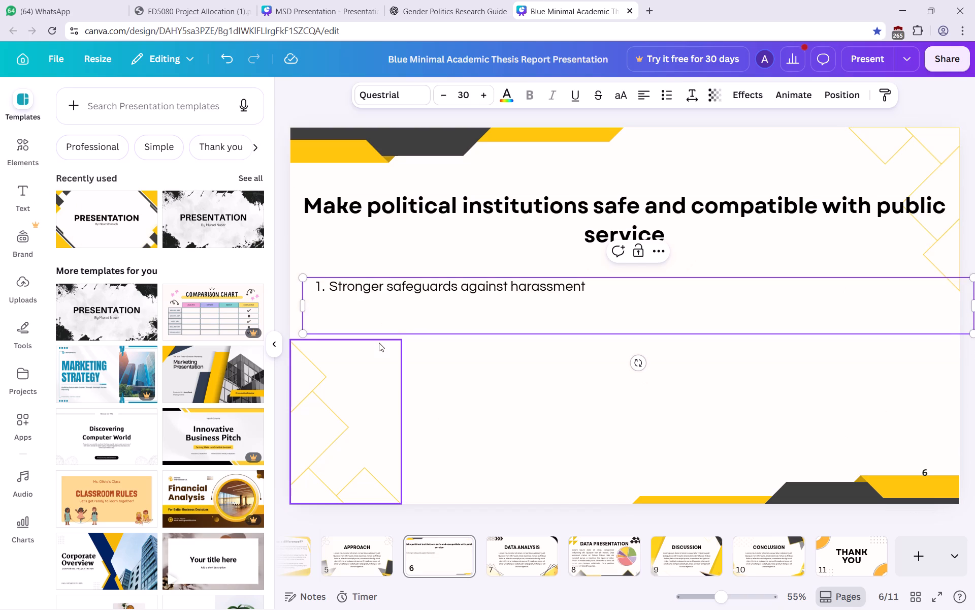
{"action": "left_click", "coordinate": [398, 323]}
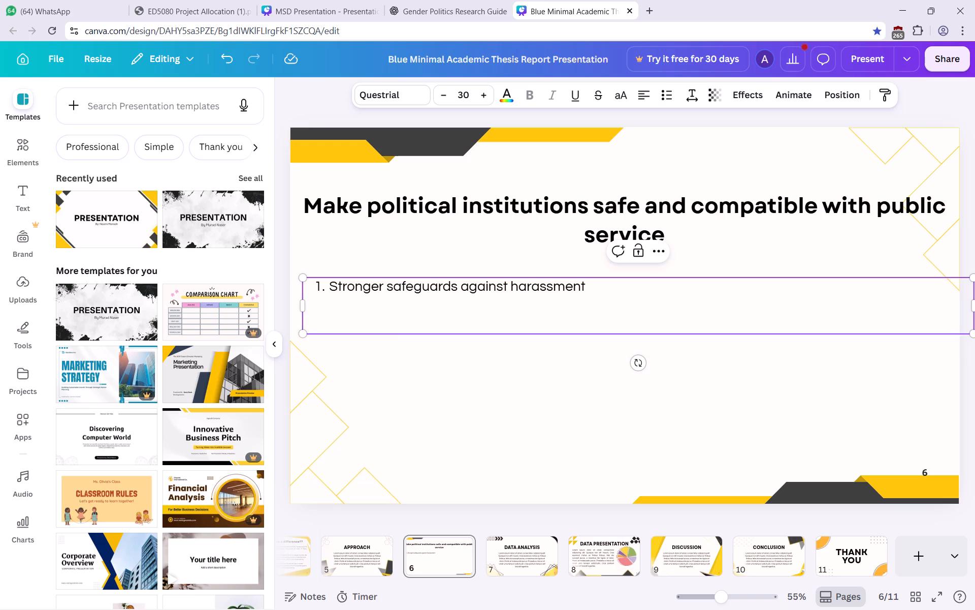
{"action": "key", "text": "BackSpace"}
{"action": "key", "text": "BackSpace"}
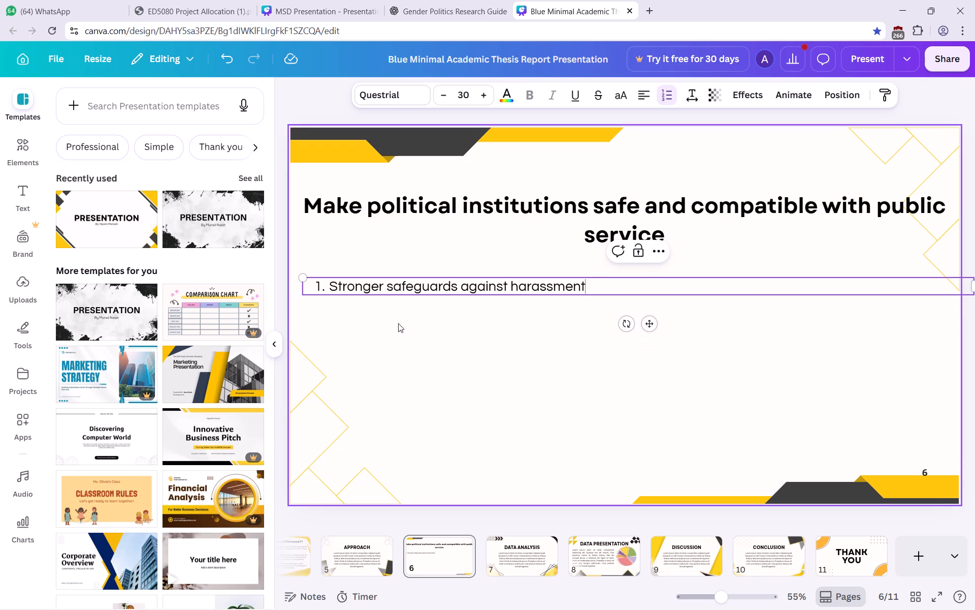
Paste the two cut paragraphs as indented sub-bullets under "Stronger safeguards against harassment" and remove the empty trailing sub-bullet.
{"action": "key", "text": "Return"}
{"action": "key", "text": "Tab"}
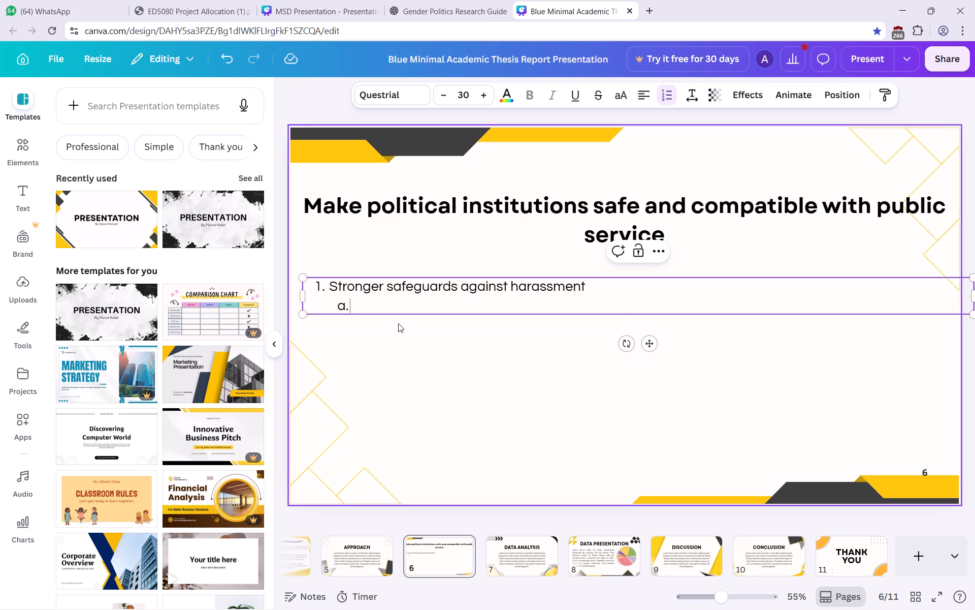
{"action": "left_click", "coordinate": [668, 97]}
{"action": "left_click", "coordinate": [668, 97]}
{"action": "left_click", "coordinate": [668, 97]}
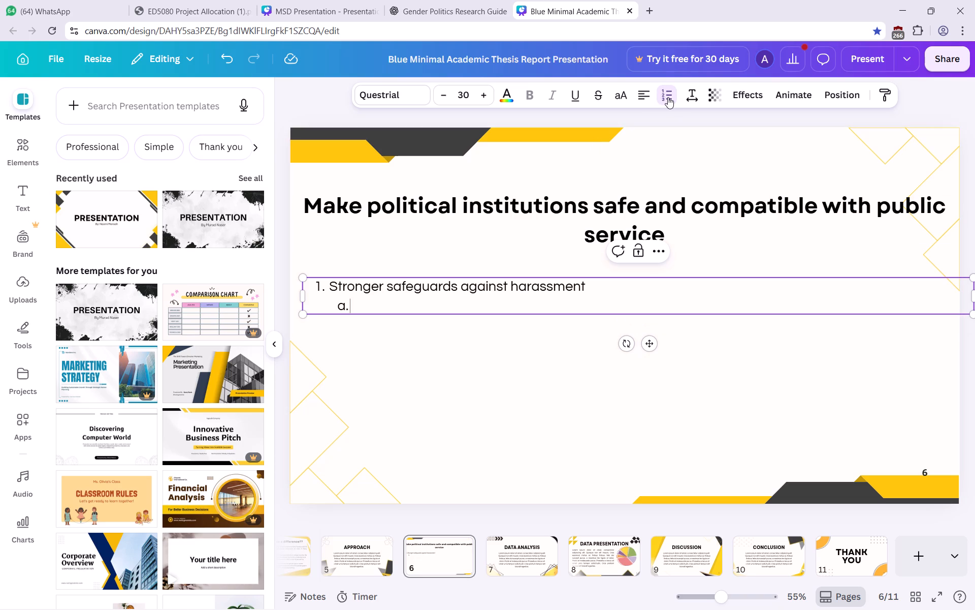
{"action": "left_click", "coordinate": [668, 97]}
{"action": "left_click", "coordinate": [668, 97]}
{"action": "key", "text": "ctrl+v"}
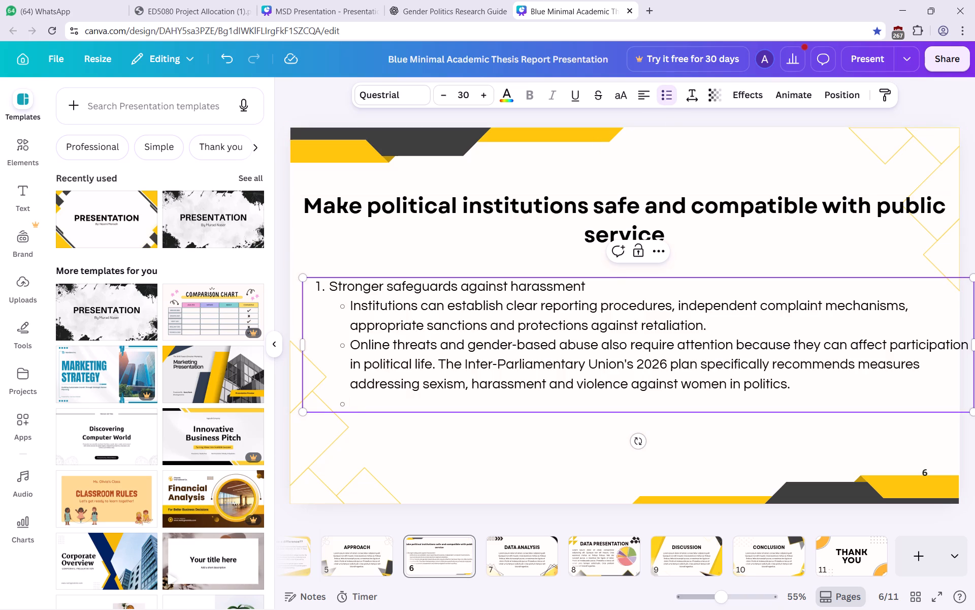
{"action": "key", "text": "BackSpace"}
{"action": "key", "text": "BackSpace"}
Add an empty first-level bullet below the sub-bullet ending "violence against women in politics.".
{"action": "left_click", "coordinate": [800, 391]}
{"action": "key", "text": "Return"}
{"action": "key", "text": "Return"}
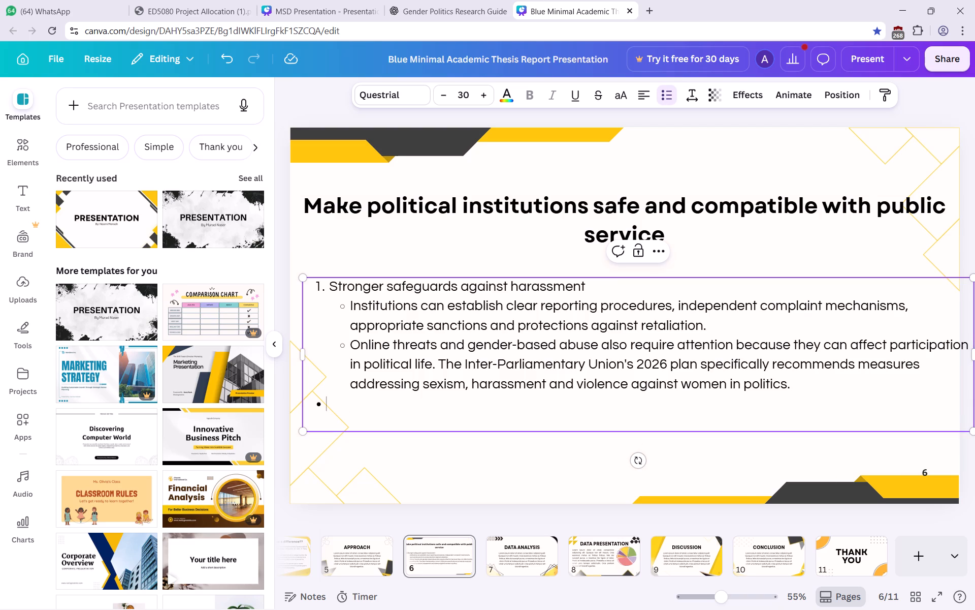
{"action": "left_click", "coordinate": [667, 101]}
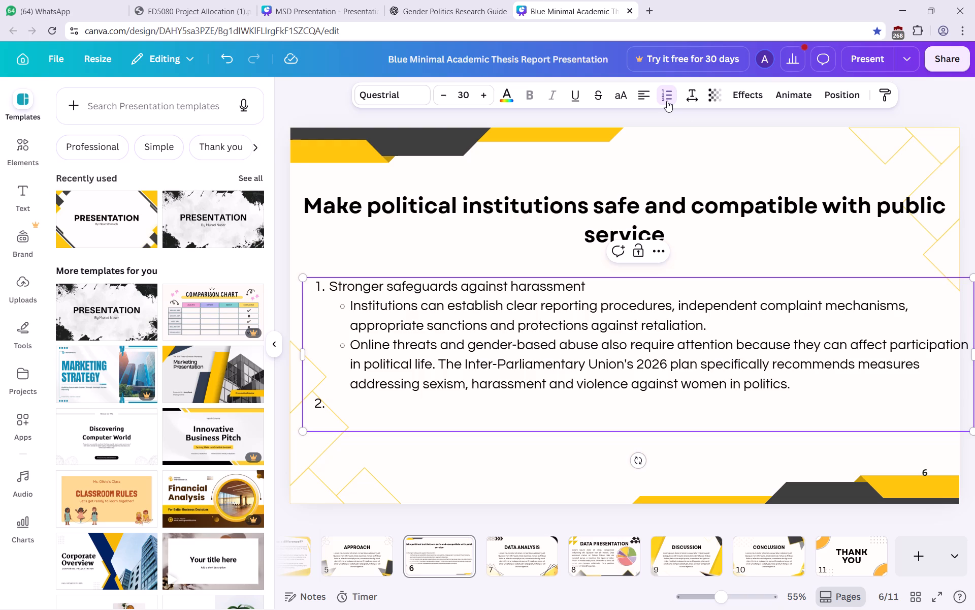
{"action": "left_click", "coordinate": [667, 101]}
{"action": "left_click", "coordinate": [667, 101]}
Remove the extra space before "Stronger safeguards against harassment" in the numbered item.
{"action": "left_click", "coordinate": [328, 287]}
{"action": "key", "text": "BackSpace"}
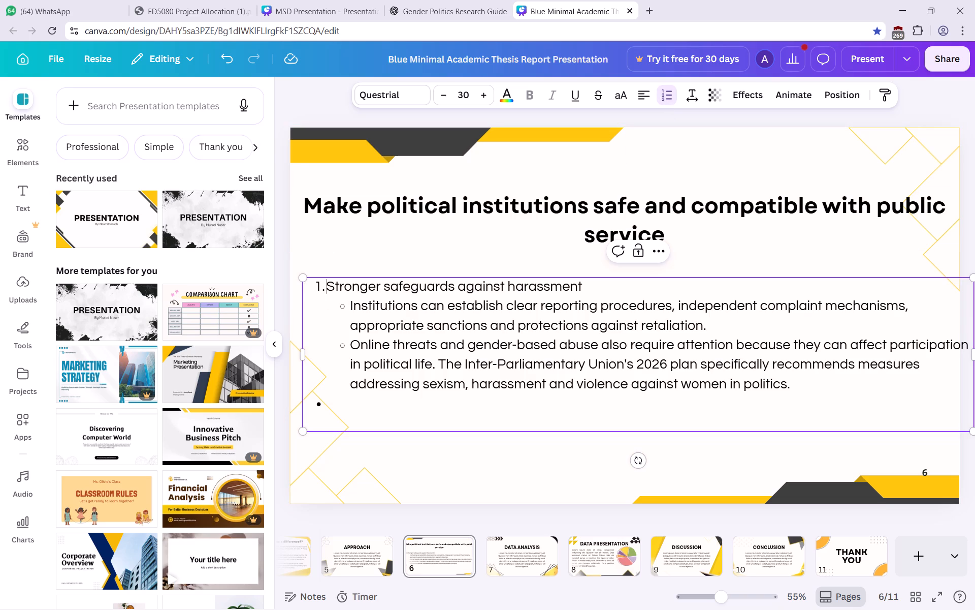
Change the numbered item "Stronger safeguards against harassment" on slide 6 into a bullet point.
{"action": "key", "text": "BackSpace"}
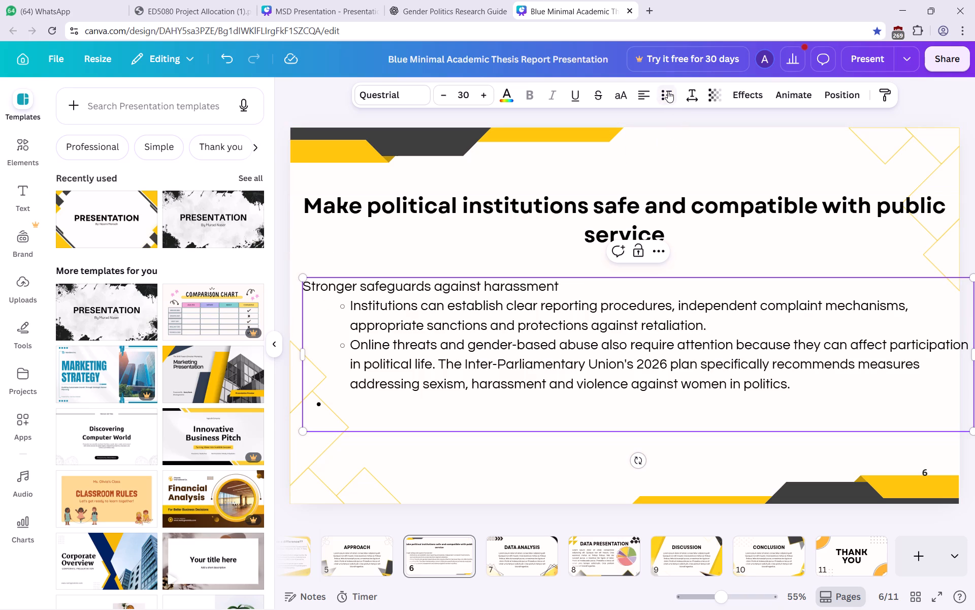
{"action": "left_click", "coordinate": [668, 91]}
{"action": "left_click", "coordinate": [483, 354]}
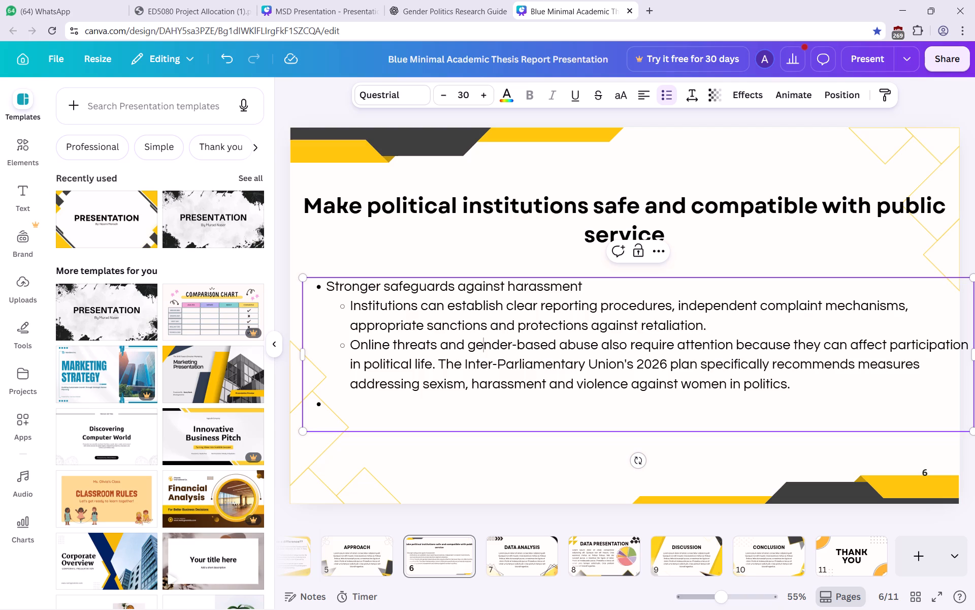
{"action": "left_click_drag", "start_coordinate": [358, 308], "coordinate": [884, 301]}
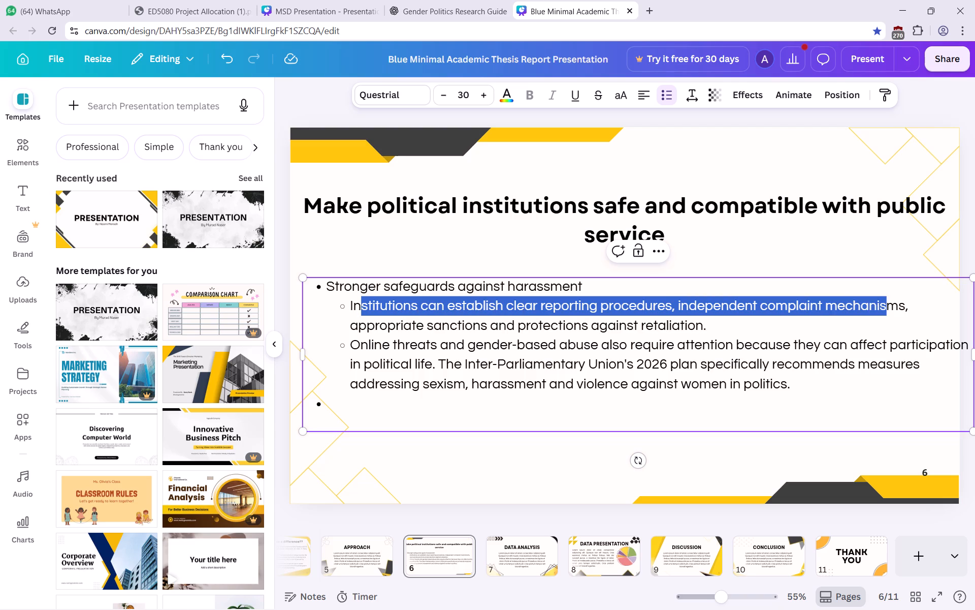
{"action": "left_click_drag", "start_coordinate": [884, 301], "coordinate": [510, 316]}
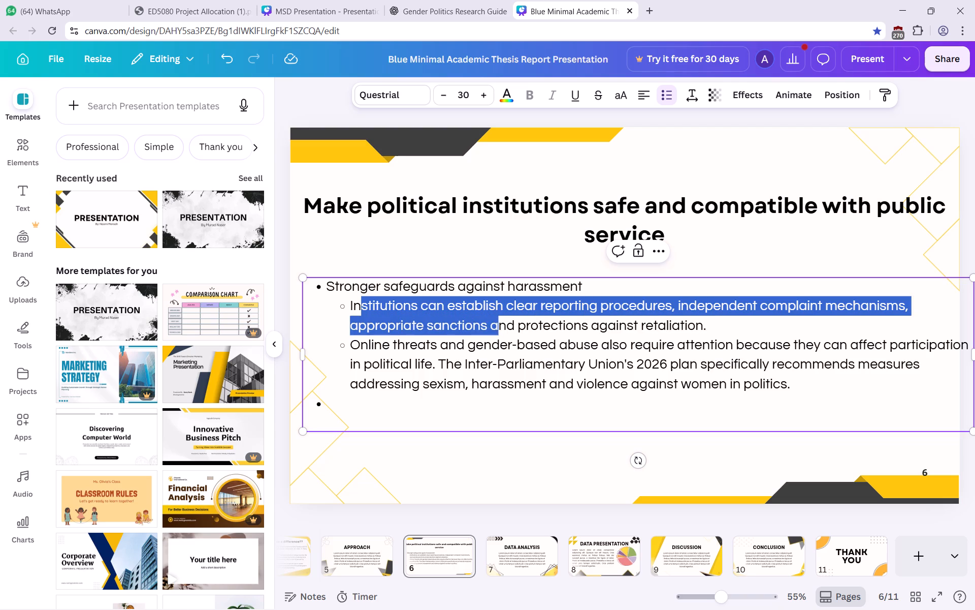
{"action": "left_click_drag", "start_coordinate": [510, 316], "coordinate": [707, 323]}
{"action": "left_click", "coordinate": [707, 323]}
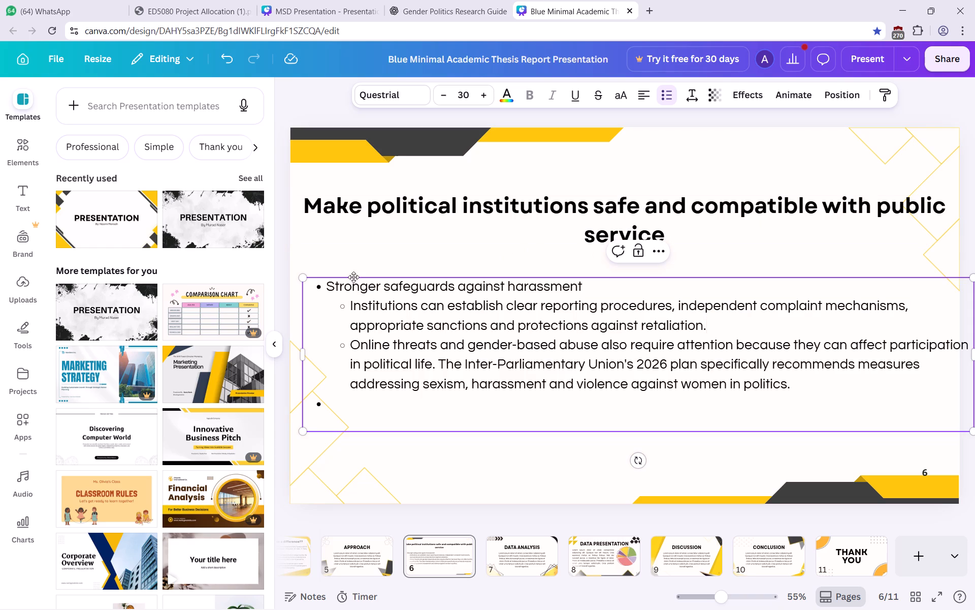
Move slide 6's body text box slightly up and over so it lines up with the slide's left edge.
{"action": "left_click", "coordinate": [325, 261]}
{"action": "left_click_drag", "start_coordinate": [339, 313], "coordinate": [337, 306]}
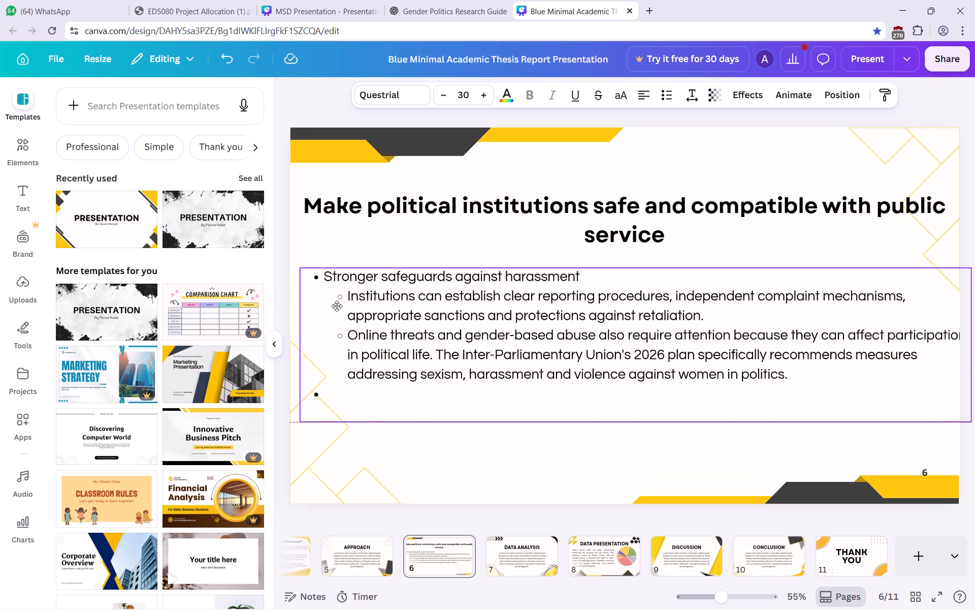
{"action": "left_click_drag", "start_coordinate": [337, 306], "coordinate": [328, 306]}
{"action": "left_click", "coordinate": [285, 448]}
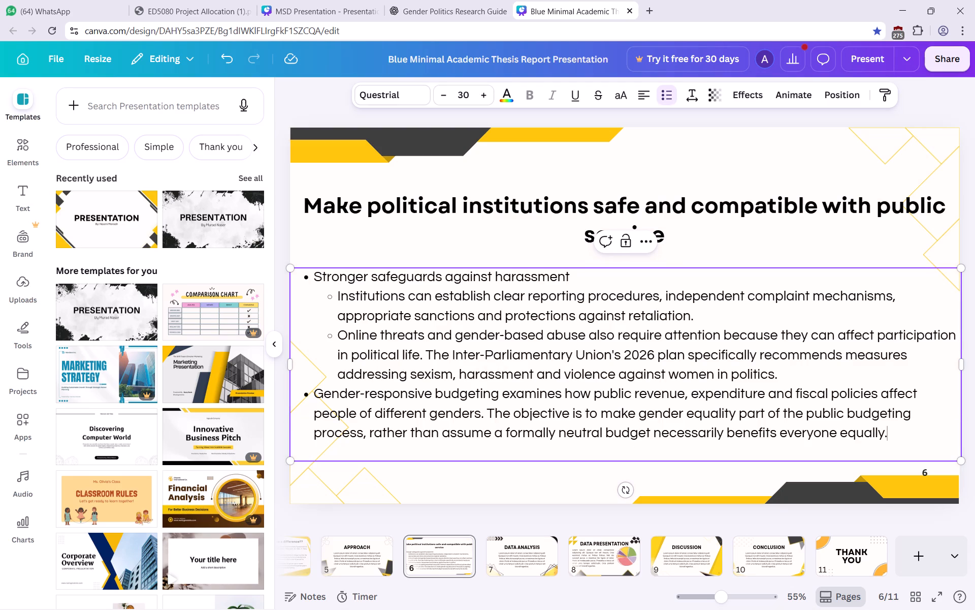
Insert a blank unbulleted line between the harassment sub-bullets and the "Gender-responsive budgeting" bullet.
{"action": "left_click", "coordinate": [805, 378]}
{"action": "key", "text": "Return"}
{"action": "key", "text": "Return"}
{"action": "key", "text": "Return"}
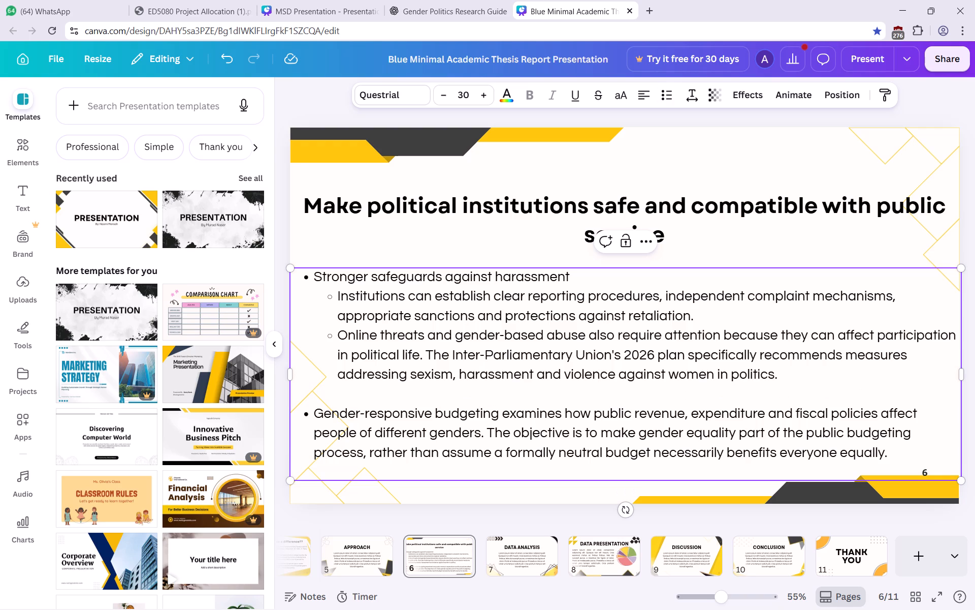
{"action": "left_click", "coordinate": [966, 126]}
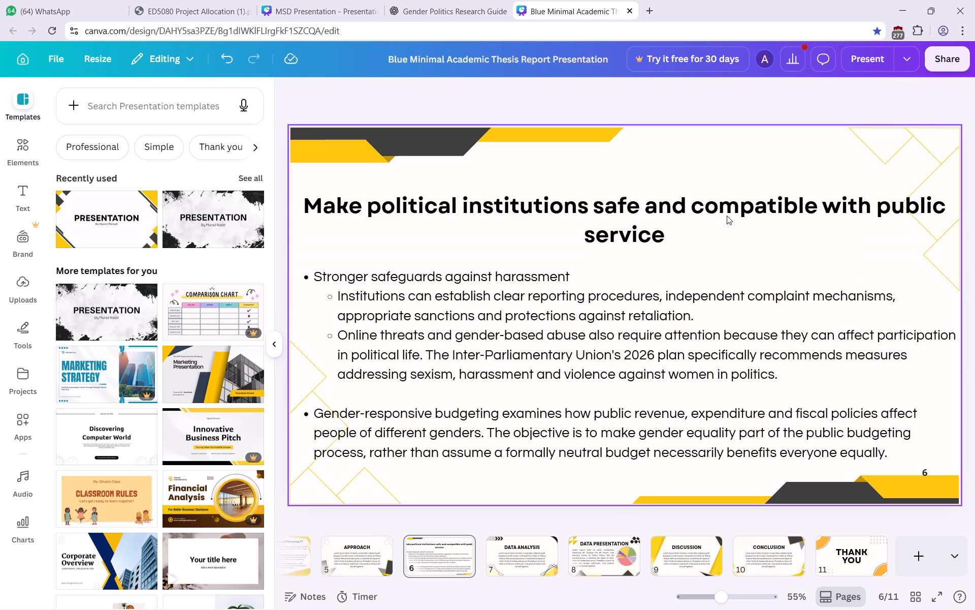
Replace slide 6's title with "Changes required in Political Institutions".
{"action": "double_click", "coordinate": [727, 216]}
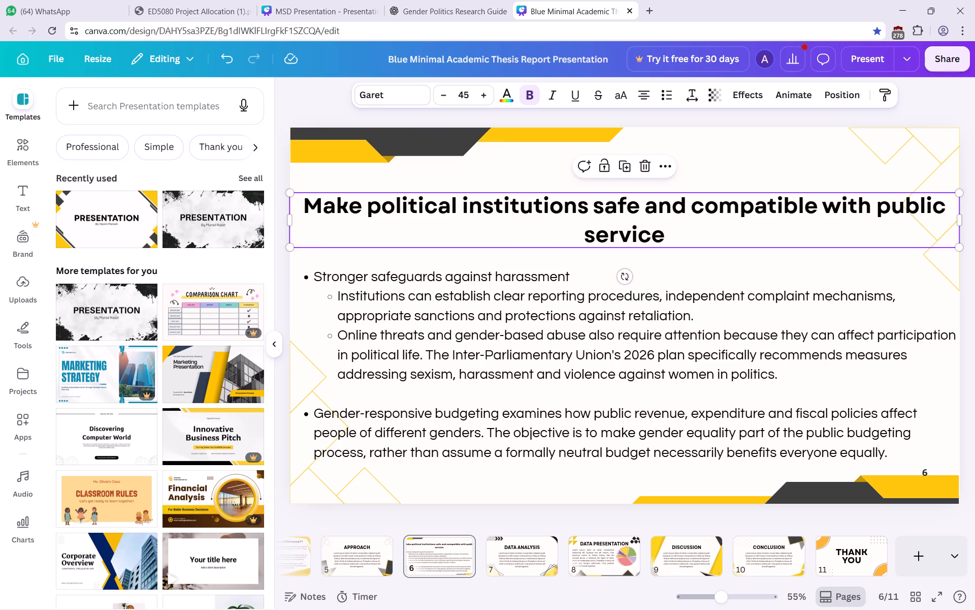
{"action": "left_click", "coordinate": [727, 216]}
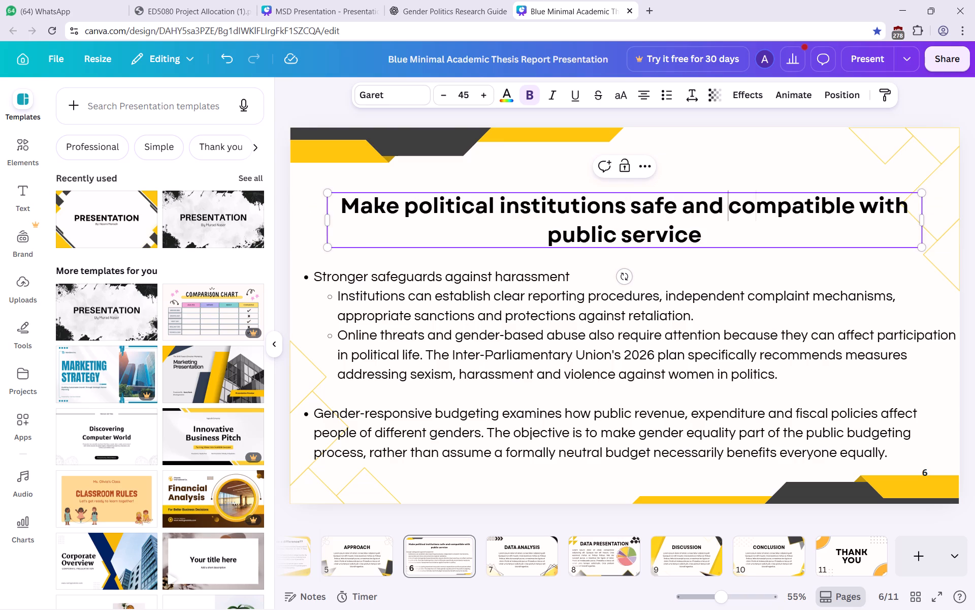
{"action": "left_click_drag", "start_coordinate": [709, 239], "coordinate": [348, 215]}
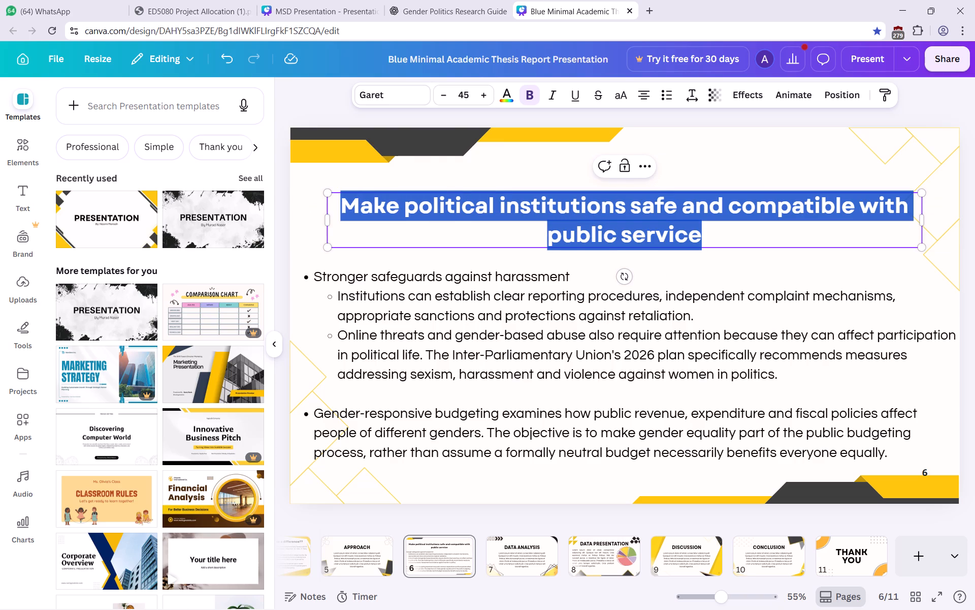
{"action": "left_click_drag", "start_coordinate": [348, 215], "coordinate": [345, 215]}
{"action": "key", "text": "shift+c"}
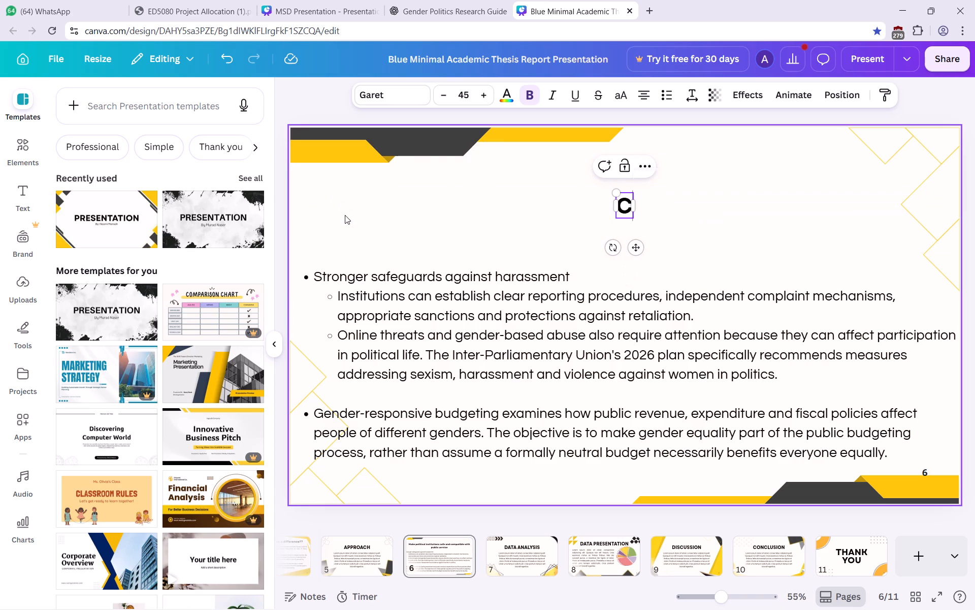
{"action": "type", "text": "hanges required in Poli"}
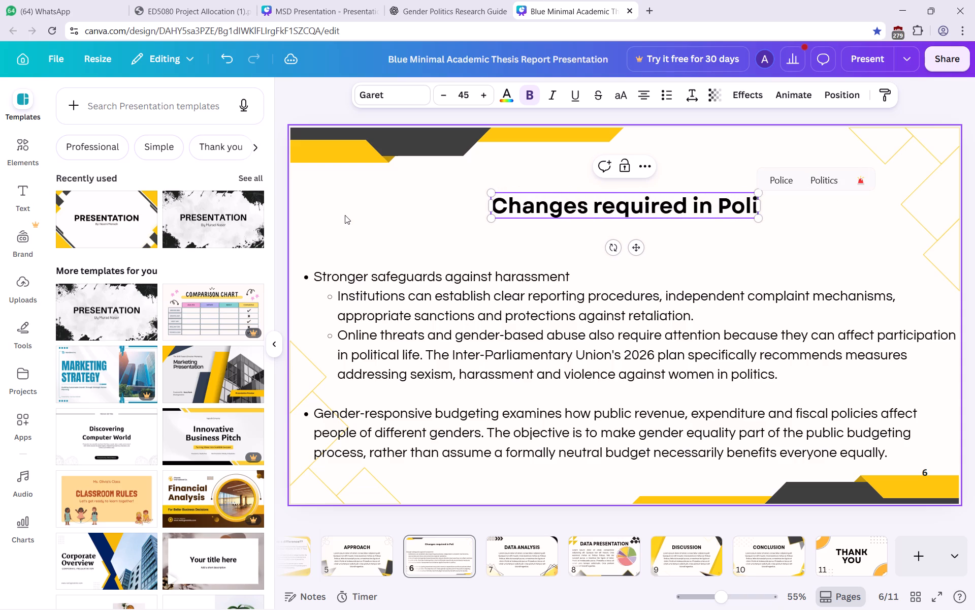
{"action": "type", "text": "tical Insti"}
{"action": "type", "text": "tutions"}
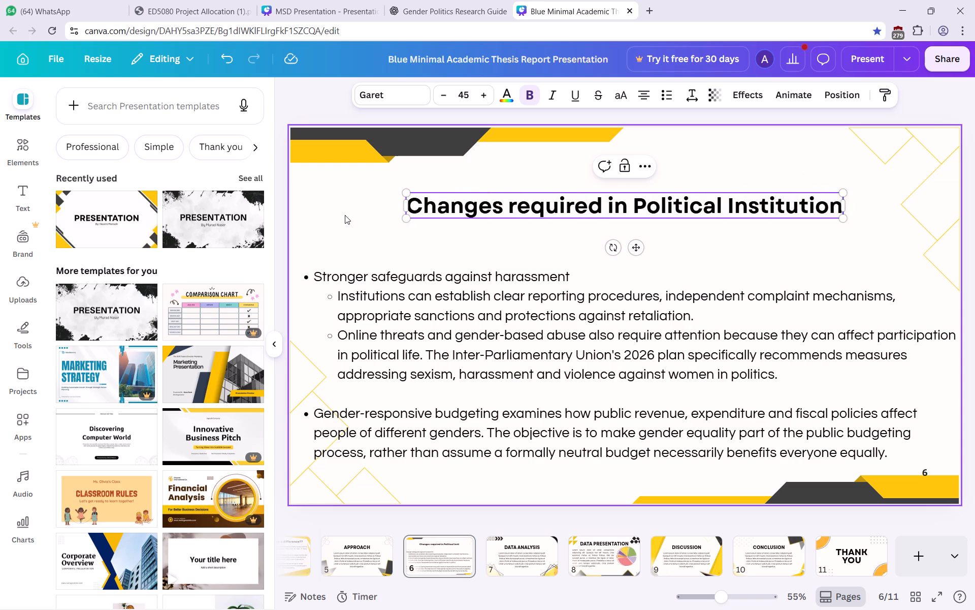
{"action": "key", "text": "space"}
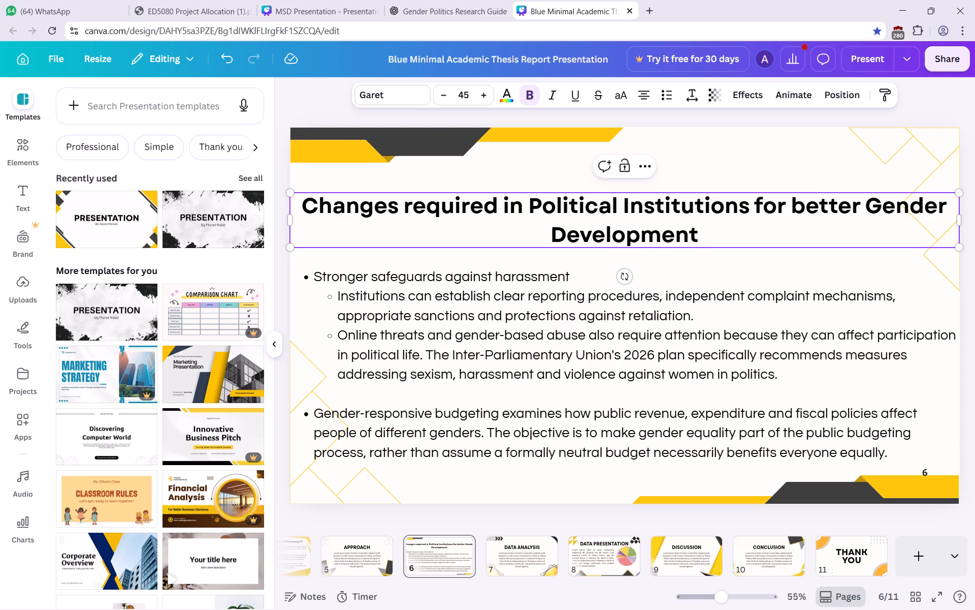
{"action": "key", "text": "space"}
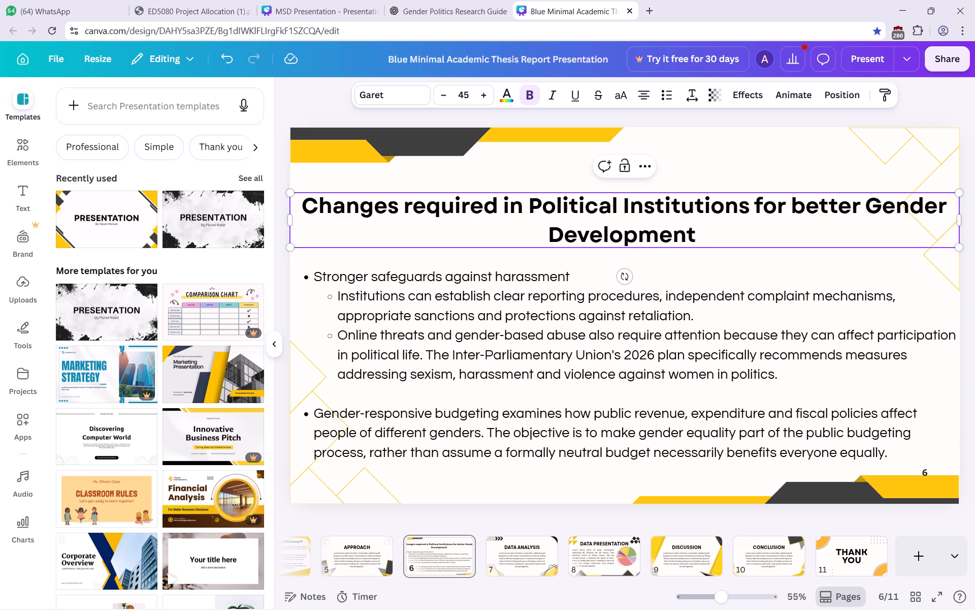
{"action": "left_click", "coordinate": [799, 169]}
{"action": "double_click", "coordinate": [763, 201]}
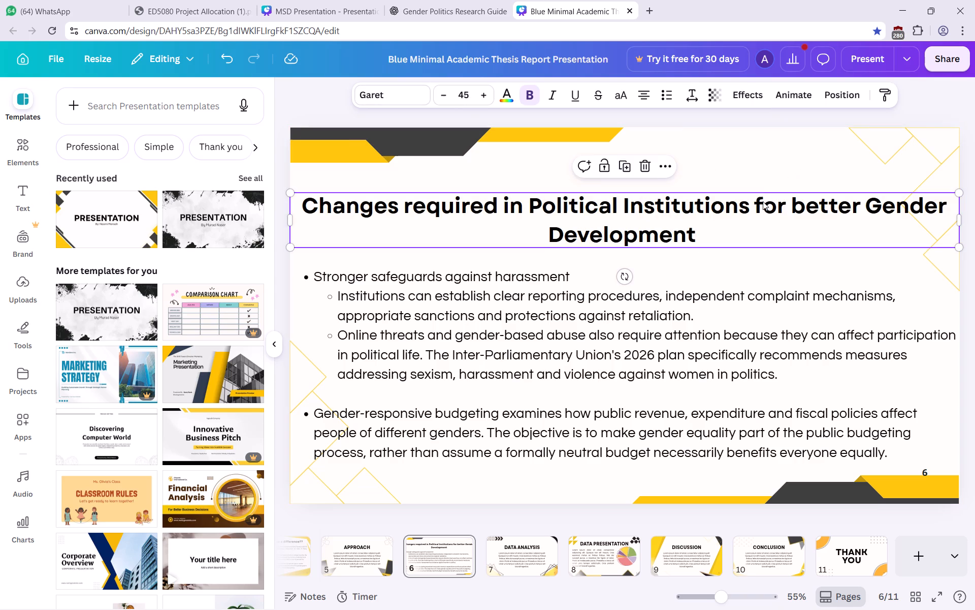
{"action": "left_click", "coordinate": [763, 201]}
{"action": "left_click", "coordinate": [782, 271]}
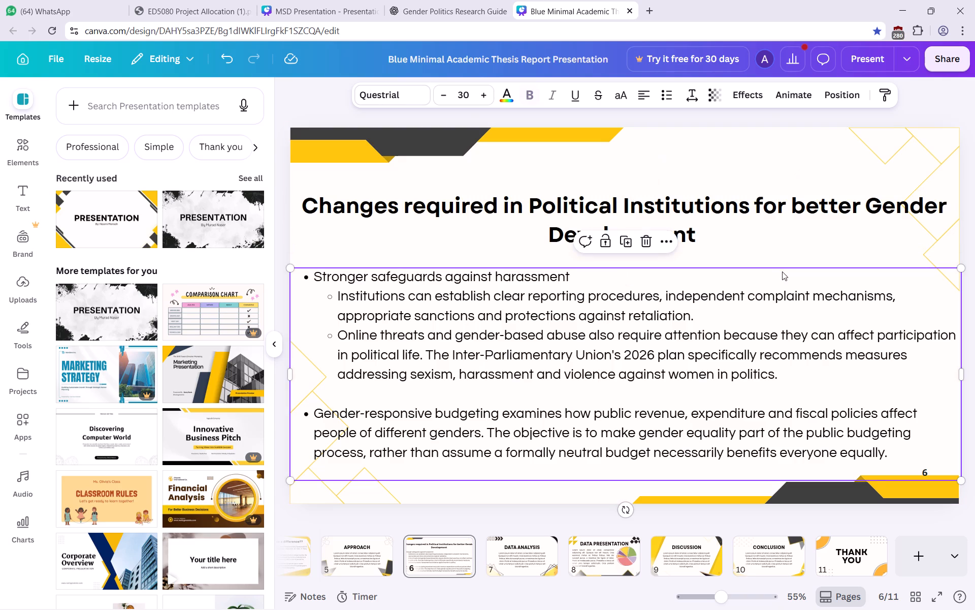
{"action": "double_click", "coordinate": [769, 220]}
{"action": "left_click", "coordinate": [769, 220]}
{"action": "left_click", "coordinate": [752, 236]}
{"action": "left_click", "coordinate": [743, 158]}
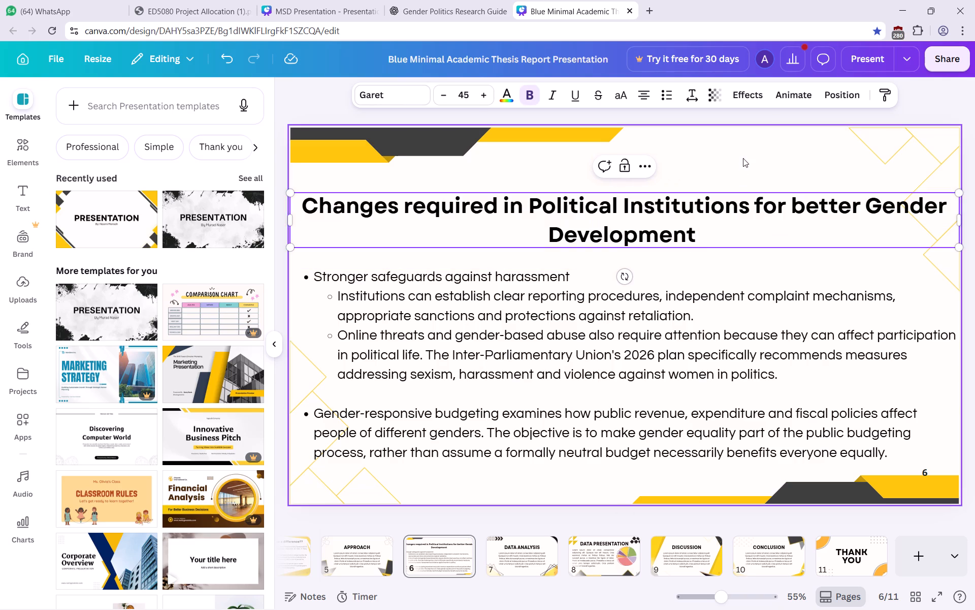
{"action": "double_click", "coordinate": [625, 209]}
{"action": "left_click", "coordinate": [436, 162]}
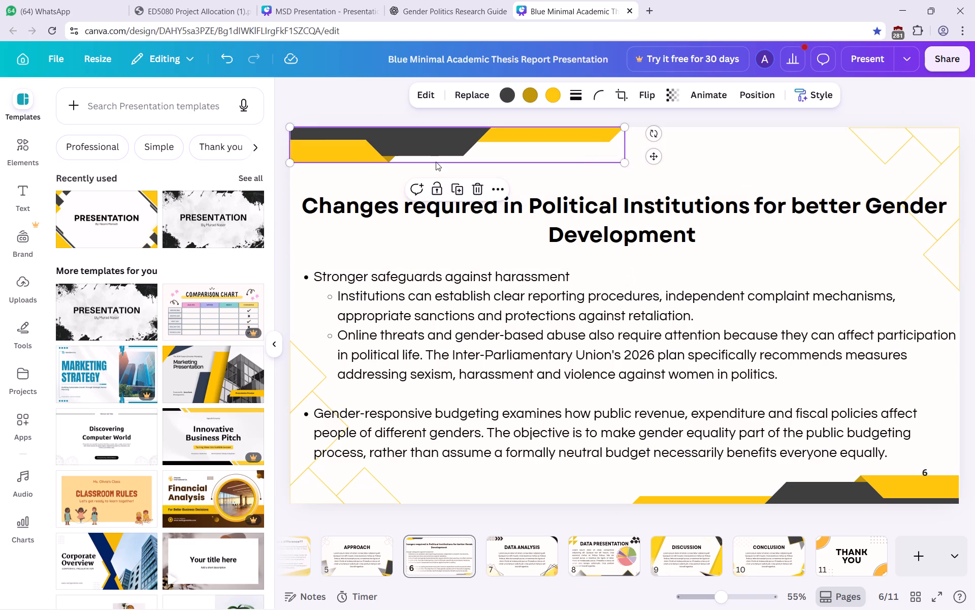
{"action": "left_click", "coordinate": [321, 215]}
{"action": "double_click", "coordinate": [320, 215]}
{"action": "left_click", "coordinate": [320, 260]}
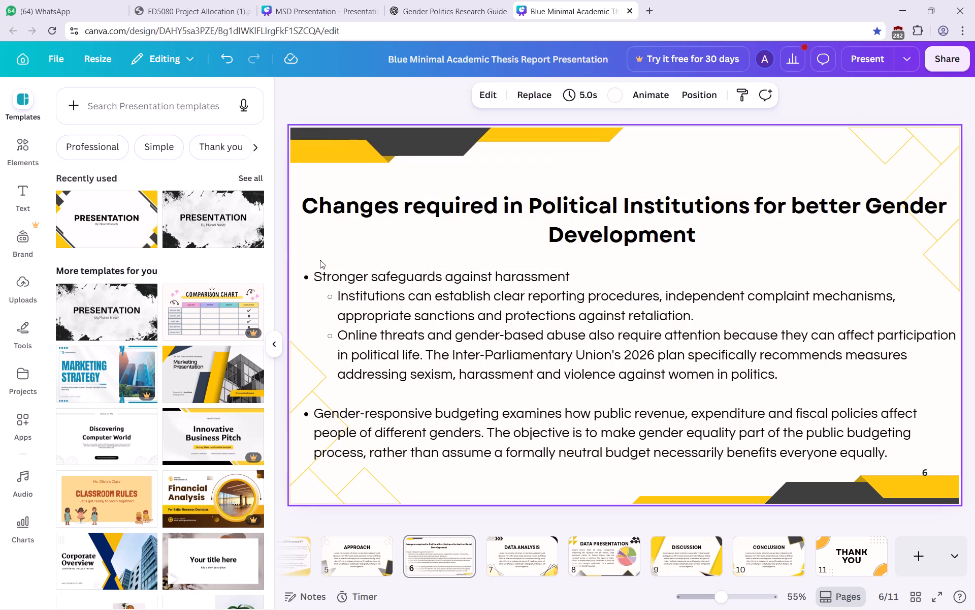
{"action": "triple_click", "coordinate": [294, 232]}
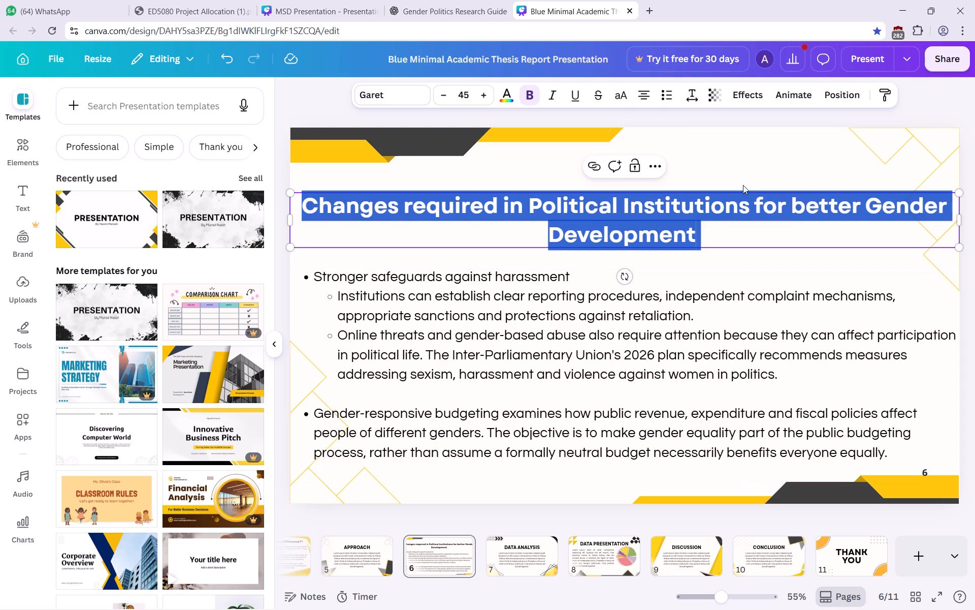
Move slide 6's two-line title slightly upward to widen the gap above the bullet list, keeping its horizontal alignment.
{"action": "left_click", "coordinate": [743, 185]}
{"action": "left_click_drag", "start_coordinate": [781, 218], "coordinate": [778, 204]}
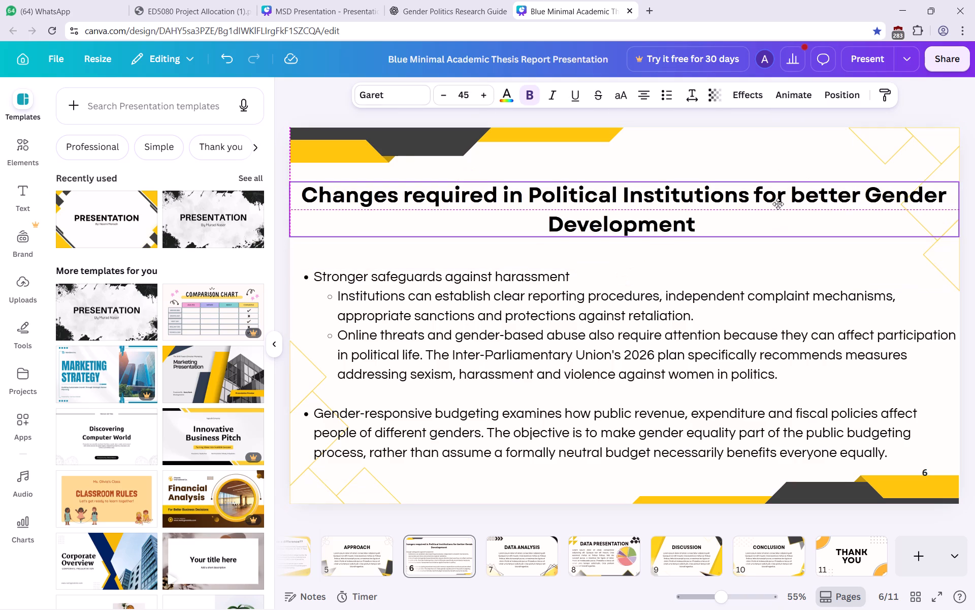
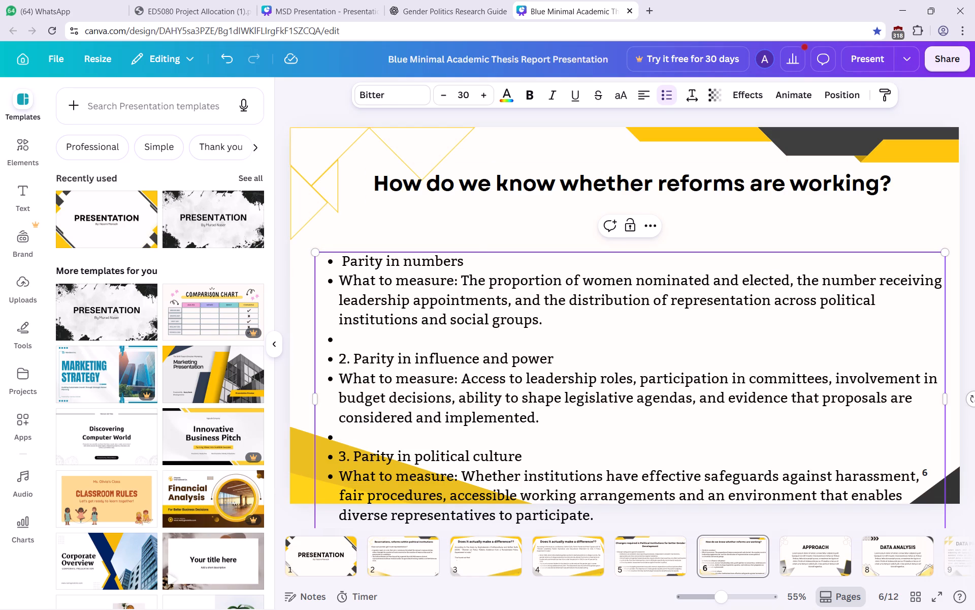
{"action": "left_click", "coordinate": [301, 112]}
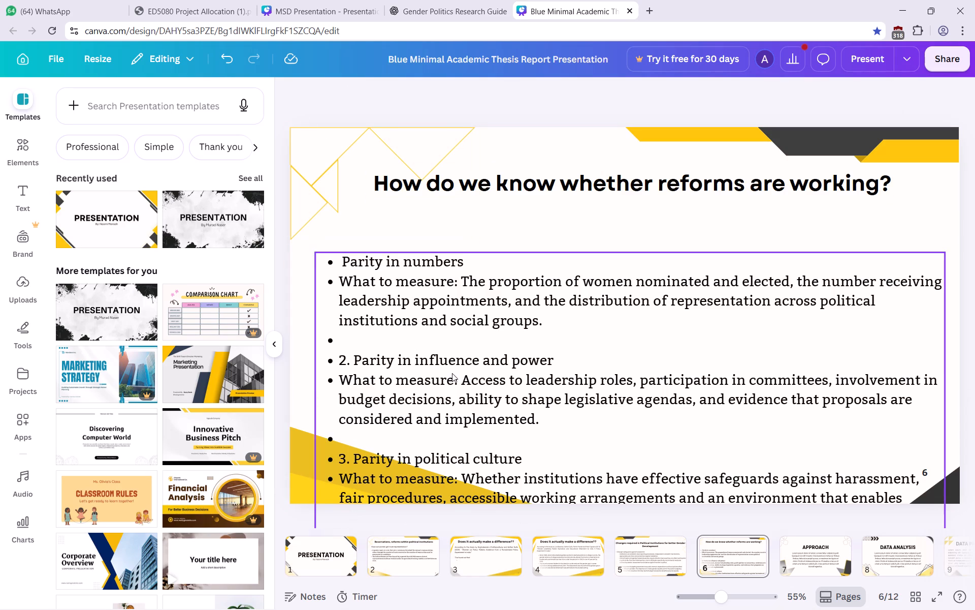
{"action": "left_click_drag", "start_coordinate": [454, 375], "coordinate": [449, 339]}
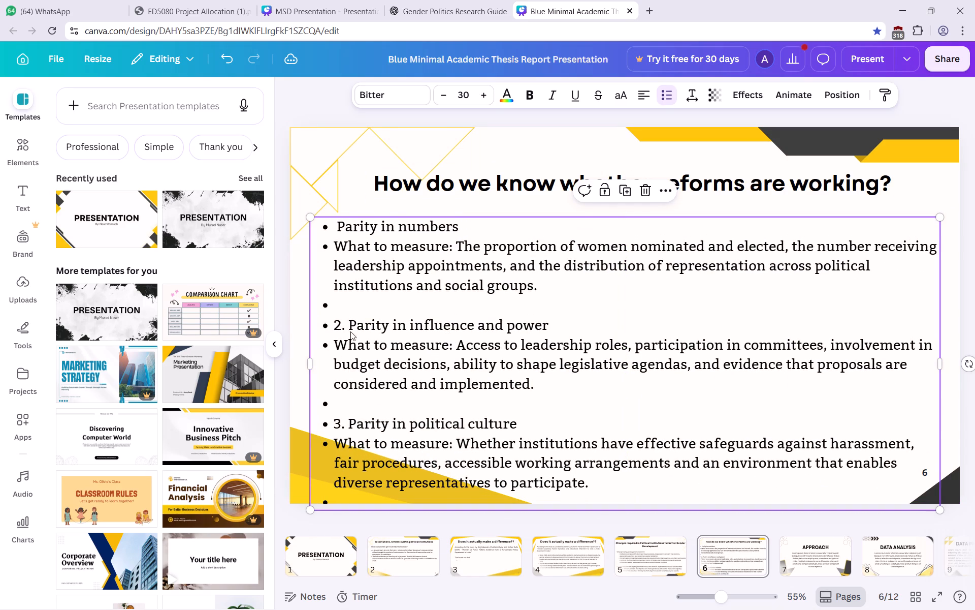
Remove the bullet markers from the three blank lines in slide 6's body text.
{"action": "left_click", "coordinate": [341, 307]}
{"action": "left_click", "coordinate": [342, 306]}
{"action": "key", "text": "BackSpace"}
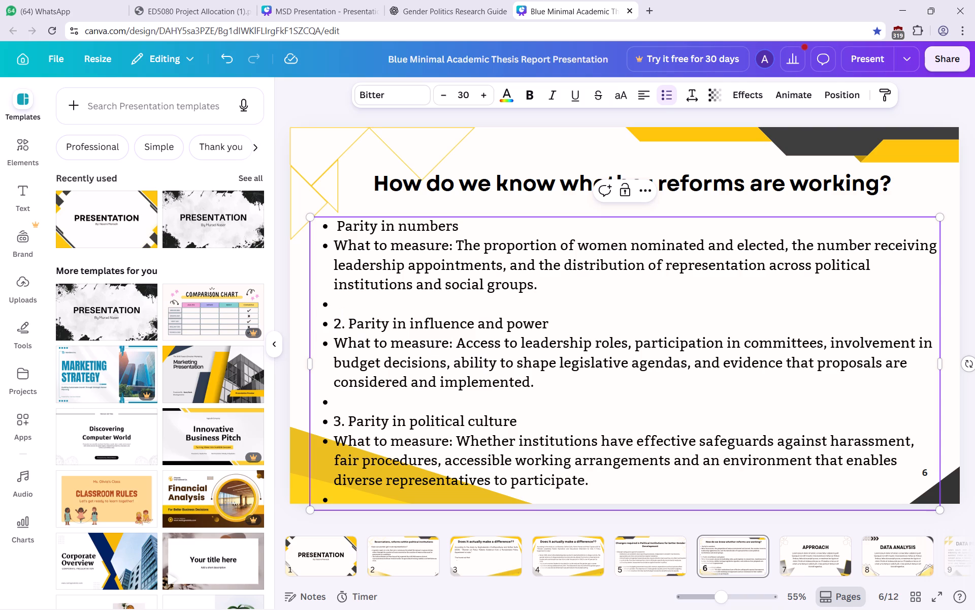
{"action": "left_click", "coordinate": [354, 403]}
{"action": "key", "text": "BackSpace"}
{"action": "left_click", "coordinate": [362, 502]}
{"action": "key", "text": "BackSpace"}
{"action": "left_click", "coordinate": [296, 108]}
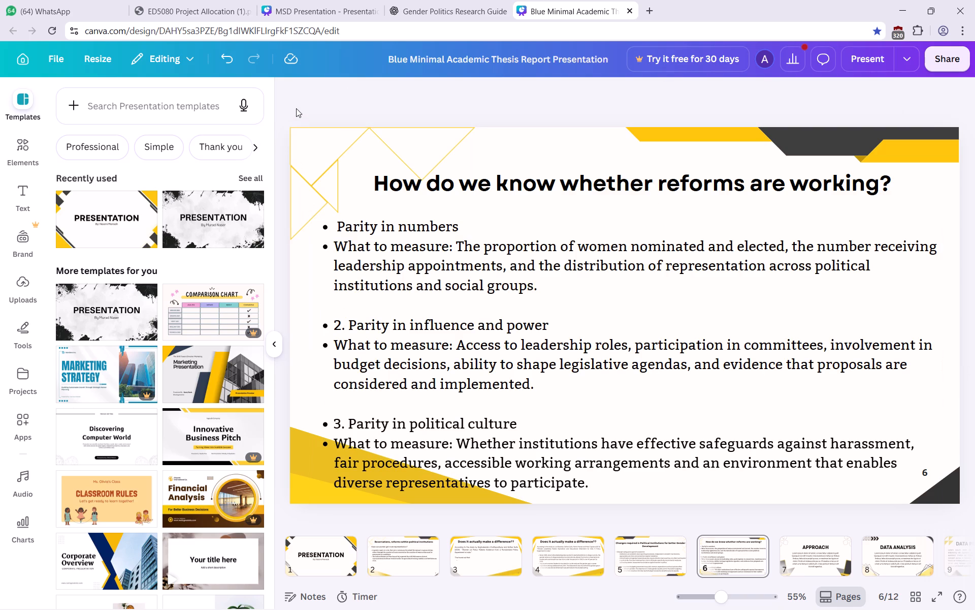
Delete the "2." before "Parity in influence and power", keeping that line as a bullet point.
{"action": "left_click", "coordinate": [340, 323]}
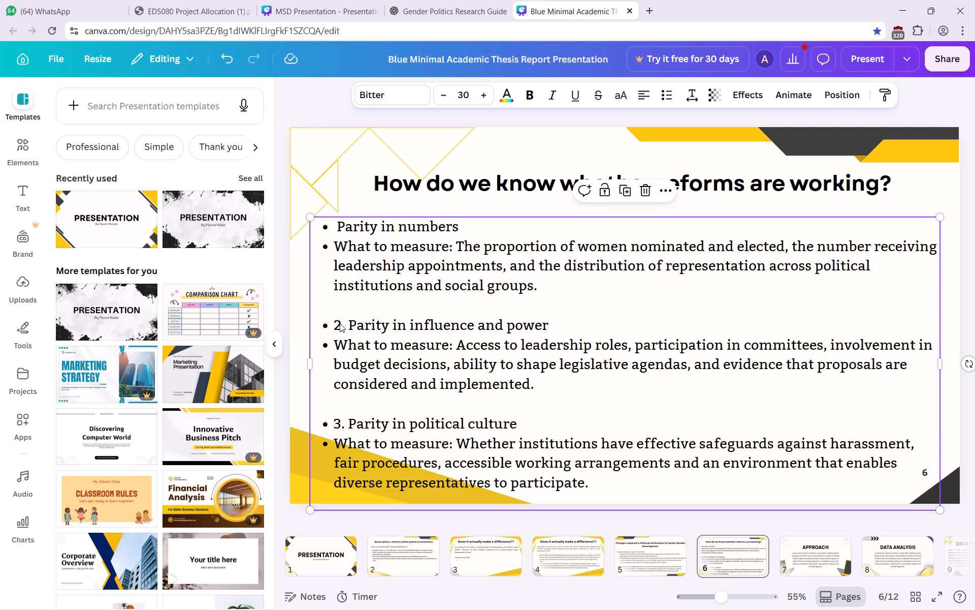
{"action": "left_click", "coordinate": [347, 324]}
{"action": "key", "text": "BackSpace"}
{"action": "key", "text": "BackSpace"}
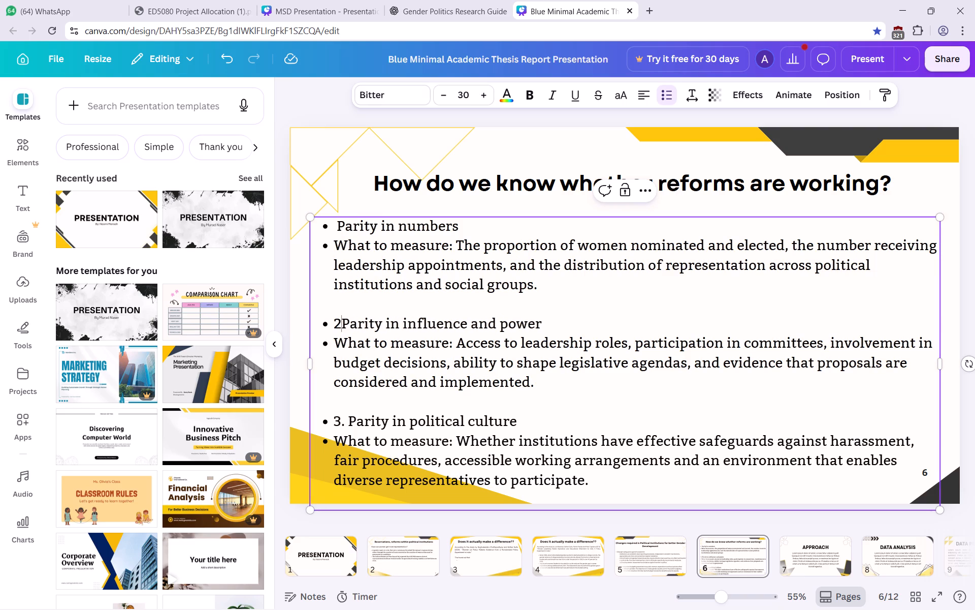
{"action": "key", "text": "BackSpace"}
{"action": "key", "text": "BackSpace"}
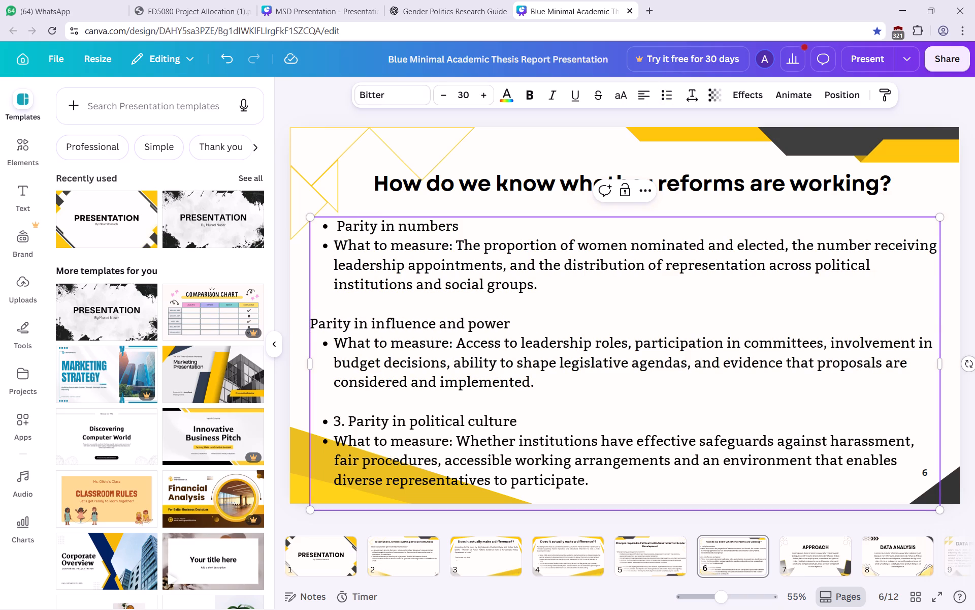
{"action": "left_click", "coordinate": [666, 91]}
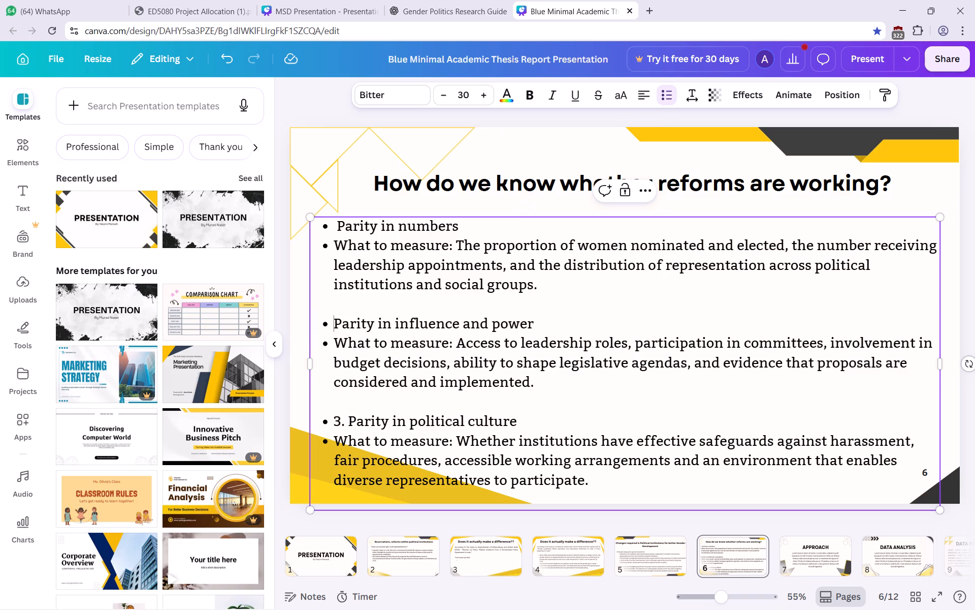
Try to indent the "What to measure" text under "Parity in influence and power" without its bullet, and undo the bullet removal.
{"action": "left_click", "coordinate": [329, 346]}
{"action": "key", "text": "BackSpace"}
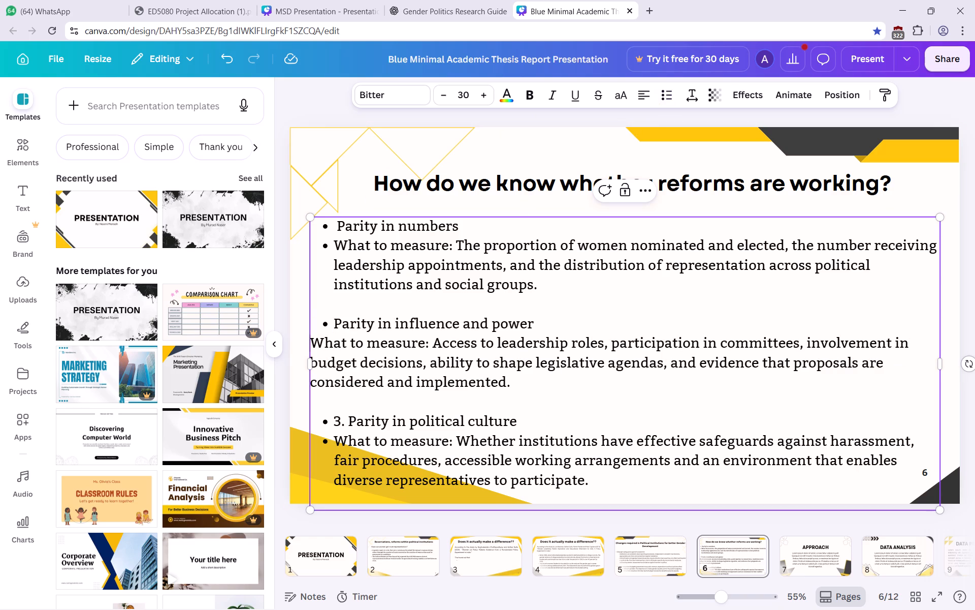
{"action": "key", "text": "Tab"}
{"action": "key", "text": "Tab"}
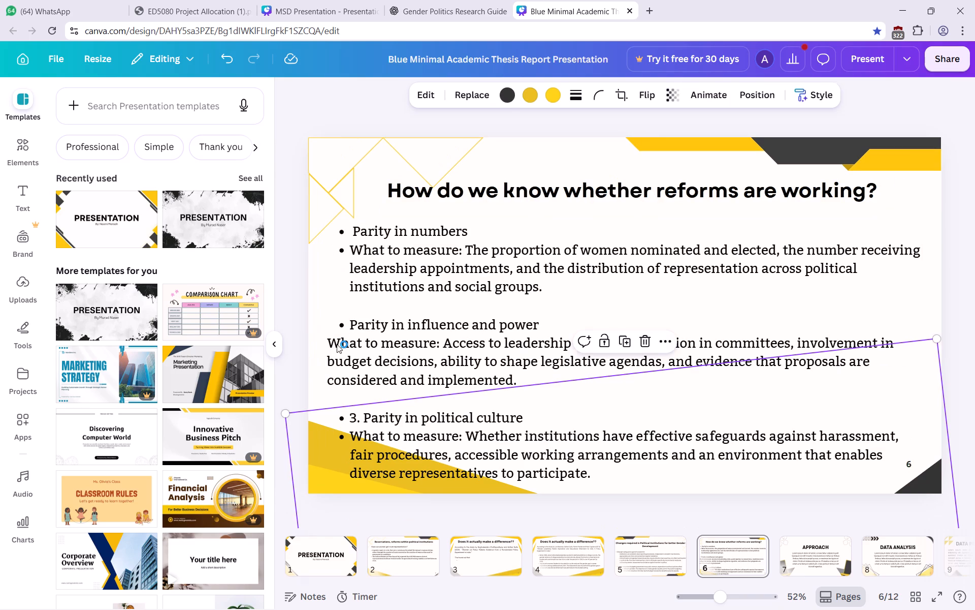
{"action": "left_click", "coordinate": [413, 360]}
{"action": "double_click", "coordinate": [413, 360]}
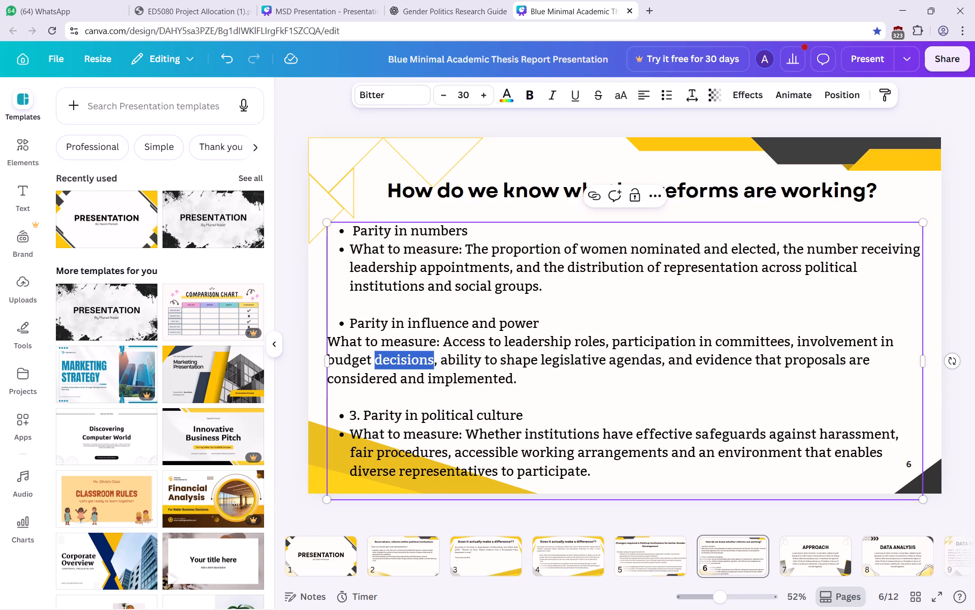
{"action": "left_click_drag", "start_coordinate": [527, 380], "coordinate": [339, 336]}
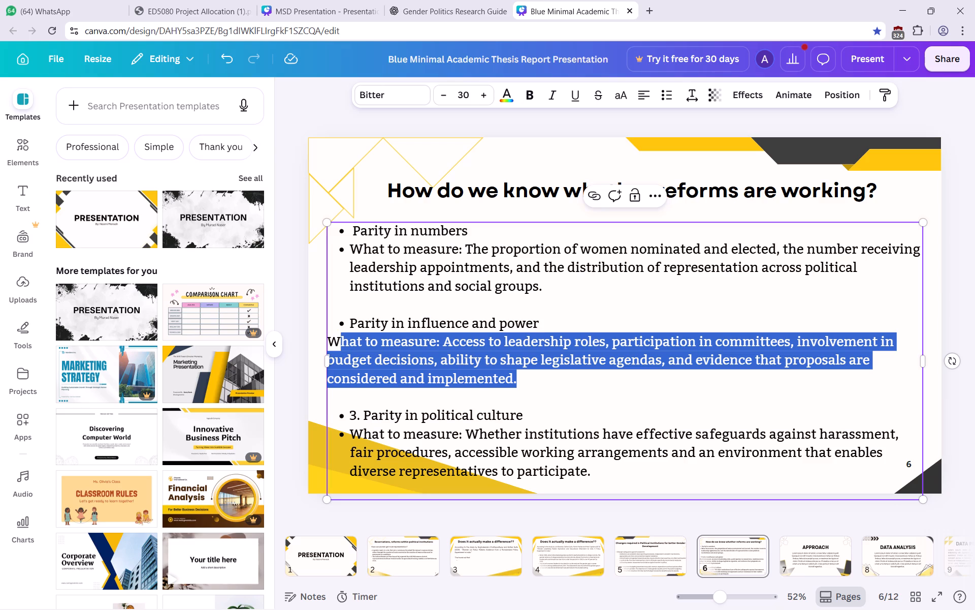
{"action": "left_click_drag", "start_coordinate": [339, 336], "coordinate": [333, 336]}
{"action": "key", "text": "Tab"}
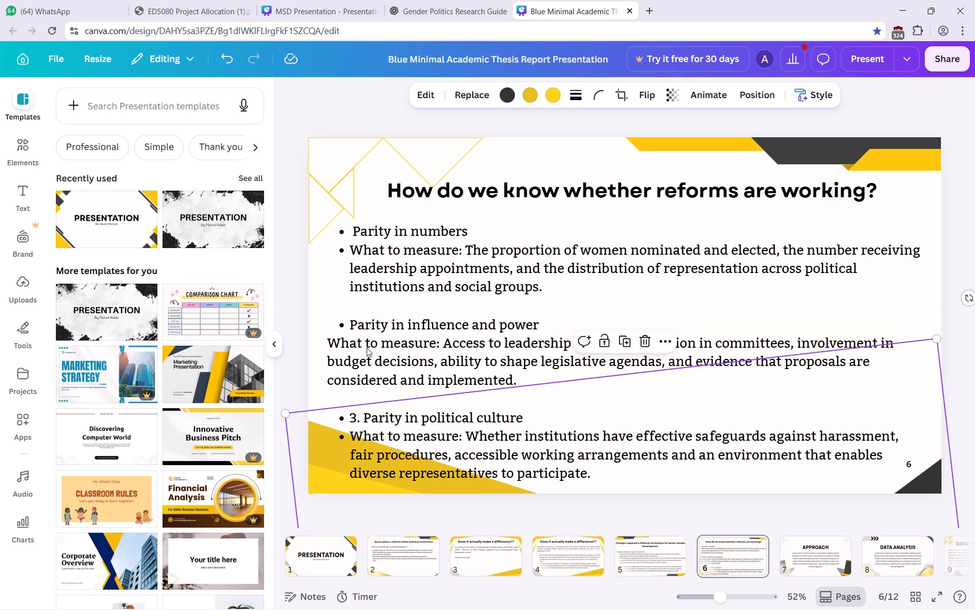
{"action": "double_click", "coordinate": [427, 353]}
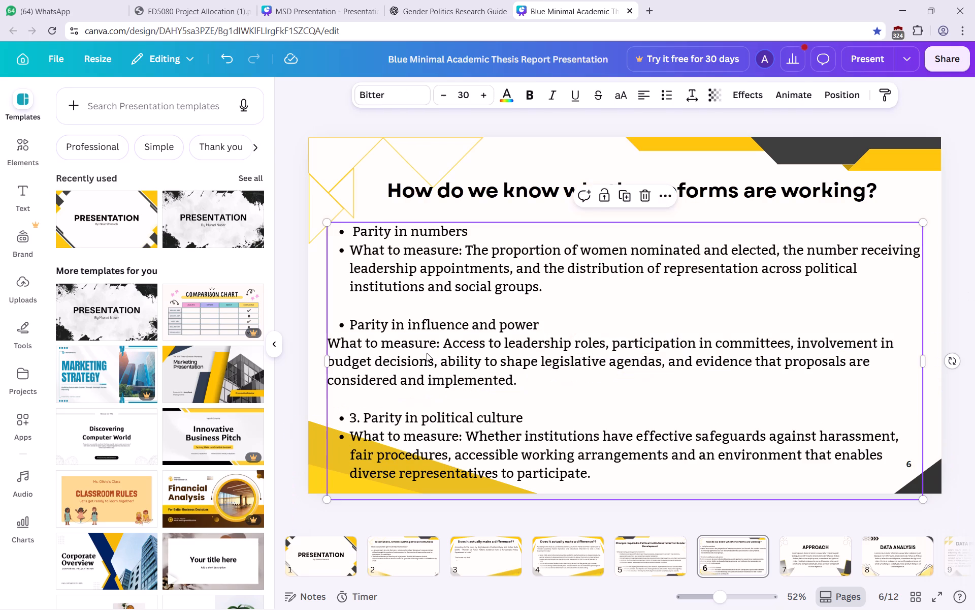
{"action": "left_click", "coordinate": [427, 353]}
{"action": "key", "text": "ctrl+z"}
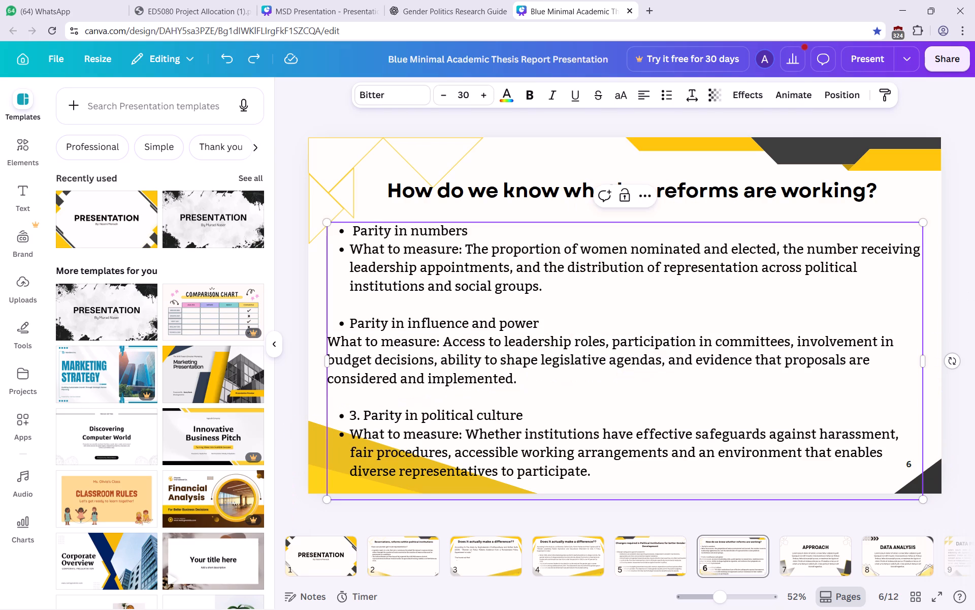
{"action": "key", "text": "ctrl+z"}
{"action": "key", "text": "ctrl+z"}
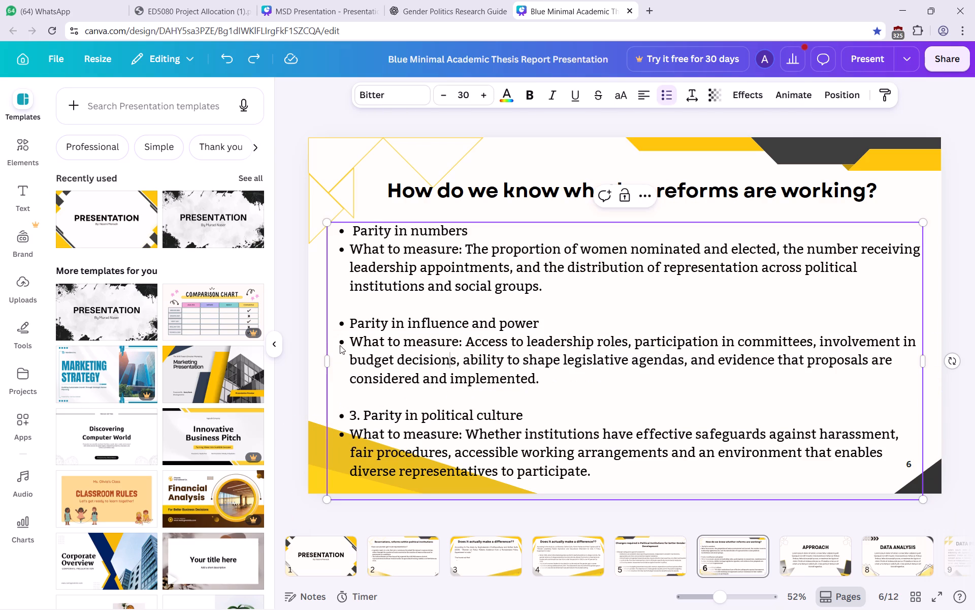
Indent the three "What to measure" lines as sub-bullets under their parity headings.
{"action": "left_click", "coordinate": [349, 342]}
{"action": "key", "text": "Tab"}
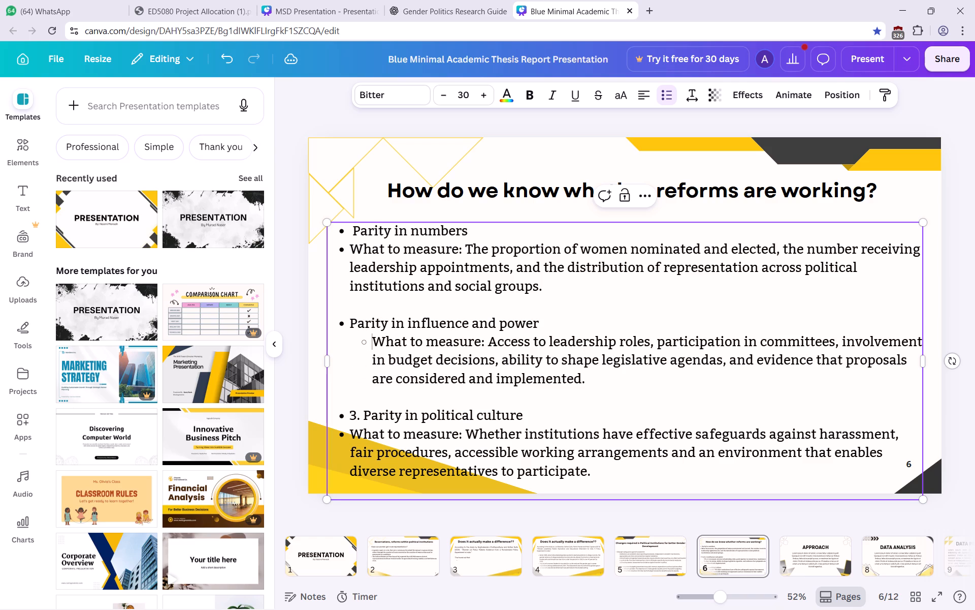
{"action": "left_click", "coordinate": [355, 437]}
{"action": "key", "text": "Tab"}
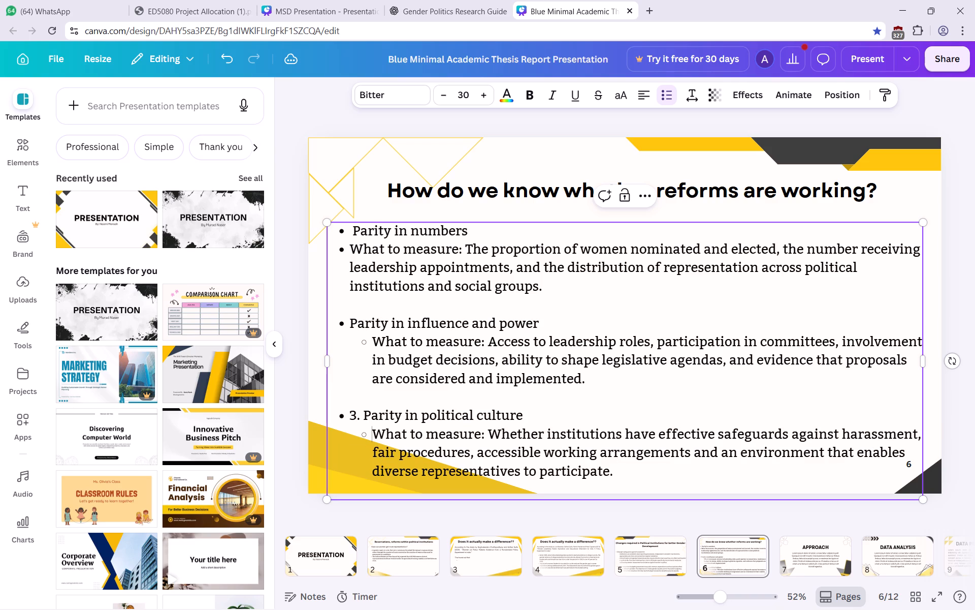
{"action": "left_click", "coordinate": [351, 248]}
{"action": "key", "text": "Tab"}
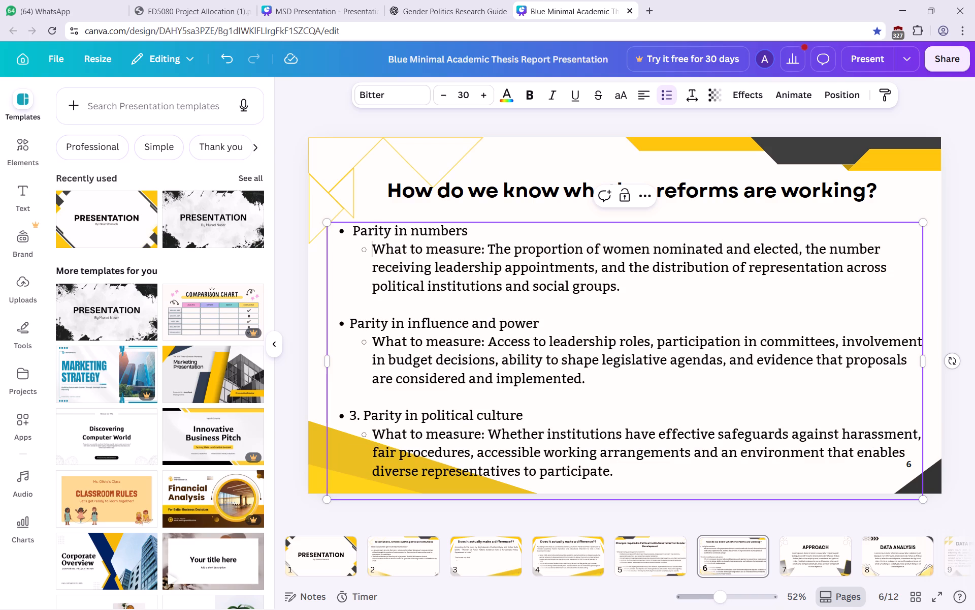
Select the "What to measure:" label under "Parity in influence and power".
{"action": "left_click_drag", "start_coordinate": [487, 340], "coordinate": [390, 330]}
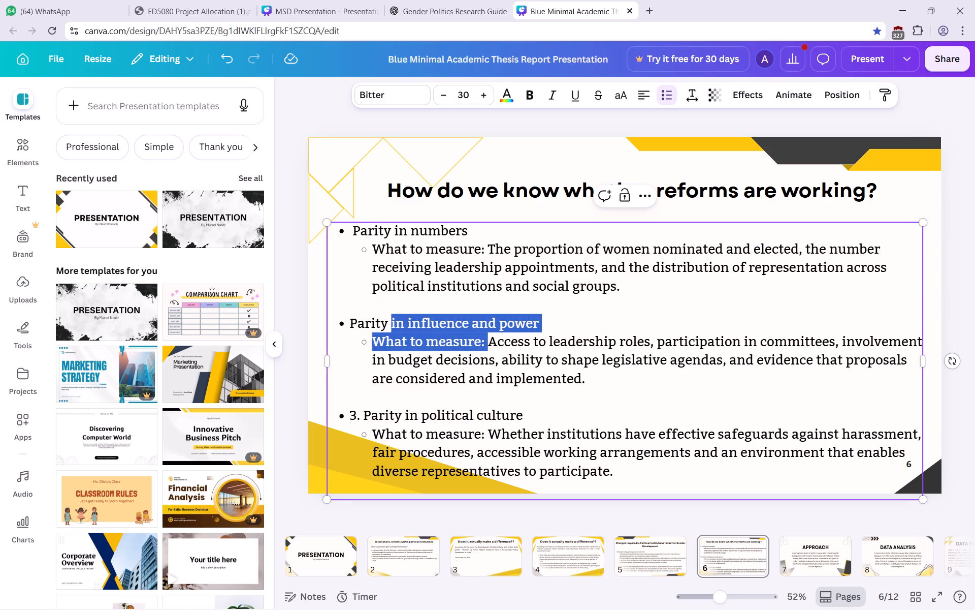
{"action": "left_click_drag", "start_coordinate": [390, 330], "coordinate": [370, 341]}
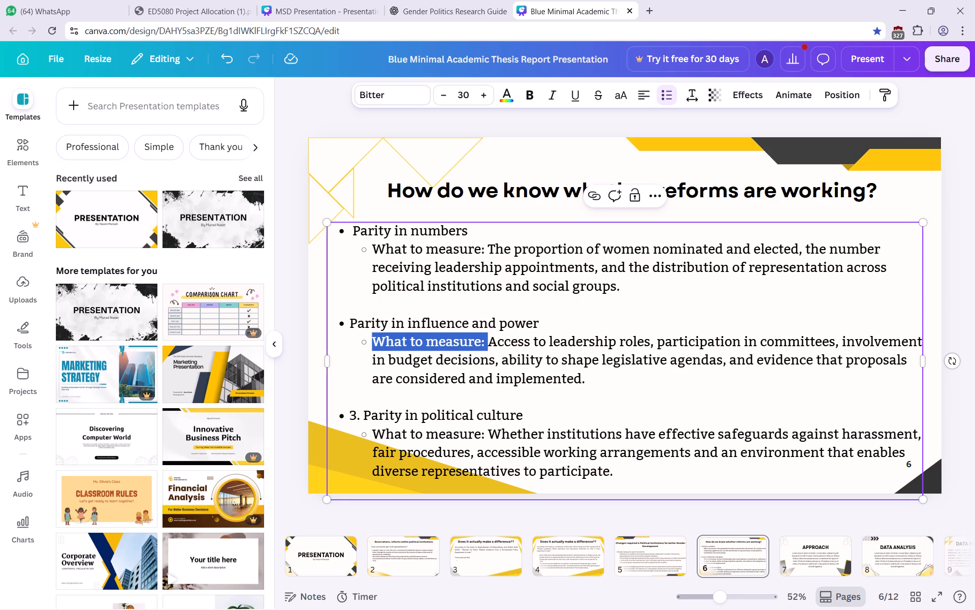
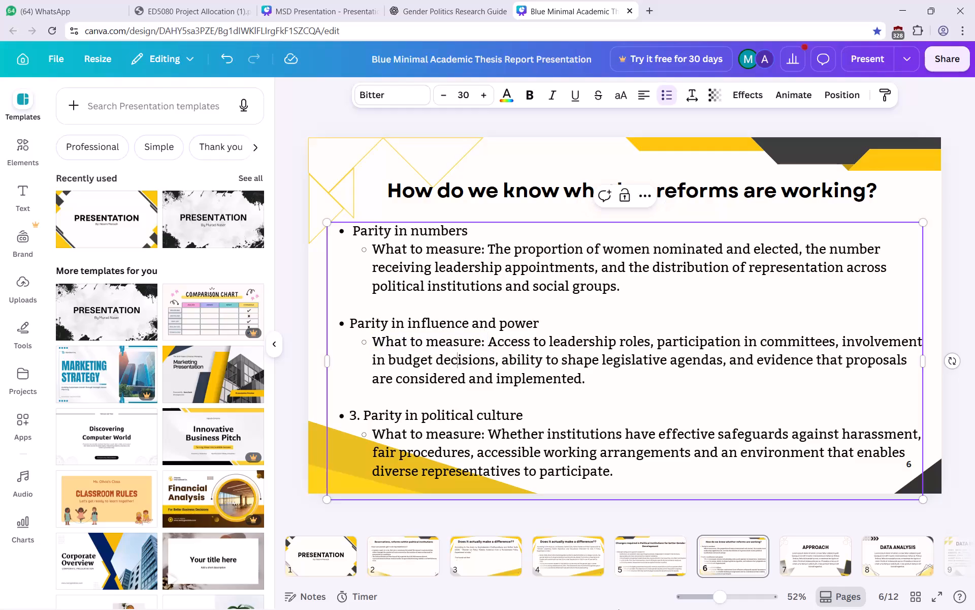
{"action": "left_click", "coordinate": [718, 603]}
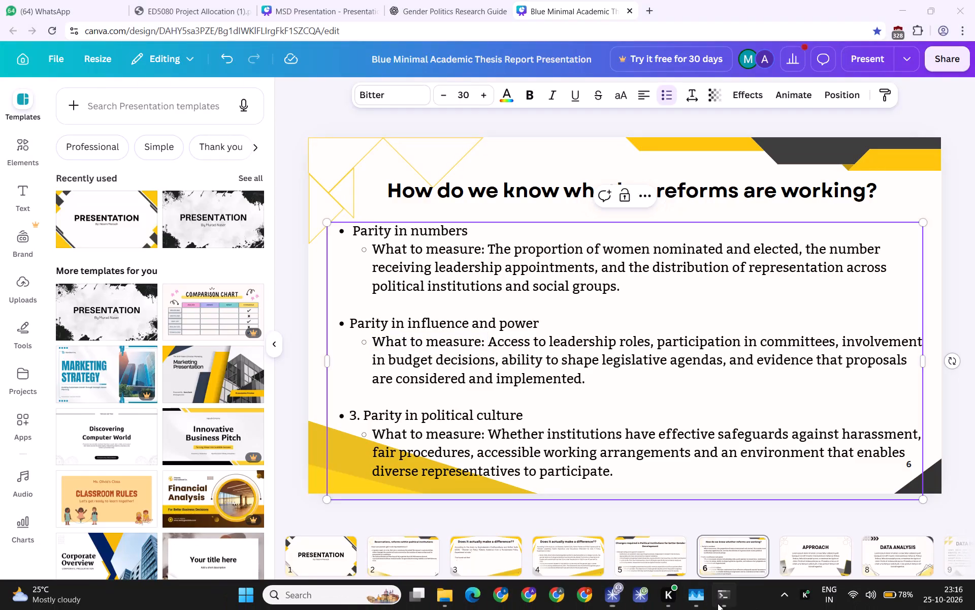
{"action": "scroll", "coordinate": [267, 274], "scroll_direction": "down", "scroll_amount": 5}
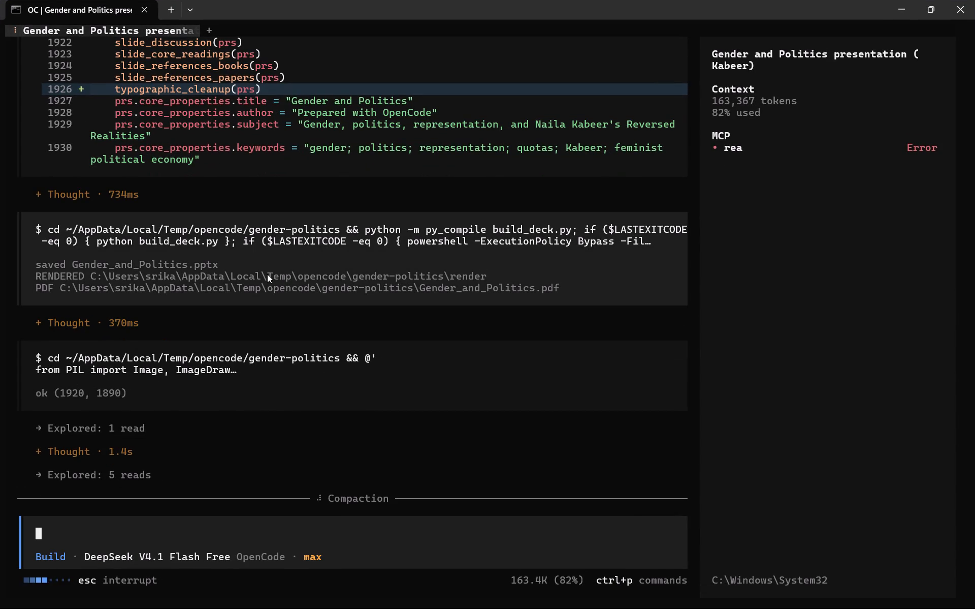
{"action": "scroll", "coordinate": [366, 291], "scroll_direction": "up", "scroll_amount": 5}
{"action": "scroll", "coordinate": [366, 291], "scroll_direction": "down", "scroll_amount": 12}
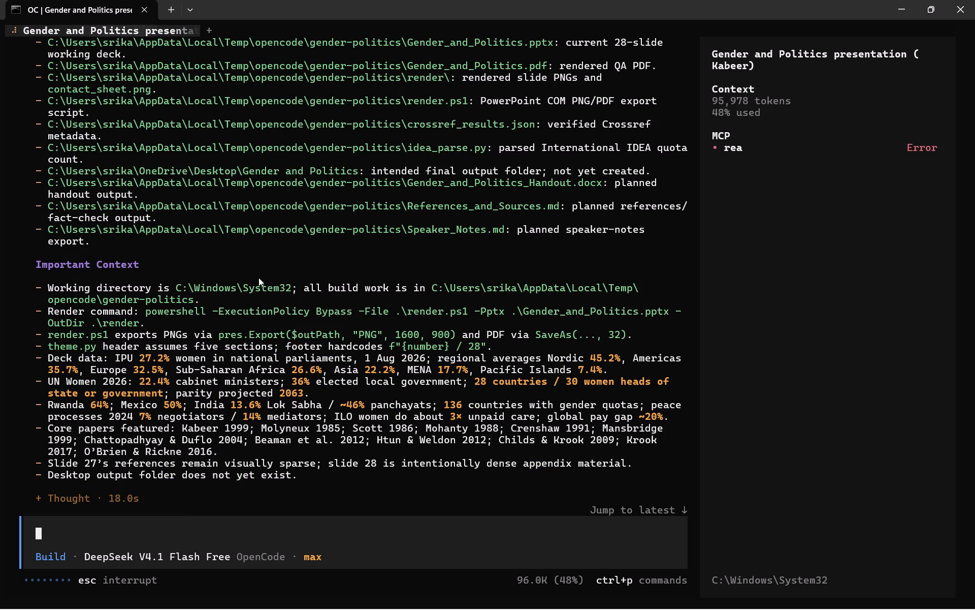
{"action": "scroll", "coordinate": [358, 278], "scroll_direction": "up", "scroll_amount": 3}
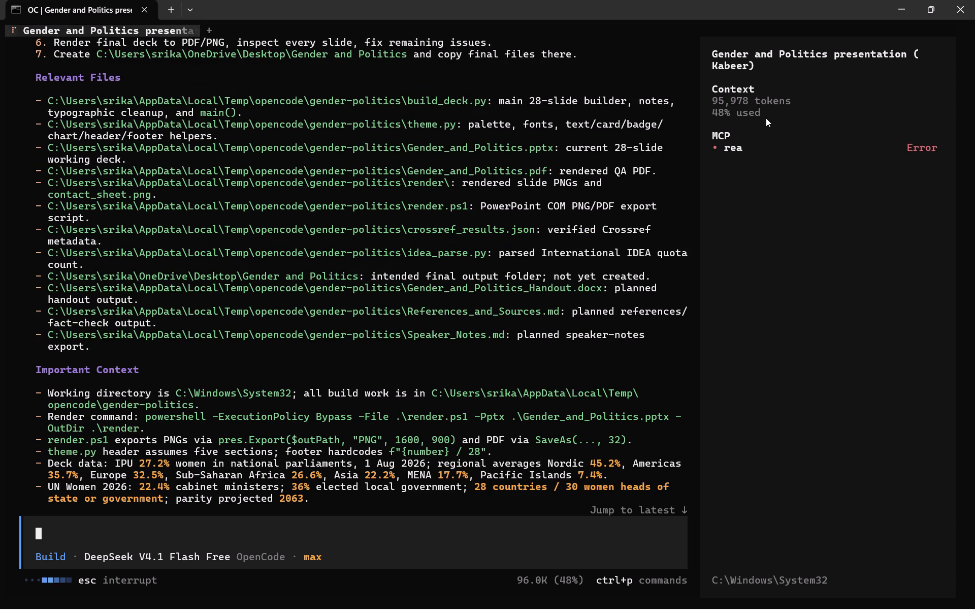
{"action": "scroll", "coordinate": [539, 188], "scroll_direction": "down", "scroll_amount": 4}
{"action": "left_click", "coordinate": [907, 0]}
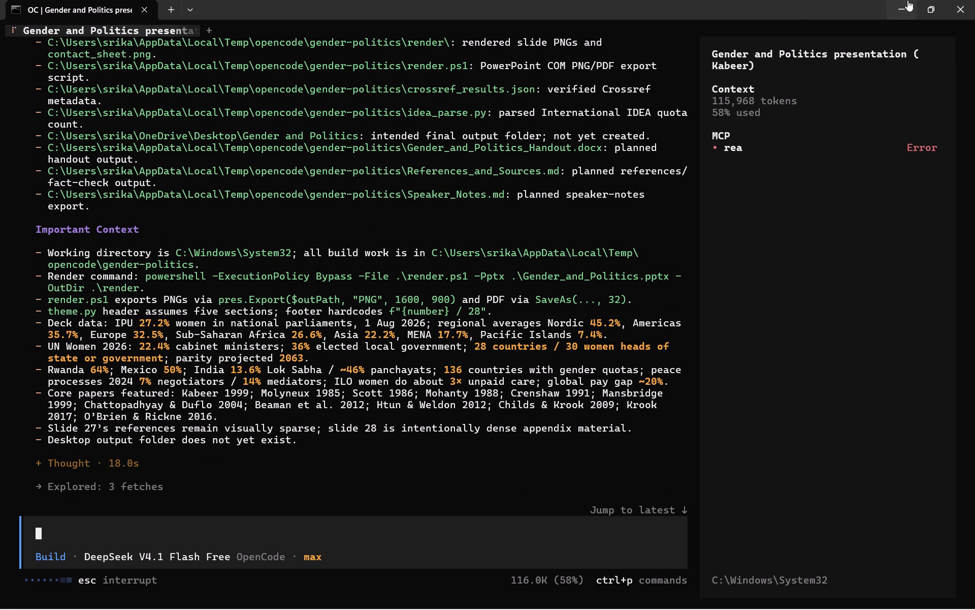